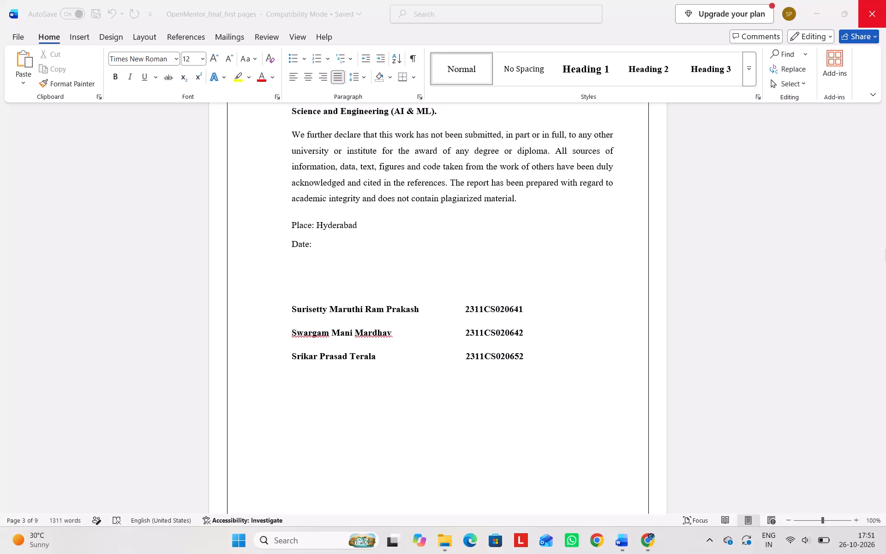
# Close the OpenMentor_final_first pages document and the openmentor documentations folder window.
pyautogui.click(885, 249)
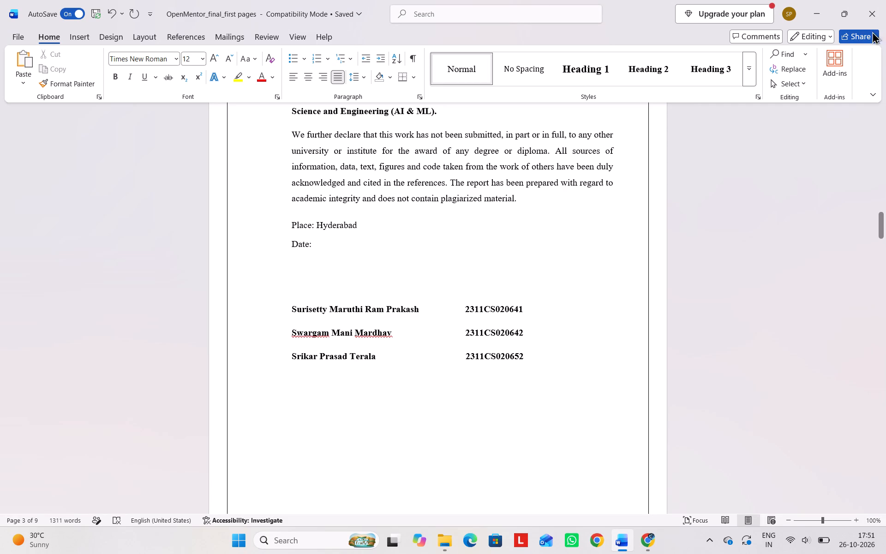
pyautogui.click(868, 0)
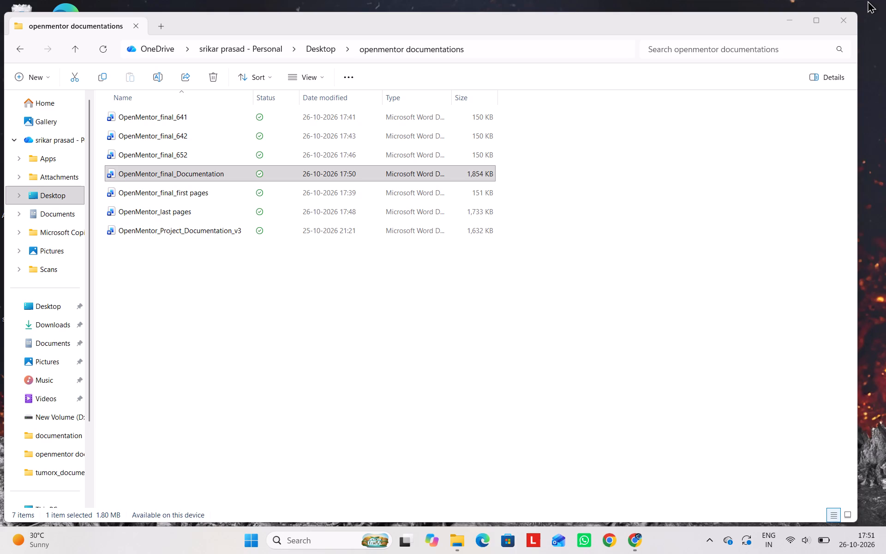
pyautogui.click(841, 20)
# Open the document "TUMOR-X_Project_Report_with_Code - Copy" from the tumorx_documentation folder on the desktop.
pyautogui.doubleClick(590, 254)
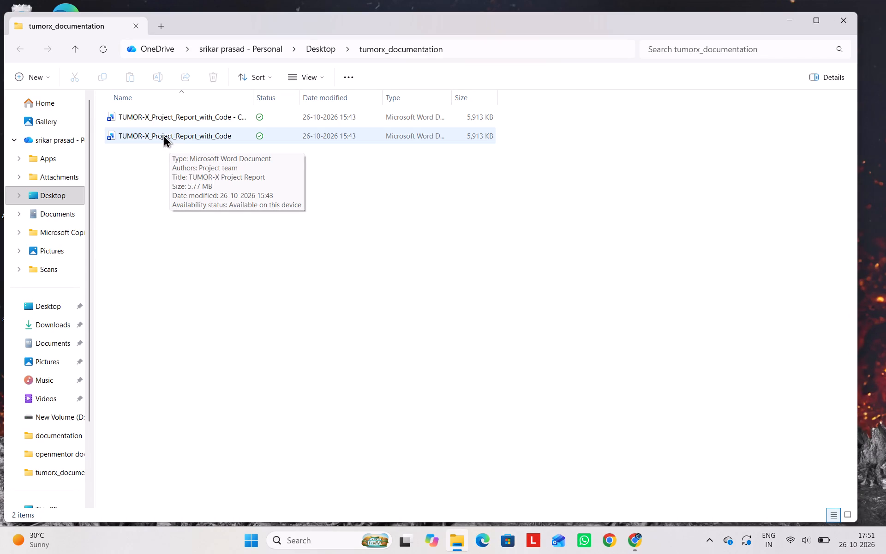
pyautogui.doubleClick(187, 118)
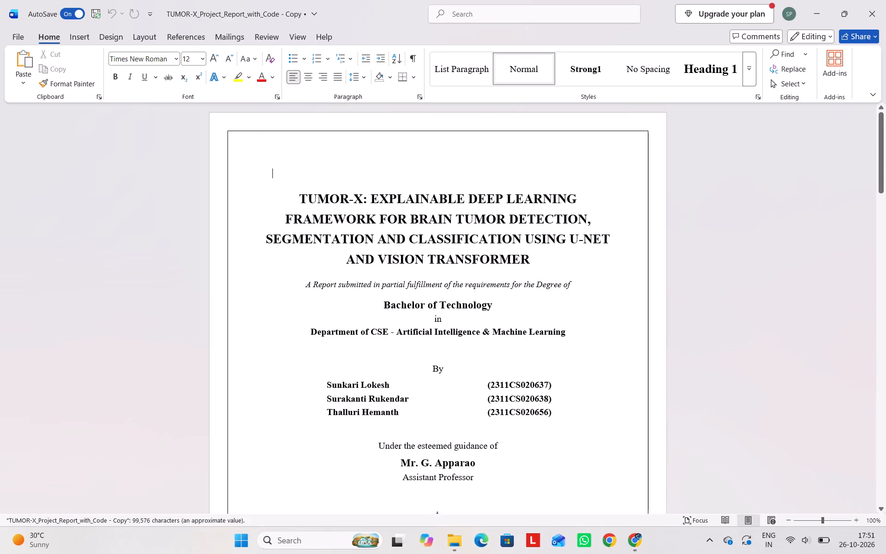
# Look through the report's front matter, from the title page through the contents and lists to the start of Chapter 1.
pyautogui.scroll(-13, 466, 298)
pyautogui.scroll(1, 466, 298)
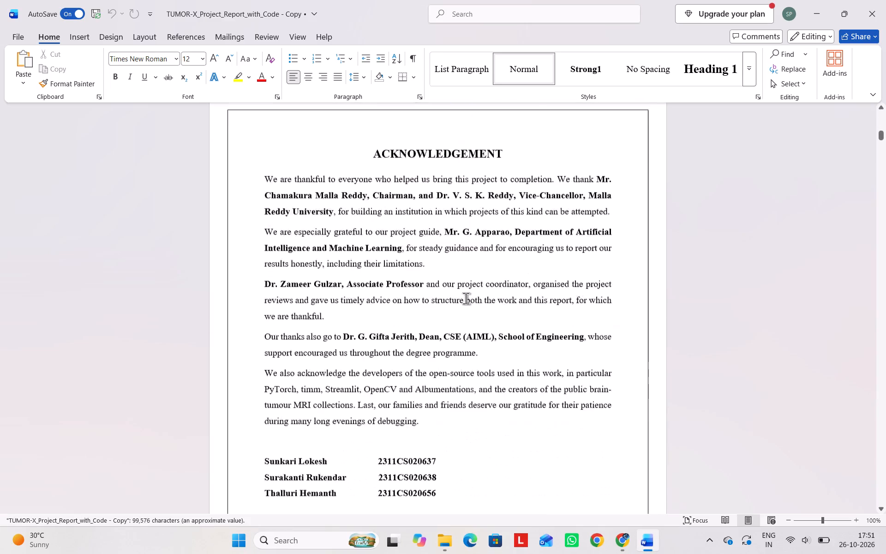
pyautogui.scroll(1, 466, 298)
pyautogui.hscroll(1, 466, 298)
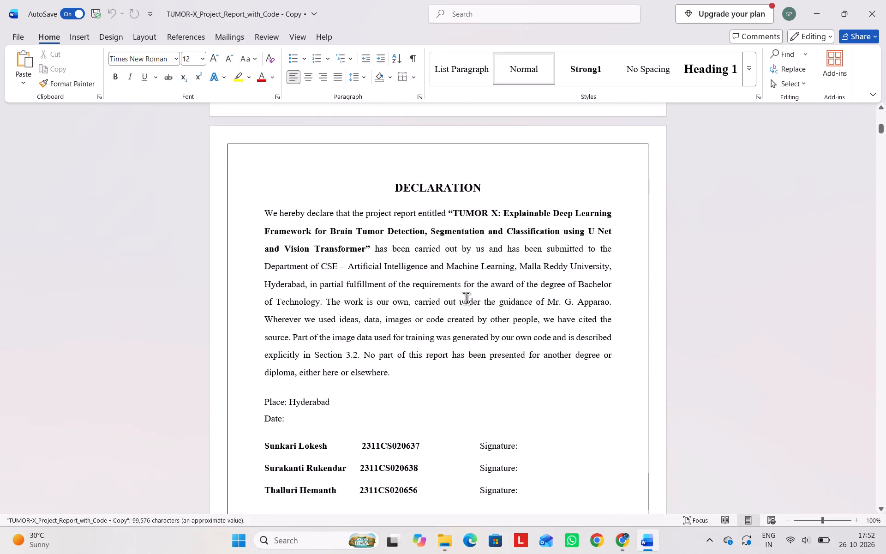
pyautogui.hscroll(1, 466, 298)
pyautogui.scroll(-7, 466, 298)
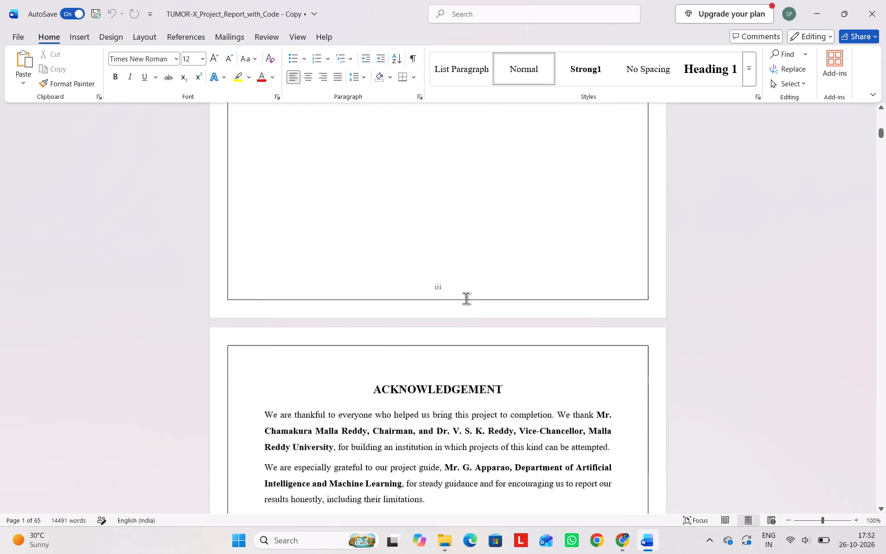
pyautogui.scroll(-8, 466, 298)
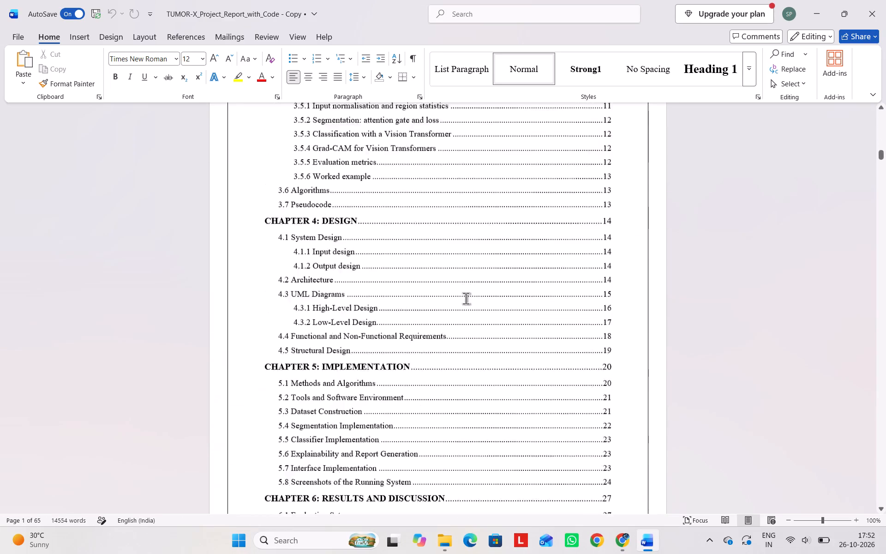
pyautogui.scroll(-1, 466, 298)
pyautogui.scroll(1, 466, 298)
pyautogui.scroll(-2, 466, 298)
pyautogui.scroll(4, 466, 298)
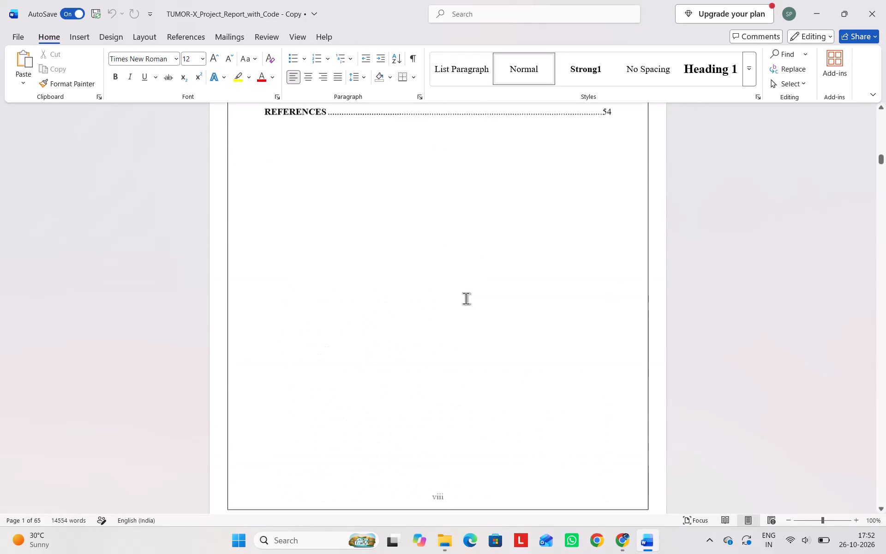
pyautogui.scroll(5, 466, 298)
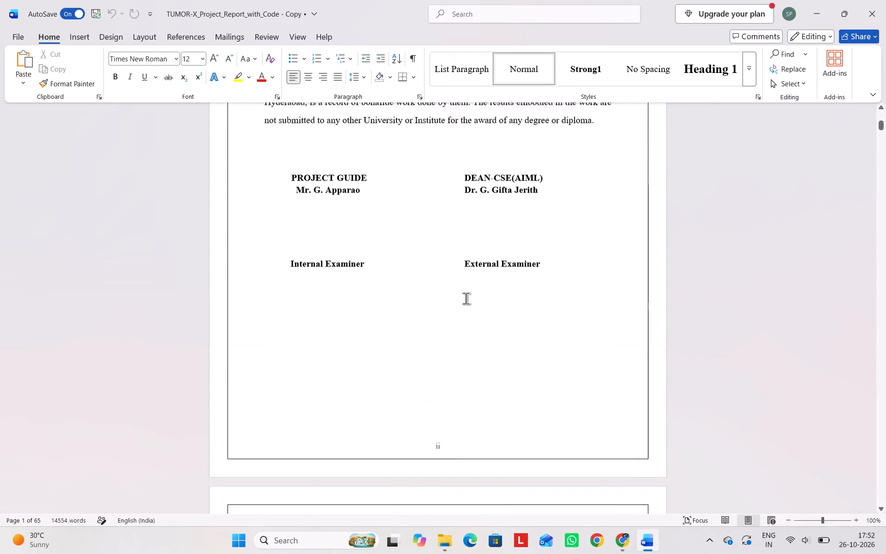
pyautogui.scroll(6, 466, 298)
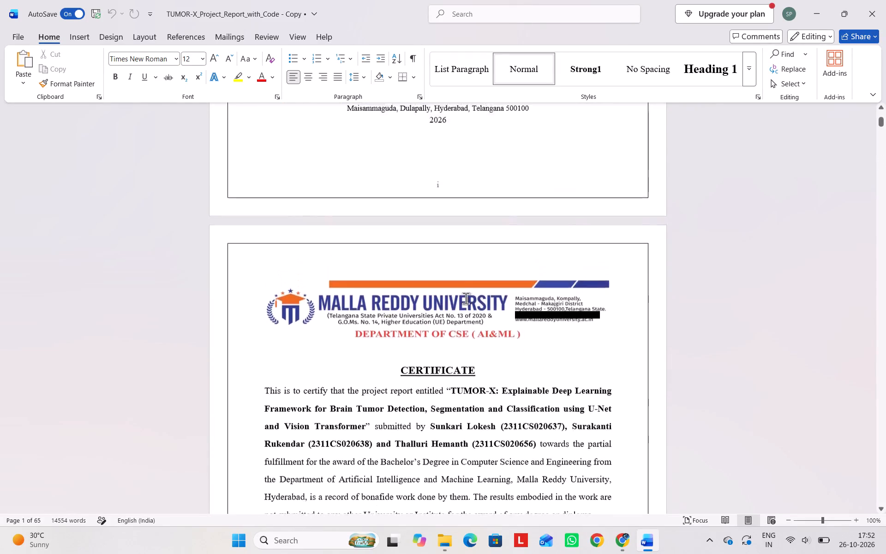
pyautogui.scroll(9, 466, 298)
pyautogui.scroll(-2, 466, 298)
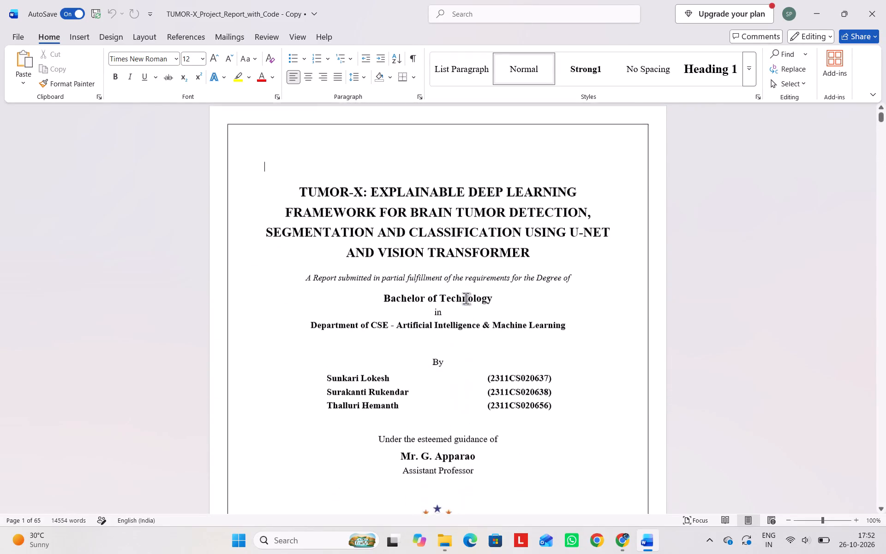
pyautogui.scroll(-10, 466, 298)
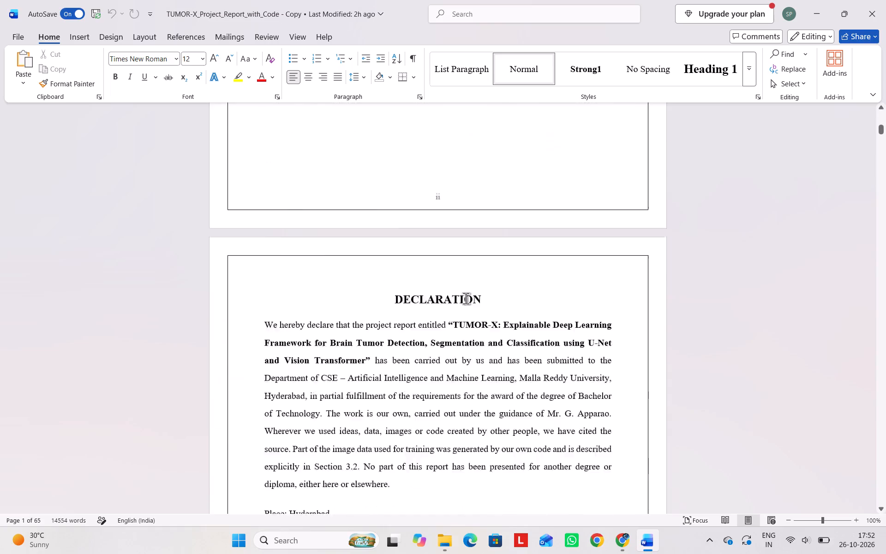
pyautogui.scroll(-8, 466, 298)
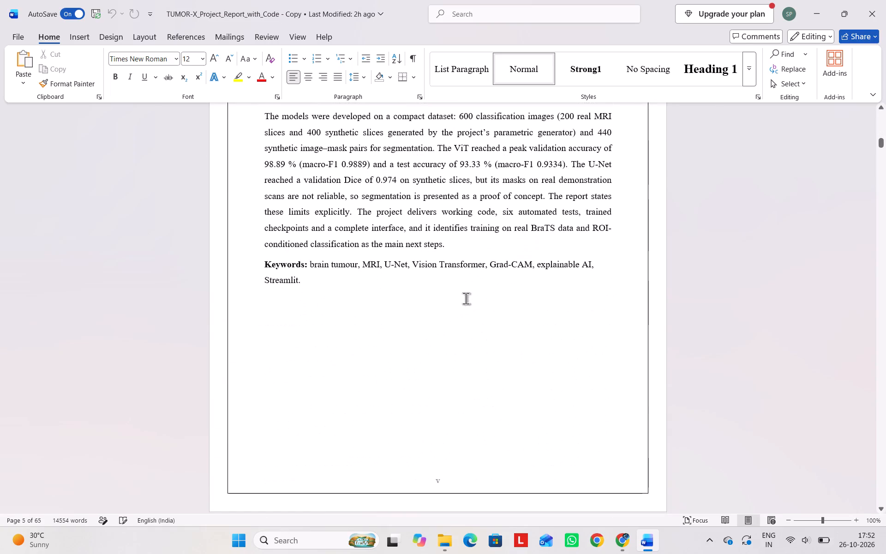
pyautogui.scroll(-4, 404, 350)
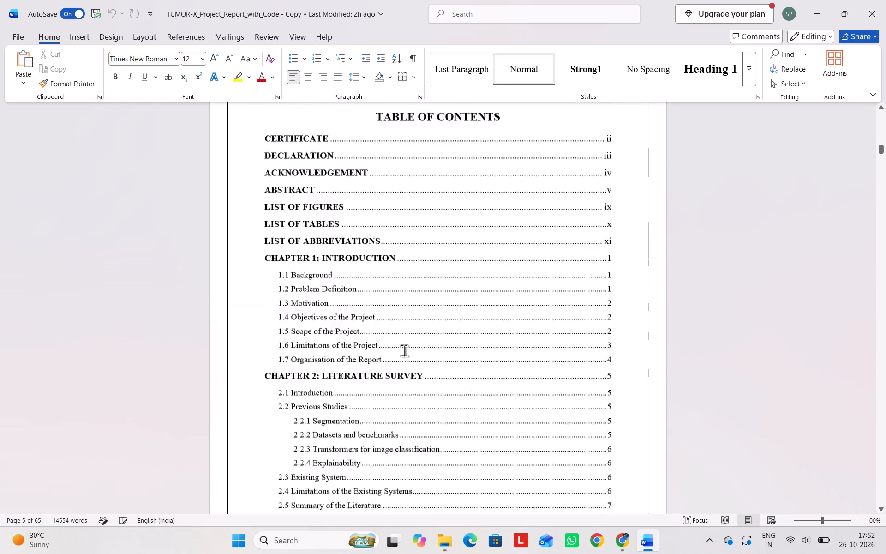
pyautogui.scroll(-9, 404, 350)
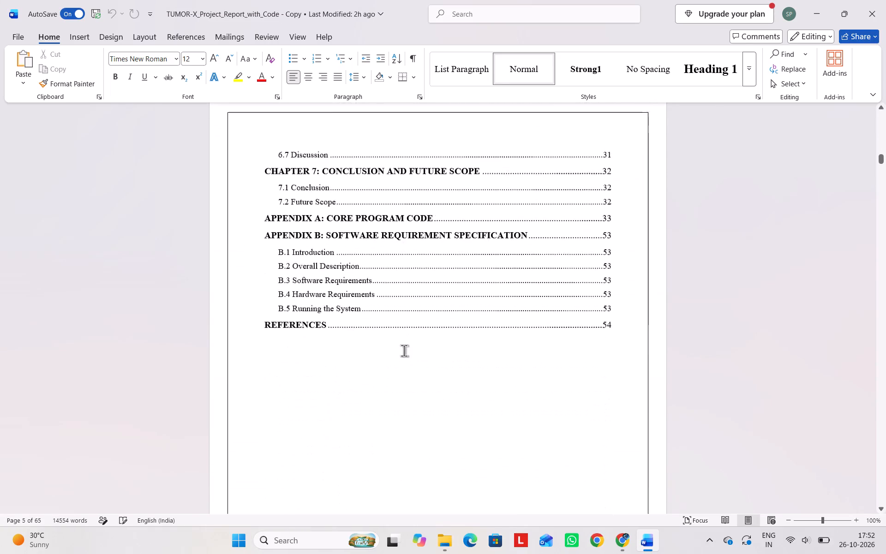
pyautogui.scroll(-10, 404, 350)
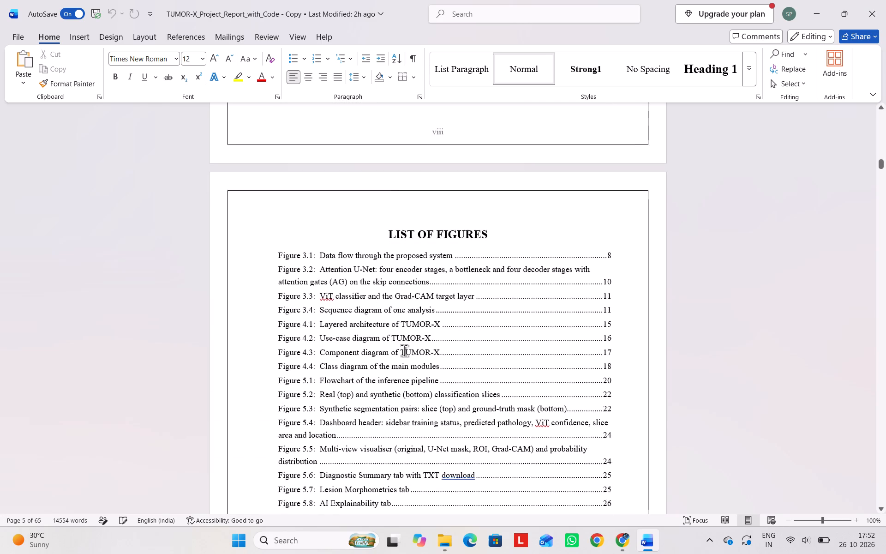
pyautogui.scroll(-6, 404, 350)
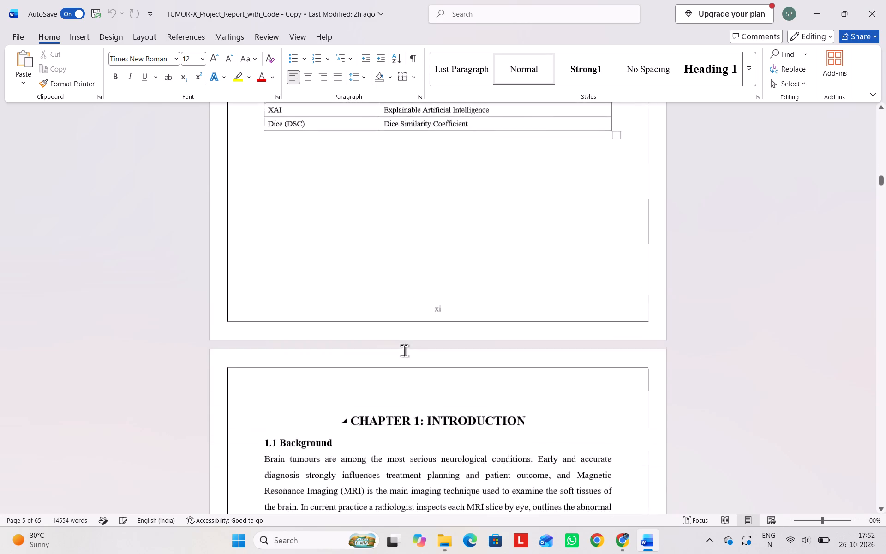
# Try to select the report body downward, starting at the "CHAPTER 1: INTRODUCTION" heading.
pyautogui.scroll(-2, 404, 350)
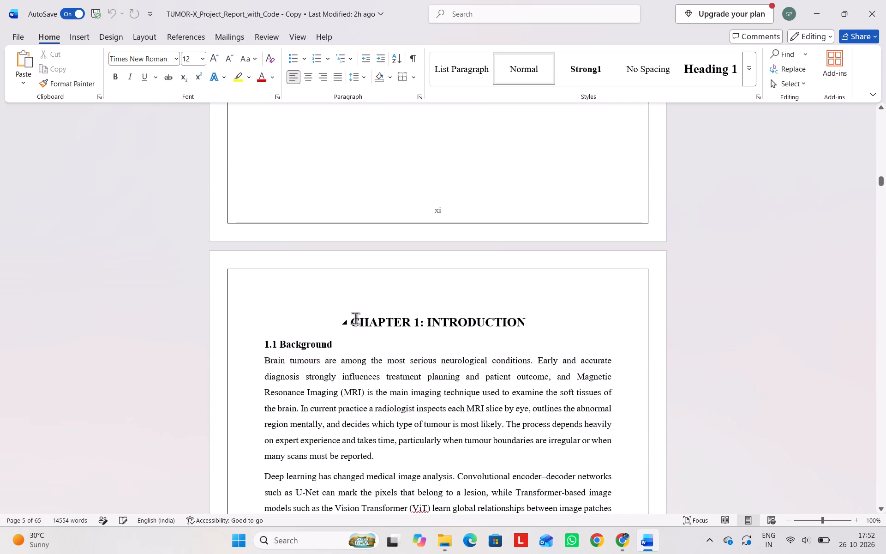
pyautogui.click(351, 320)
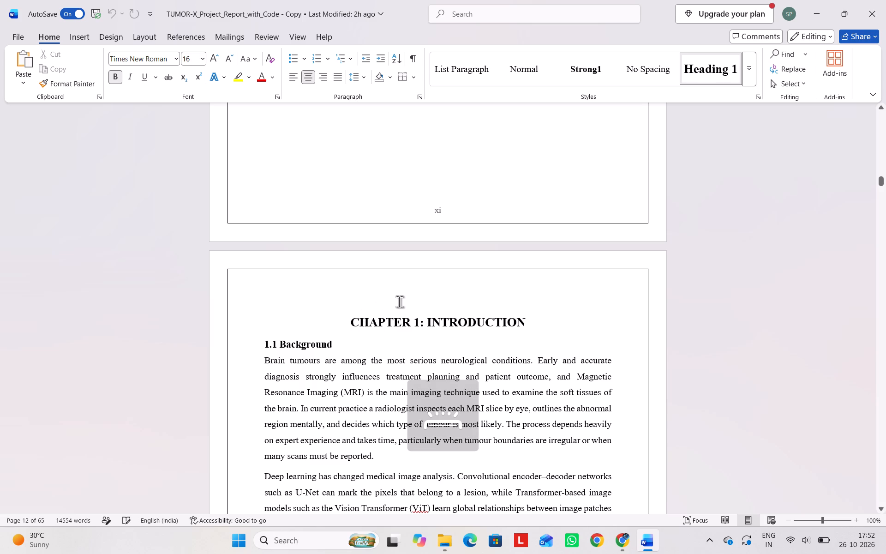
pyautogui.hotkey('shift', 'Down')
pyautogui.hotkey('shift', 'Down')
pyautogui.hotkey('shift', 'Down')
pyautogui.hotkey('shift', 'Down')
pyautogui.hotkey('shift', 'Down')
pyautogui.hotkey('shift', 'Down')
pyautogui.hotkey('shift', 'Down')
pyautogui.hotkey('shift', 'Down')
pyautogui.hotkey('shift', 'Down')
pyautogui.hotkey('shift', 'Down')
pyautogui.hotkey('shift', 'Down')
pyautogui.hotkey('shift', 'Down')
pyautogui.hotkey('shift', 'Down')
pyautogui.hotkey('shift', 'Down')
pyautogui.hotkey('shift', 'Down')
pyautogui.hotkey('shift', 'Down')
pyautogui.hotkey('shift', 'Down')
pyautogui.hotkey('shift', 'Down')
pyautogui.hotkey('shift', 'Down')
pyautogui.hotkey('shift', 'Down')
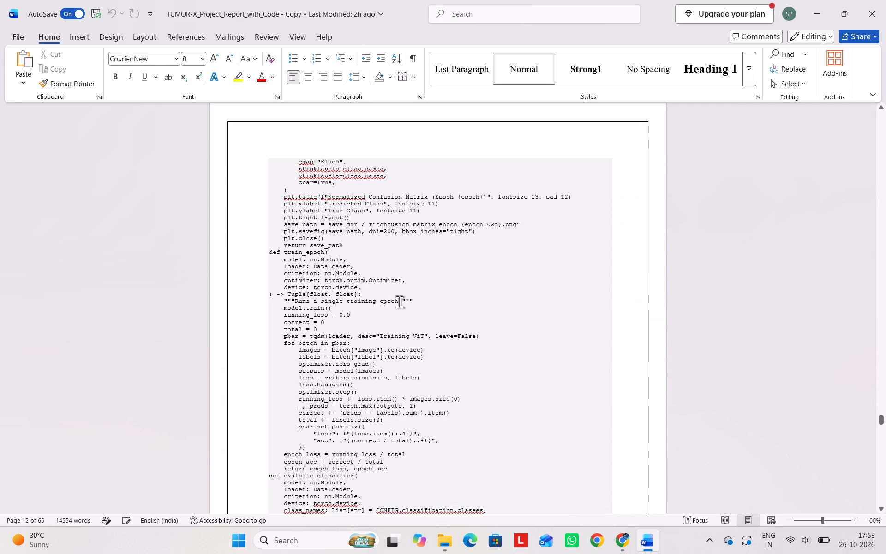
# Delete the text from the end of the references list back into the appendix program code on page 51.
pyautogui.scroll(-7, 451, 380)
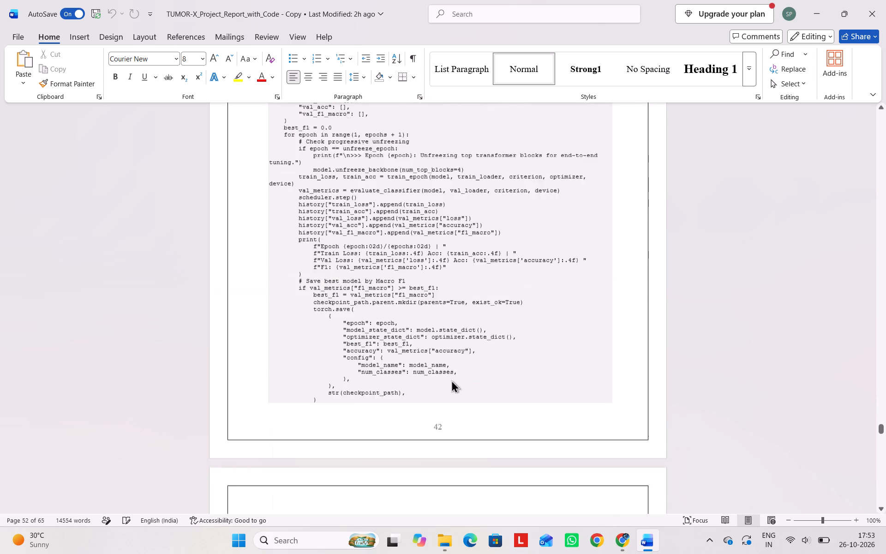
pyautogui.scroll(11, 451, 380)
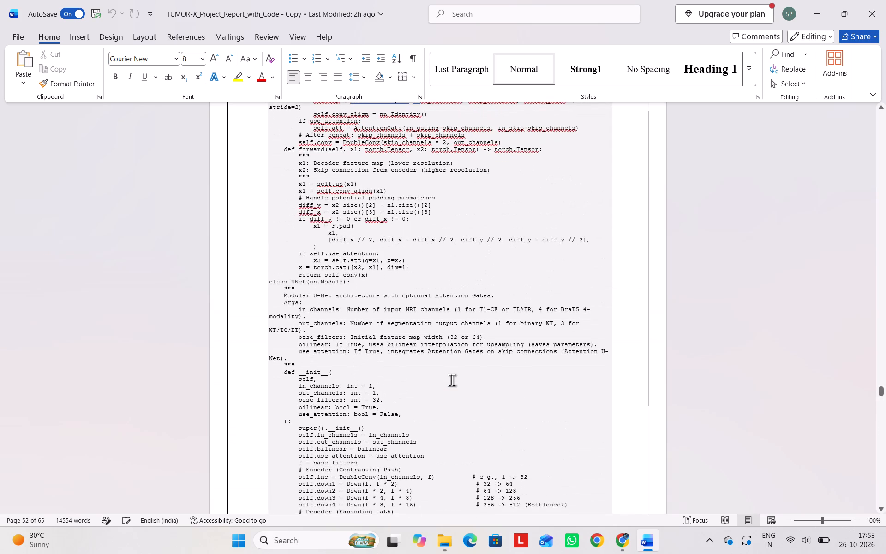
pyautogui.scroll(-20, 392, 271)
pyautogui.scroll(-16, 392, 271)
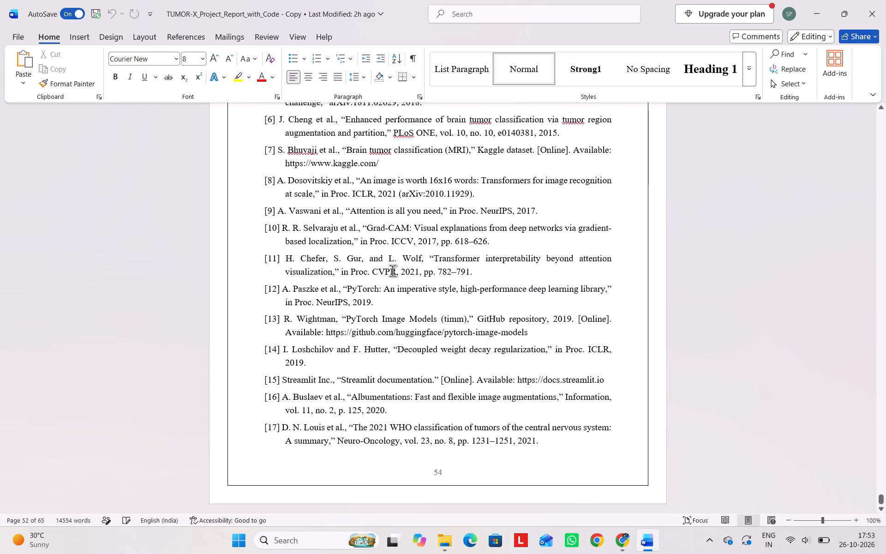
pyautogui.click(553, 455)
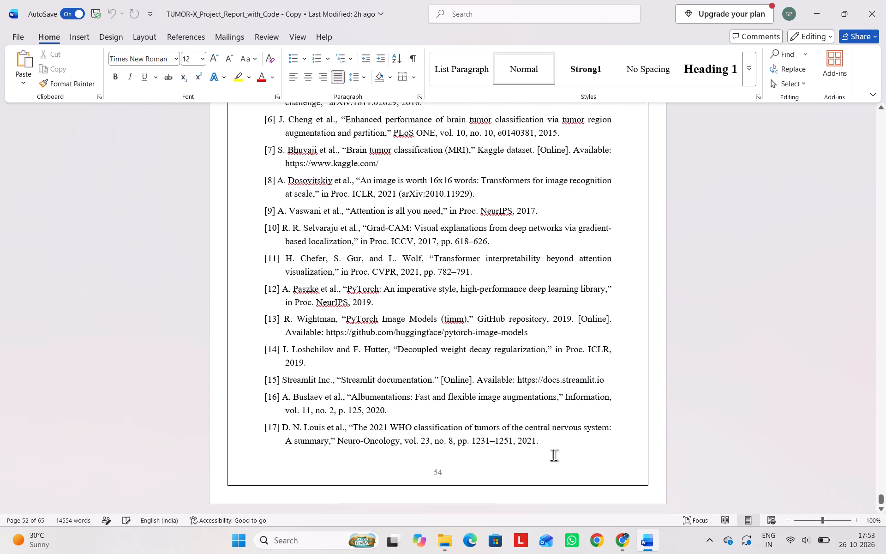
pyautogui.hotkey('shift', 'Up')
pyautogui.hotkey('shift', 'Up')
pyautogui.hotkey('shift', 'Up')
pyautogui.hotkey('shift', 'Up')
pyautogui.hotkey('shift', 'Up')
pyautogui.hotkey('shift', 'Up')
pyautogui.hotkey('shift', 'Up')
pyautogui.hotkey('shift', 'Up')
pyautogui.hotkey('shift', 'Up')
pyautogui.hotkey('shift', 'Up')
pyautogui.hotkey('shift', 'Up')
pyautogui.hotkey('shift', 'Up')
pyautogui.hotkey('shift', 'Up')
pyautogui.hotkey('shift', 'Up')
pyautogui.hotkey('shift', 'Up')
pyautogui.hotkey('shift', 'Up')
pyautogui.hotkey('shift', 'Up')
pyautogui.hotkey('shift', 'Up')
pyautogui.hotkey('shift', 'Up')
pyautogui.hotkey('shift', 'Up')
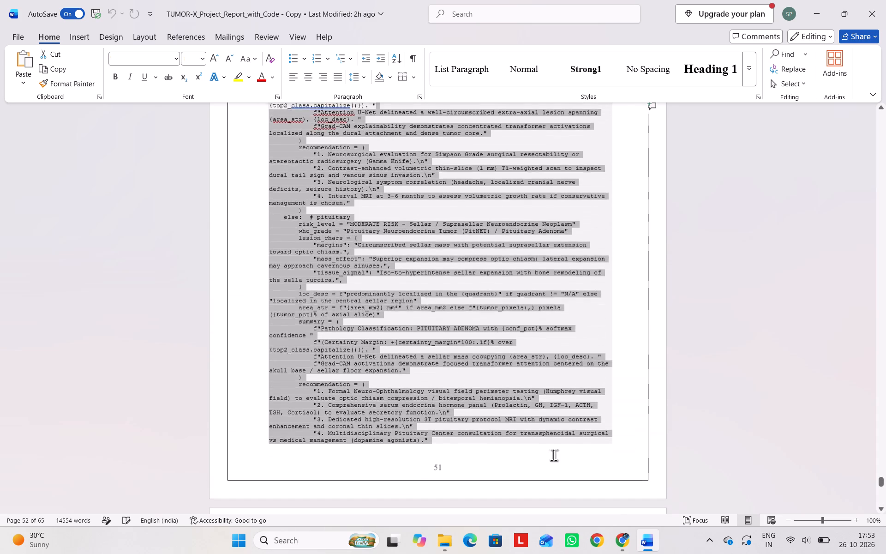
pyautogui.press('BackSpace')
# Delete the next block of appendix program code, working backward from the deletion point past the top of page 50.
pyautogui.hotkey('shift', 'Up')
pyautogui.hotkey('shift', 'Up')
pyautogui.hotkey('shift', 'Up')
pyautogui.hotkey('shift', 'Up')
pyautogui.hotkey('shift', 'Up')
pyautogui.hotkey('shift', 'Up')
pyautogui.hotkey('shift', 'Up')
pyautogui.hotkey('shift', 'Up')
pyautogui.hotkey('shift', 'Up')
pyautogui.hotkey('shift', 'Up')
pyautogui.hotkey('shift', 'Up')
pyautogui.hotkey('shift', 'Up')
pyautogui.hotkey('shift', 'Up')
pyautogui.hotkey('shift', 'Up')
pyautogui.hotkey('shift', 'Up')
pyautogui.hotkey('shift', 'Up')
pyautogui.hotkey('shift', 'Up')
pyautogui.hotkey('shift', 'Up')
pyautogui.hotkey('shift', 'Up')
pyautogui.hotkey('shift', 'Up')
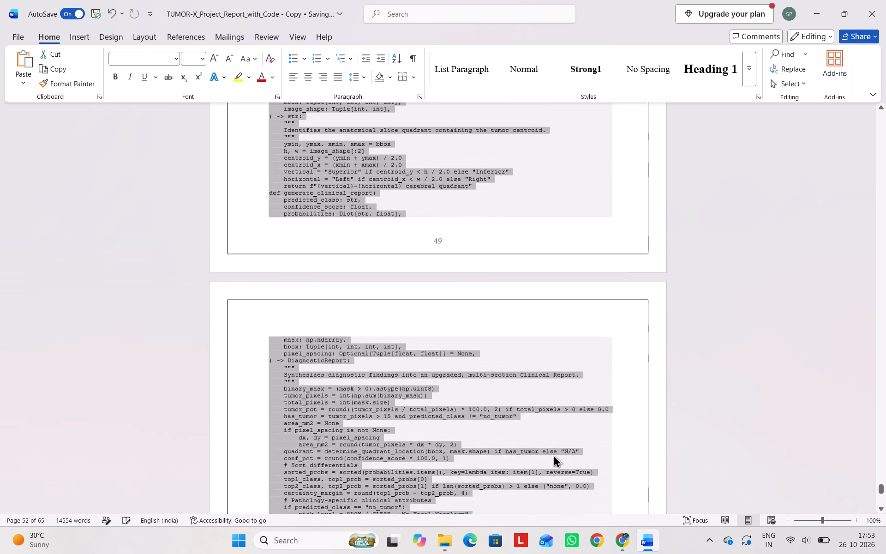
pyautogui.press('BackSpace')
# Delete the preceding block of diagnostic report code that spans pages 48 and 49.
pyautogui.hotkey('shift', 'Up')
pyautogui.hotkey('shift', 'Up')
pyautogui.hotkey('shift', 'Up')
pyautogui.hotkey('shift', 'Up')
pyautogui.hotkey('shift', 'Up')
pyautogui.hotkey('shift', 'Up')
pyautogui.hotkey('shift', 'Up')
pyautogui.hotkey('shift', 'Up')
pyautogui.hotkey('shift', 'Up')
pyautogui.hotkey('shift', 'Up')
pyautogui.hotkey('shift', 'Up')
pyautogui.hotkey('shift', 'Up')
pyautogui.hotkey('shift', 'Up')
pyautogui.hotkey('shift', 'Up')
pyautogui.hotkey('shift', 'Up')
pyautogui.hotkey('shift', 'Up')
pyautogui.hotkey('shift', 'Up')
pyautogui.hotkey('shift', 'Up')
pyautogui.hotkey('shift', 'Up')
pyautogui.hotkey('shift', 'Up')
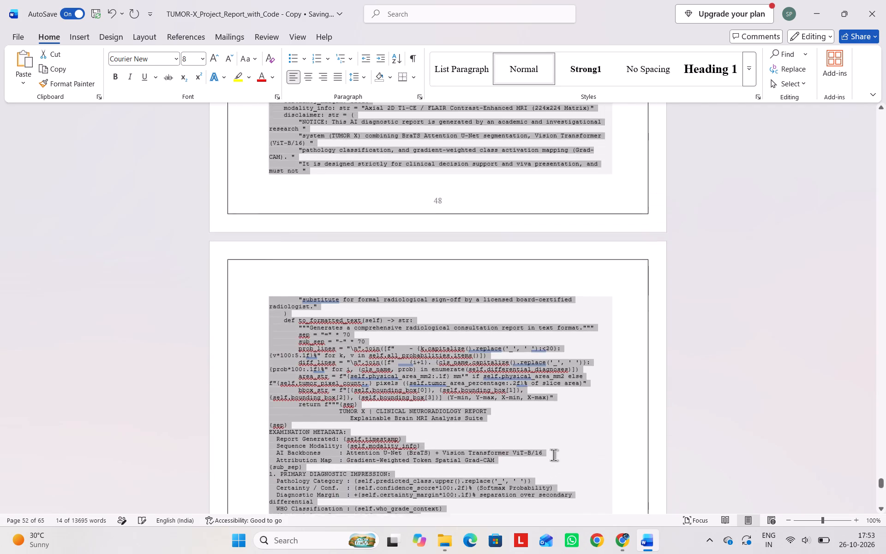
pyautogui.press('BackSpace')
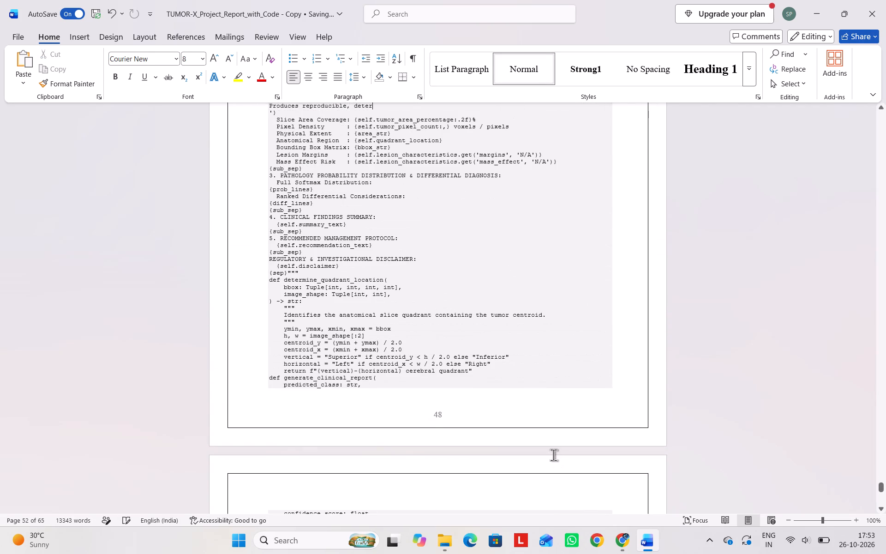
# Delete the preceding appendix code from page 48 back to the opening docstring of the end-to-end inference section on page 45.
pyautogui.hotkey('shift', 'Up')
pyautogui.hotkey('shift', 'Up')
pyautogui.hotkey('shift', 'Up')
pyautogui.hotkey('shift', 'Up')
pyautogui.hotkey('shift', 'Up')
pyautogui.hotkey('shift', 'Up')
pyautogui.hotkey('shift', 'Up')
pyautogui.hotkey('shift', 'Up')
pyautogui.hotkey('shift', 'Up')
pyautogui.hotkey('shift', 'Up')
pyautogui.hotkey('shift', 'Up')
pyautogui.hotkey('shift', 'Up')
pyautogui.hotkey('shift', 'Up')
pyautogui.hotkey('shift', 'Up')
pyautogui.hotkey('shift', 'Up')
pyautogui.hotkey('shift', 'Up')
pyautogui.hotkey('shift', 'Up')
pyautogui.hotkey('shift', 'Up')
pyautogui.hotkey('shift', 'Up')
pyautogui.hotkey('shift', 'Up')
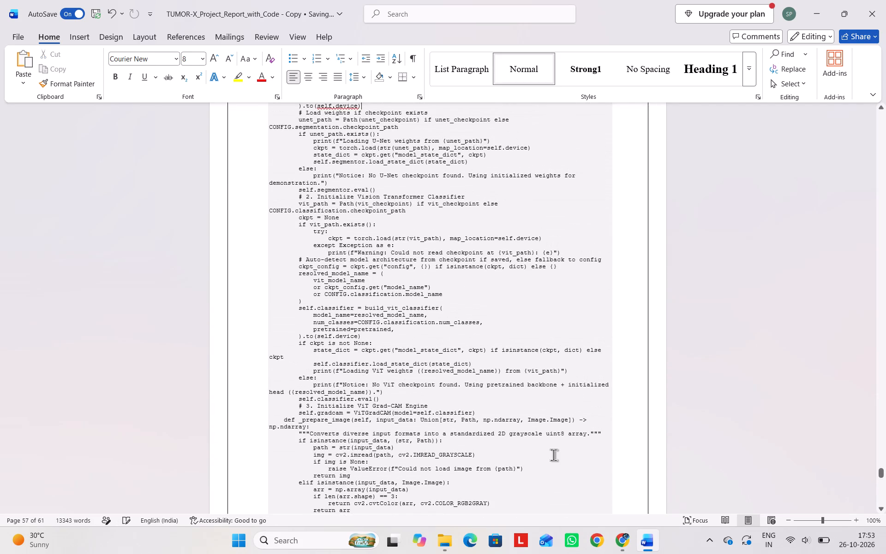
pyautogui.hotkey('shift', 'Up')
pyautogui.hotkey('shift', 'Up')
pyautogui.hotkey('shift', 'Up')
pyautogui.hotkey('shift', 'Up')
pyautogui.hotkey('shift', 'Up')
pyautogui.hotkey('shift', 'Up')
pyautogui.hotkey('shift', 'Up')
pyautogui.hotkey('shift', 'Up')
pyautogui.hotkey('shift', 'Up')
pyautogui.hotkey('shift', 'Up')
pyautogui.hotkey('shift', 'Up')
pyautogui.hotkey('shift', 'Up')
pyautogui.hotkey('shift', 'Up')
pyautogui.hotkey('shift', 'Up')
pyautogui.hotkey('shift', 'Up')
pyautogui.hotkey('shift', 'Up')
pyautogui.hotkey('shift', 'Up')
pyautogui.hotkey('shift', 'Up')
pyautogui.hotkey('shift', 'Up')
pyautogui.hotkey('shift', 'Up')
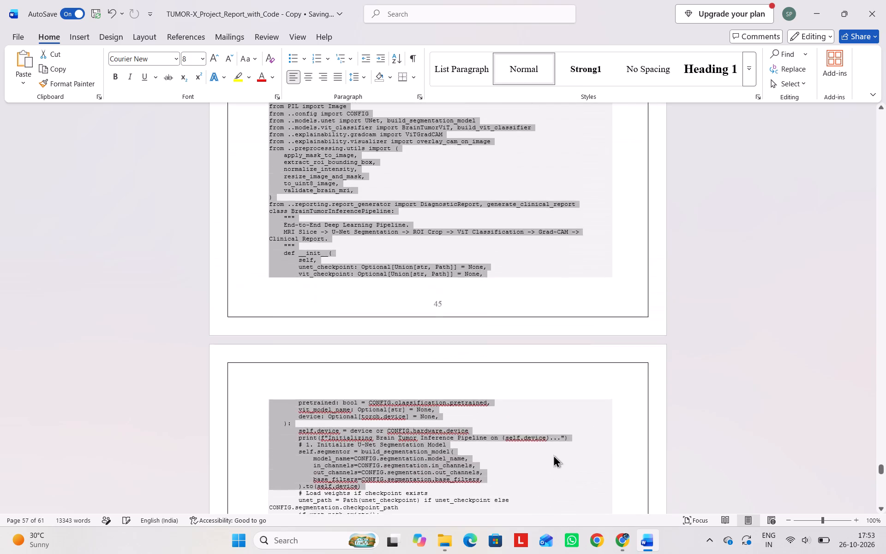
pyautogui.press('BackSpace')
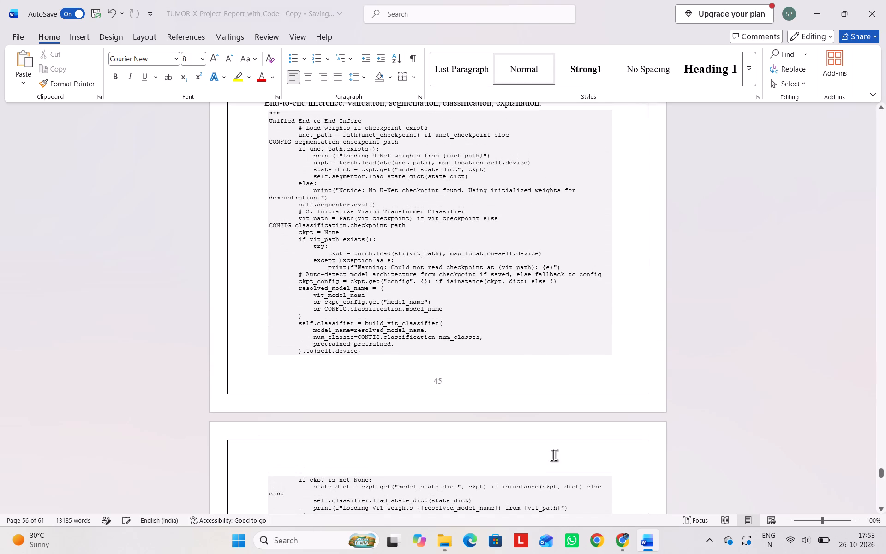
# Delete the code from the document's end on page 49 back to just after the cam_alpha parameter of run_inference on page 46.
pyautogui.scroll(-5, 562, 366)
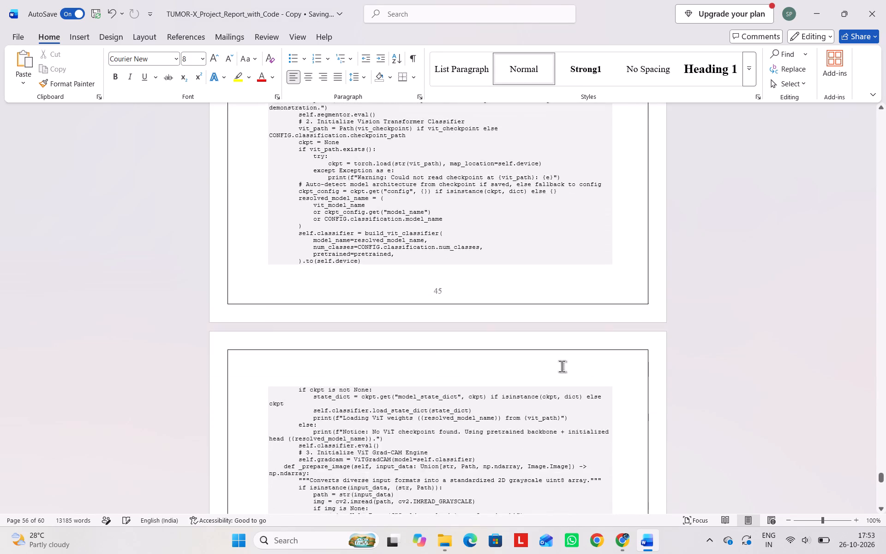
pyautogui.scroll(-14, 562, 366)
pyautogui.click(544, 376)
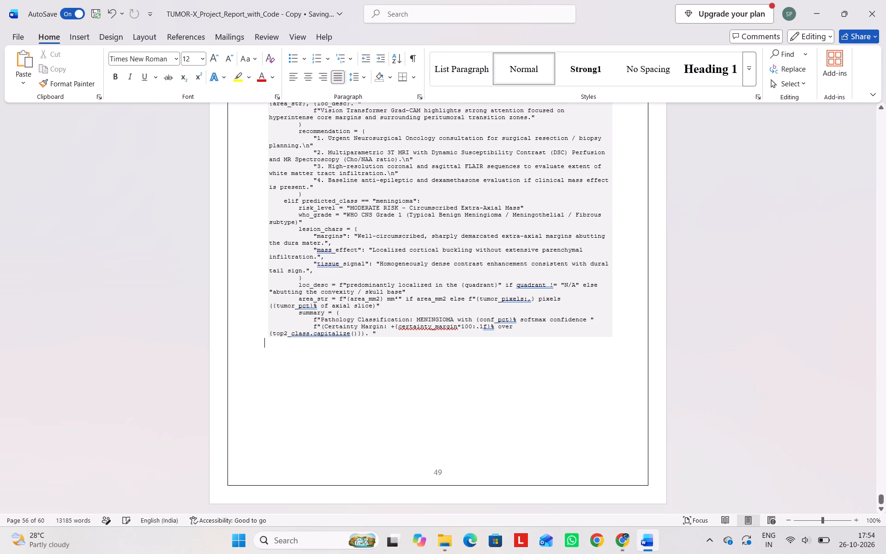
pyautogui.hotkey('shift', 'Up')
pyautogui.hotkey('shift', 'Up')
pyautogui.hotkey('shift', 'Up')
pyautogui.hotkey('shift', 'Up')
pyautogui.hotkey('shift', 'Up')
pyautogui.hotkey('shift', 'Up')
pyautogui.hotkey('shift', 'Up')
pyautogui.hotkey('shift', 'Up')
pyautogui.hotkey('shift', 'Up')
pyautogui.hotkey('shift', 'Up')
pyautogui.hotkey('shift', 'Up')
pyautogui.hotkey('shift', 'Up')
pyautogui.hotkey('shift', 'Up')
pyautogui.hotkey('shift', 'Up')
pyautogui.hotkey('shift', 'Up')
pyautogui.hotkey('shift', 'Up')
pyautogui.hotkey('shift', 'Up')
pyautogui.hotkey('shift', 'Up')
pyautogui.hotkey('shift', 'Up')
pyautogui.hotkey('shift', 'Up')
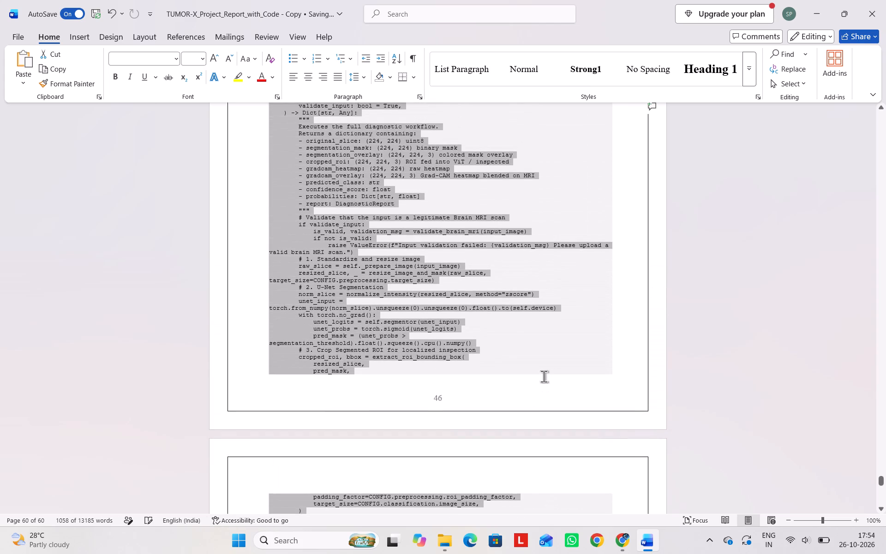
pyautogui.press('BackSpace')
# Delete everything from the end of the remaining code back through the report body, including the "CHAPTER 1: INTRODUCTION" heading.
pyautogui.hotkey('shift', 'Up')
pyautogui.hotkey('shift', 'Up')
pyautogui.hotkey('shift', 'Up')
pyautogui.hotkey('shift', 'Up')
pyautogui.hotkey('shift', 'Up')
pyautogui.hotkey('shift', 'Up')
pyautogui.hotkey('shift', 'Up')
pyautogui.hotkey('shift', 'Up')
pyautogui.hotkey('shift', 'Up')
pyautogui.hotkey('shift', 'Up')
pyautogui.hotkey('shift', 'Up')
pyautogui.hotkey('shift', 'Up')
pyautogui.hotkey('shift', 'Up')
pyautogui.hotkey('shift', 'Up')
pyautogui.hotkey('shift', 'Up')
pyautogui.hotkey('shift', 'Up')
pyautogui.hotkey('shift', 'Up')
pyautogui.hotkey('shift', 'Up')
pyautogui.hotkey('shift', 'Up')
pyautogui.hotkey('shift', 'Up')
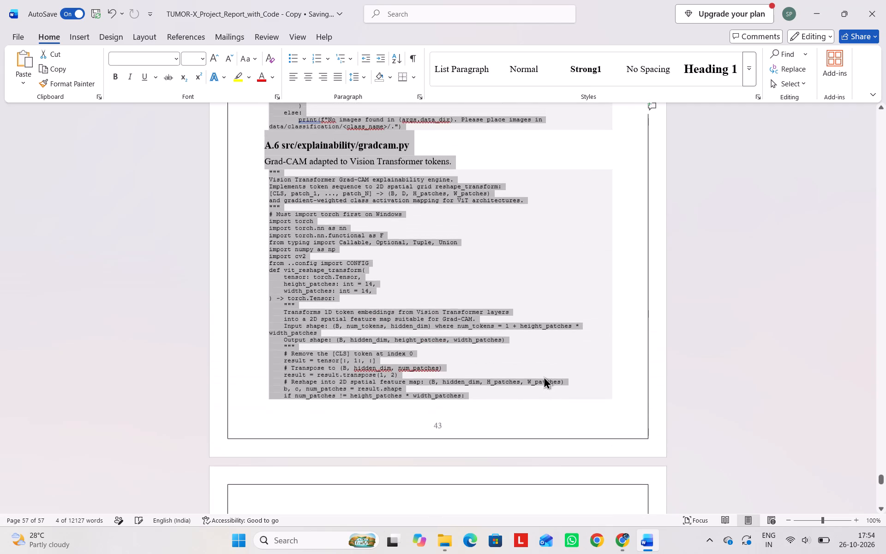
pyautogui.scroll(-20, 575, 464)
pyautogui.scroll(-13, 575, 464)
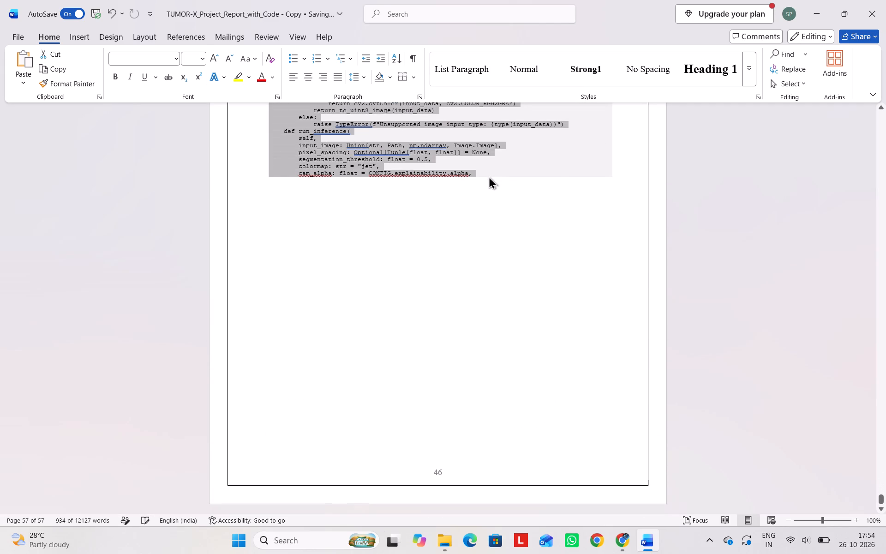
pyautogui.moveTo(485, 188); pyautogui.dragTo(392, 53, button='right')
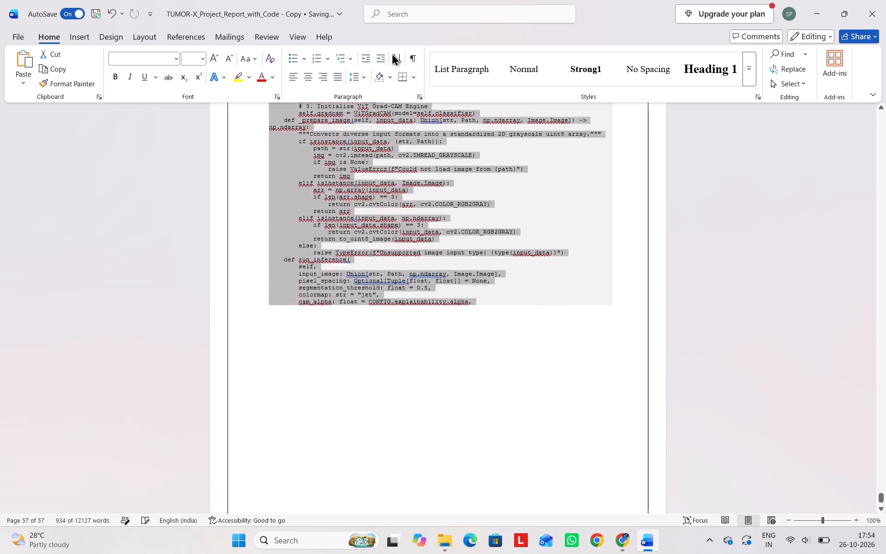
pyautogui.moveTo(392, 53); pyautogui.dragTo(382, 25, button='right')
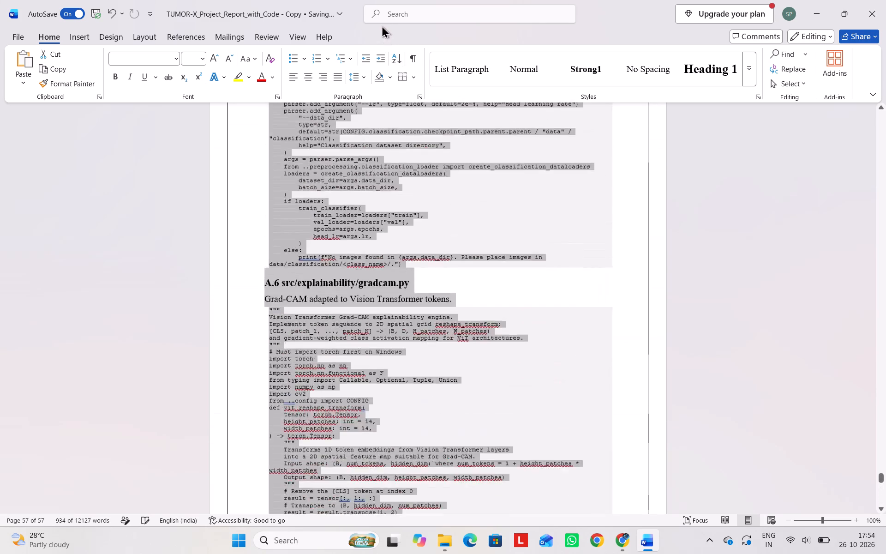
pyautogui.moveTo(382, 25); pyautogui.dragTo(379, 11, button='right')
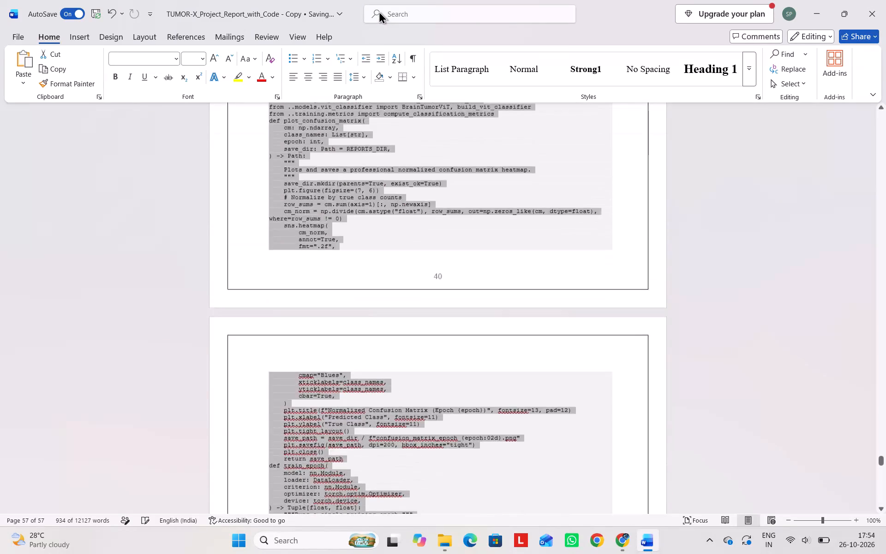
pyautogui.moveTo(379, 11); pyautogui.dragTo(378, 10, button='right')
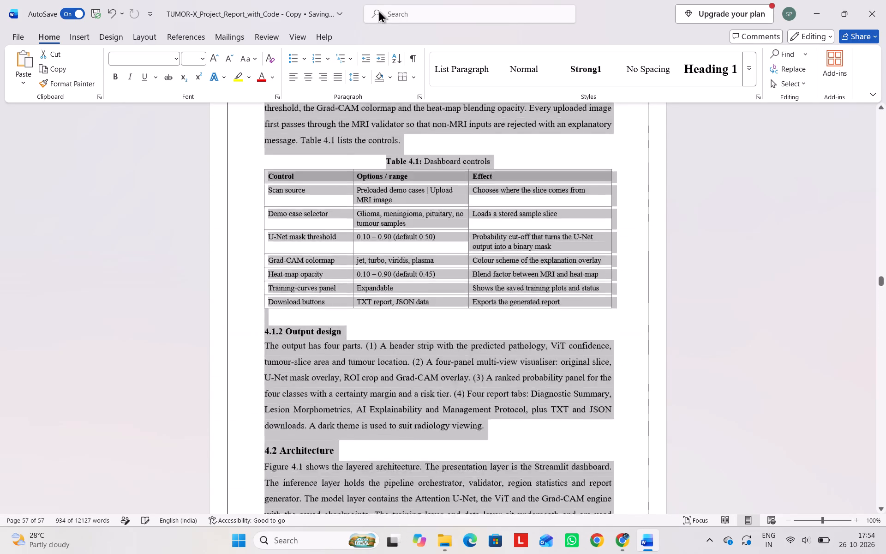
pyautogui.moveTo(378, 10); pyautogui.dragTo(386, 76, button='right')
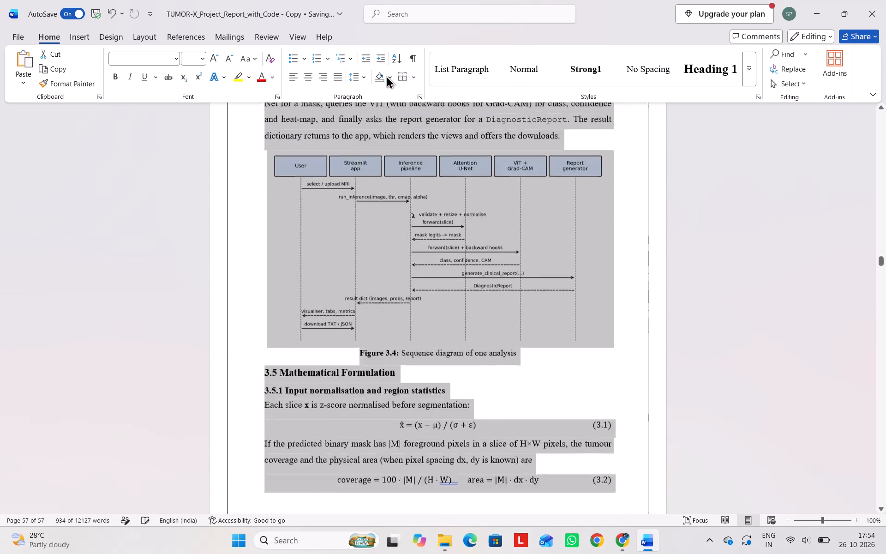
pyautogui.moveTo(386, 76); pyautogui.dragTo(395, 70, button='right')
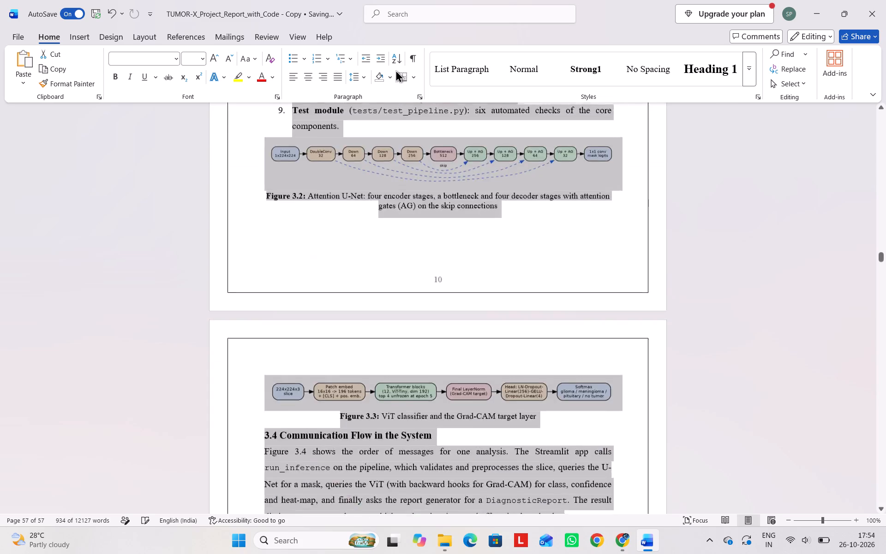
pyautogui.moveTo(395, 70); pyautogui.dragTo(395, 90, button='right')
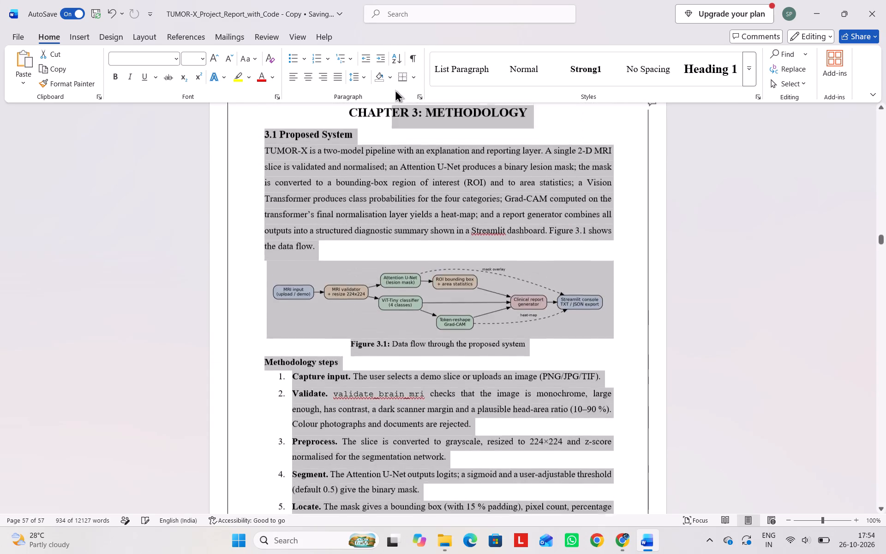
pyautogui.moveTo(395, 90); pyautogui.dragTo(394, 94, button='right')
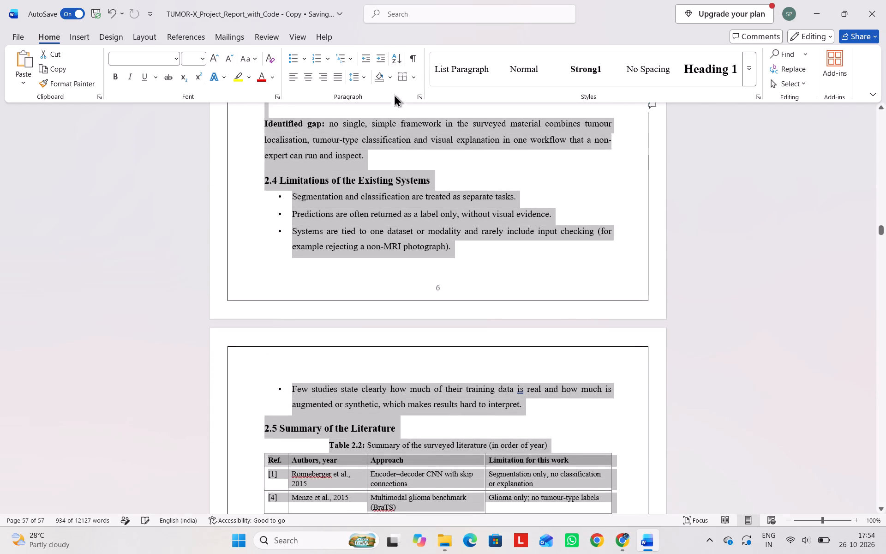
pyautogui.moveTo(394, 94); pyautogui.dragTo(387, 121, button='right')
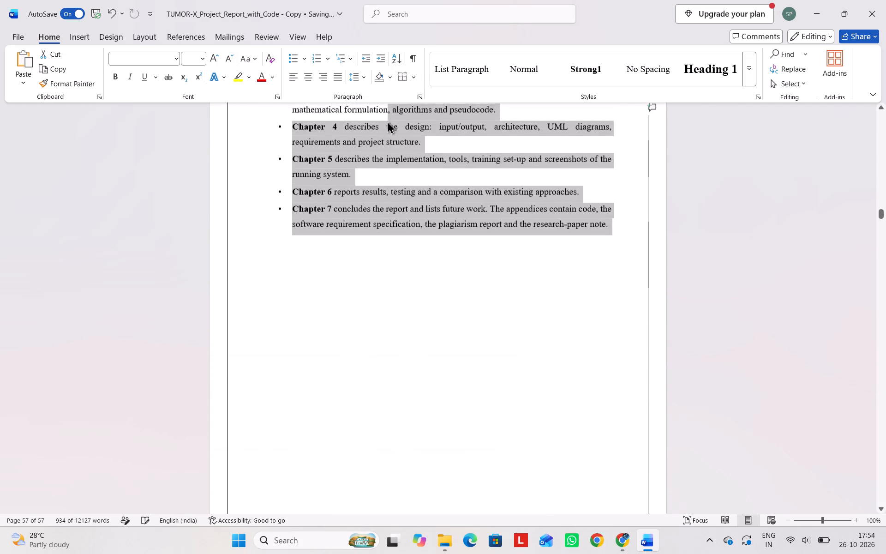
pyautogui.moveTo(387, 121); pyautogui.dragTo(370, 83, button='right')
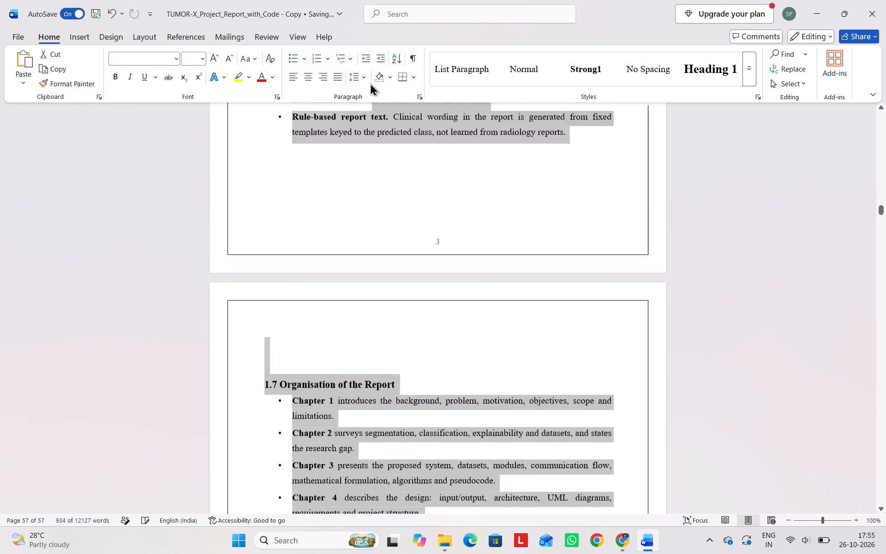
pyautogui.moveTo(370, 83); pyautogui.dragTo(386, 106, button='right')
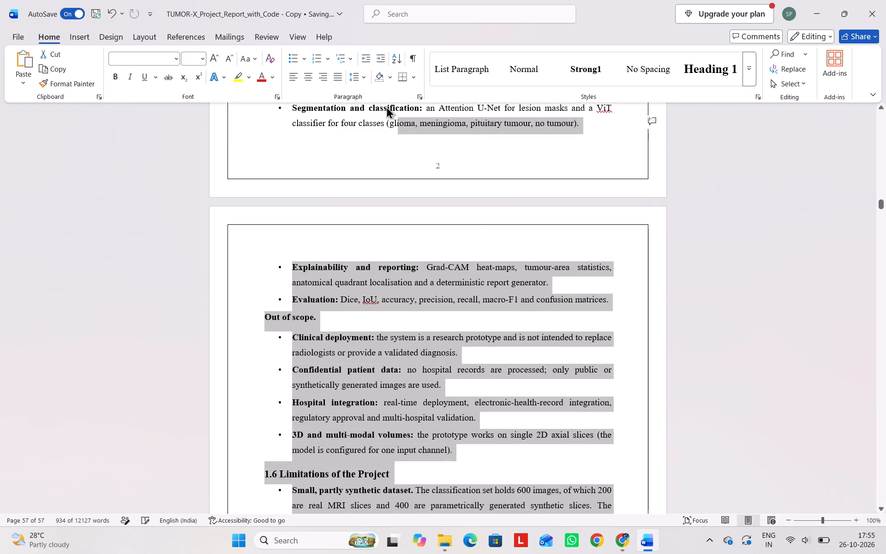
pyautogui.moveTo(386, 106); pyautogui.dragTo(380, 115, button='right')
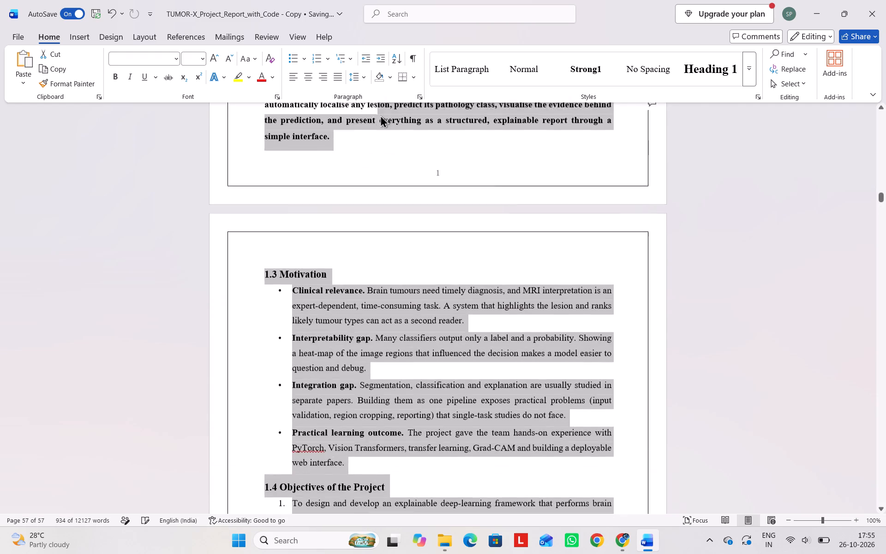
pyautogui.moveTo(380, 115); pyautogui.dragTo(363, 101, button='right')
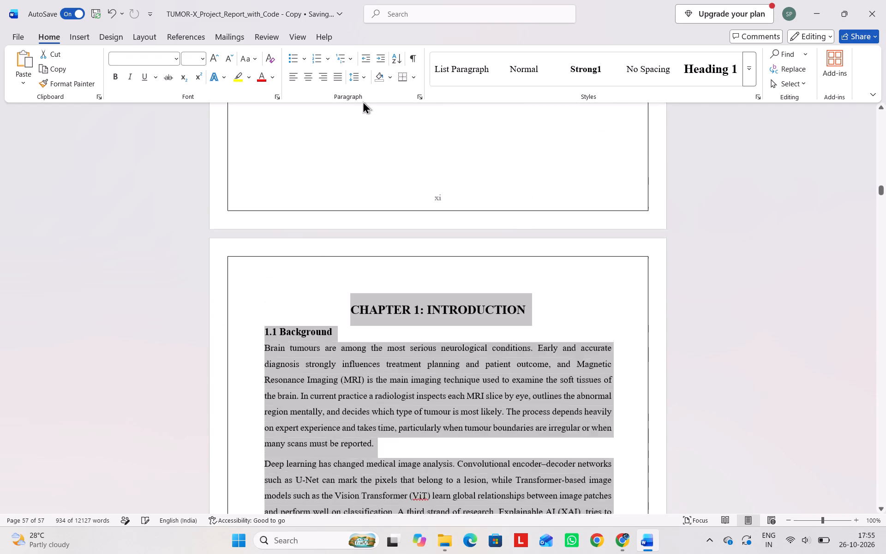
pyautogui.moveTo(363, 101); pyautogui.dragTo(454, 193, button='right')
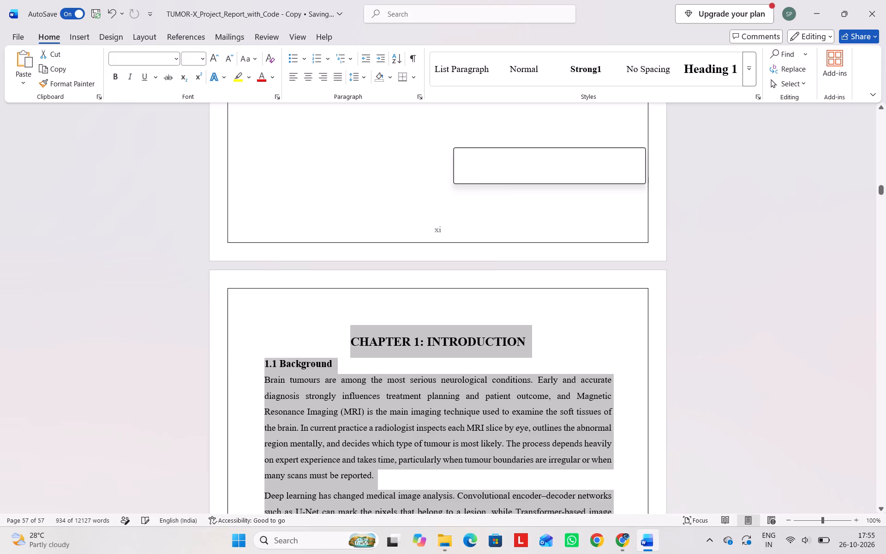
pyautogui.press('BackSpace')
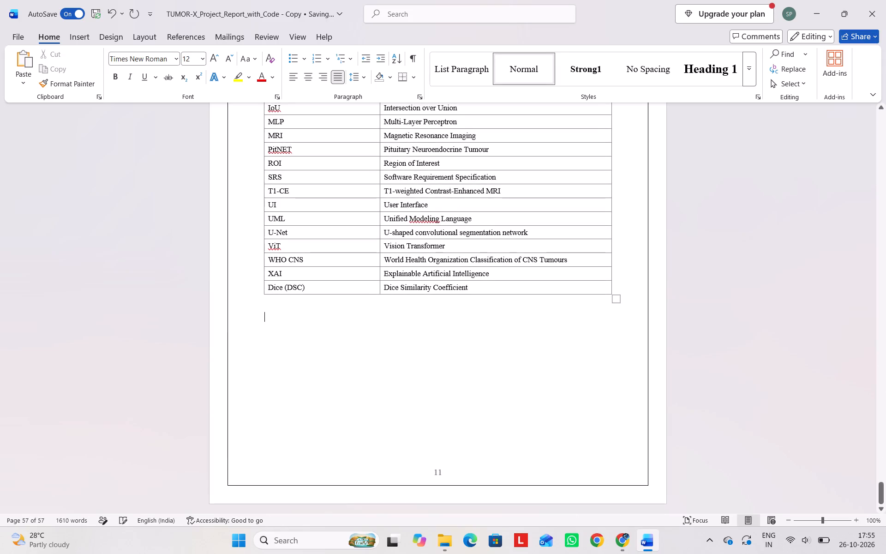
# Check the remaining front pages back to the title page and save the trimmed report copy.
pyautogui.scroll(17, 443, 356)
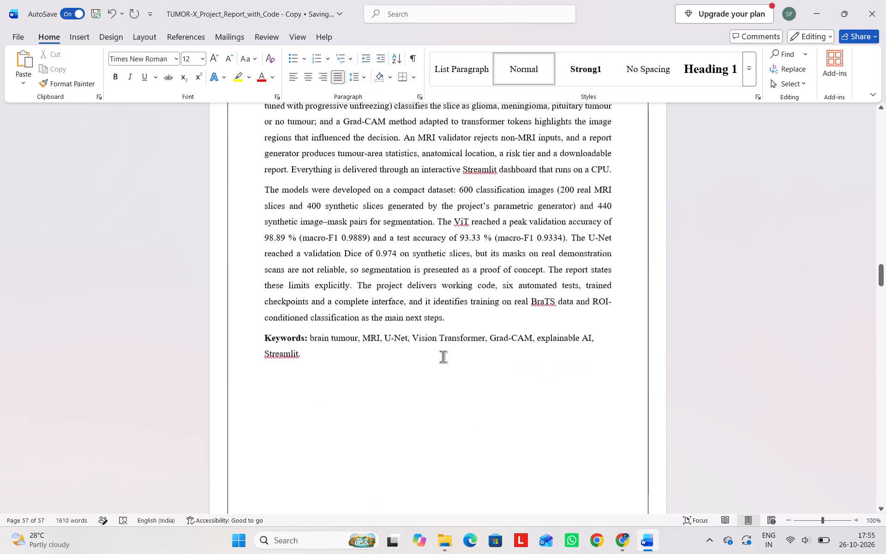
pyautogui.scroll(17, 443, 356)
pyautogui.scroll(5, 443, 356)
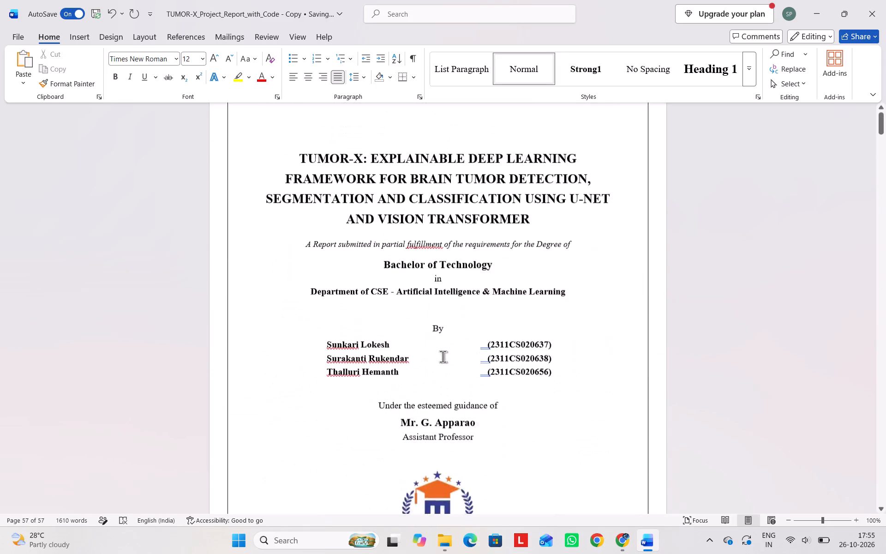
pyautogui.scroll(1, 443, 356)
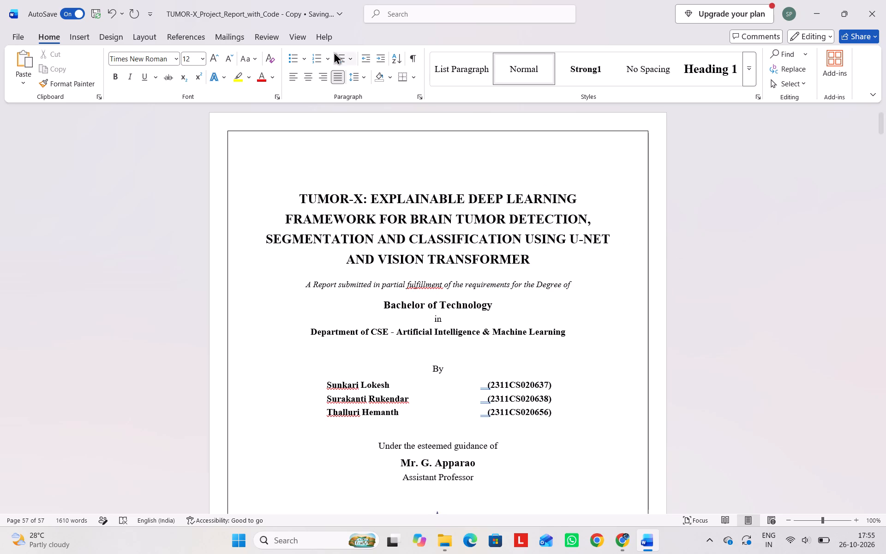
pyautogui.hotkey('ctrl', 's')
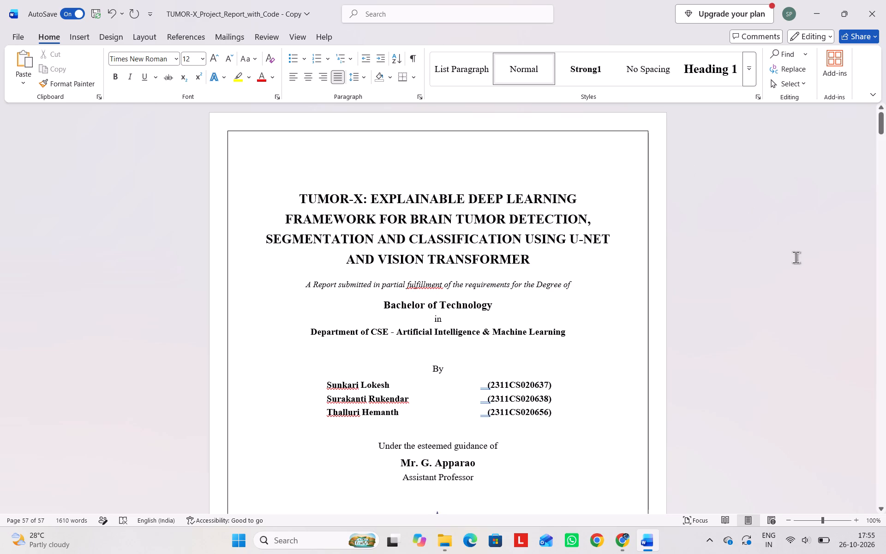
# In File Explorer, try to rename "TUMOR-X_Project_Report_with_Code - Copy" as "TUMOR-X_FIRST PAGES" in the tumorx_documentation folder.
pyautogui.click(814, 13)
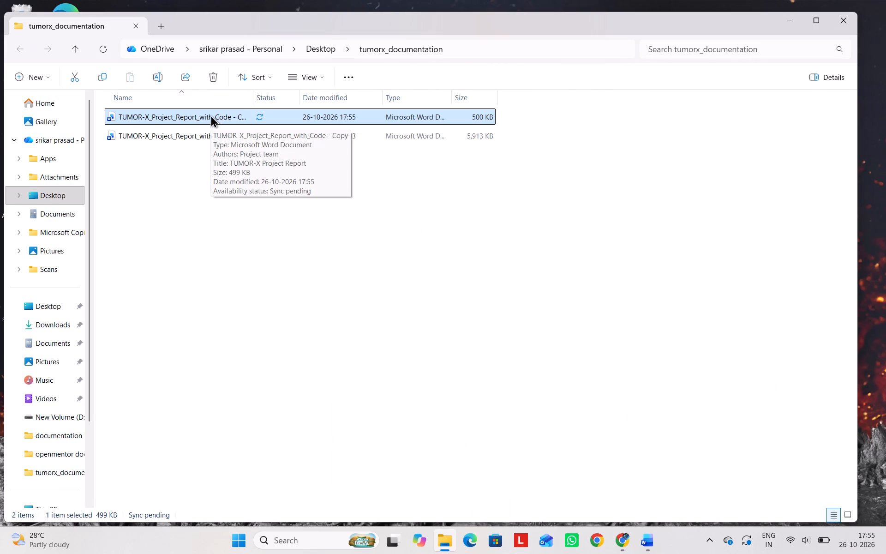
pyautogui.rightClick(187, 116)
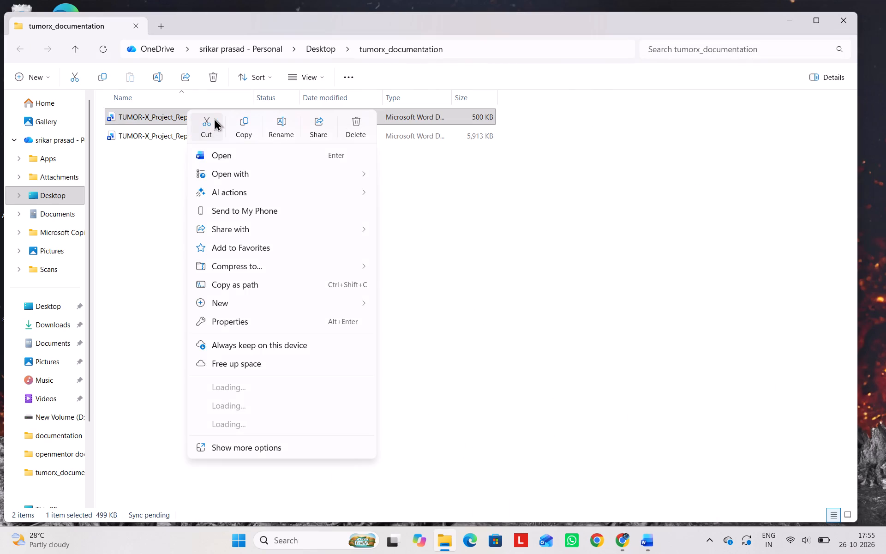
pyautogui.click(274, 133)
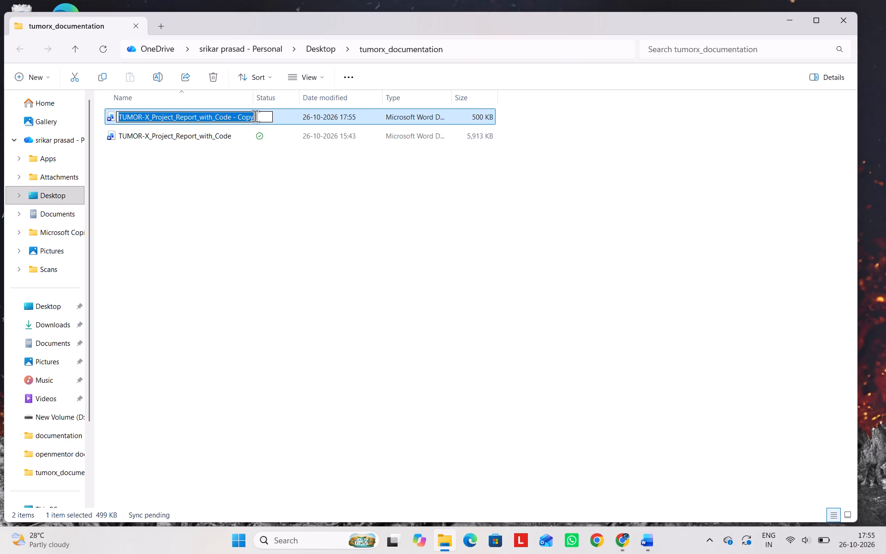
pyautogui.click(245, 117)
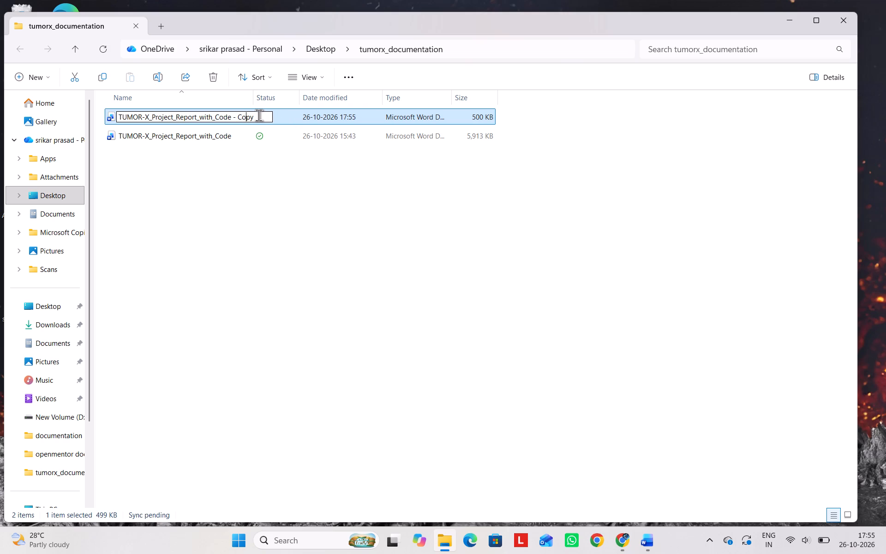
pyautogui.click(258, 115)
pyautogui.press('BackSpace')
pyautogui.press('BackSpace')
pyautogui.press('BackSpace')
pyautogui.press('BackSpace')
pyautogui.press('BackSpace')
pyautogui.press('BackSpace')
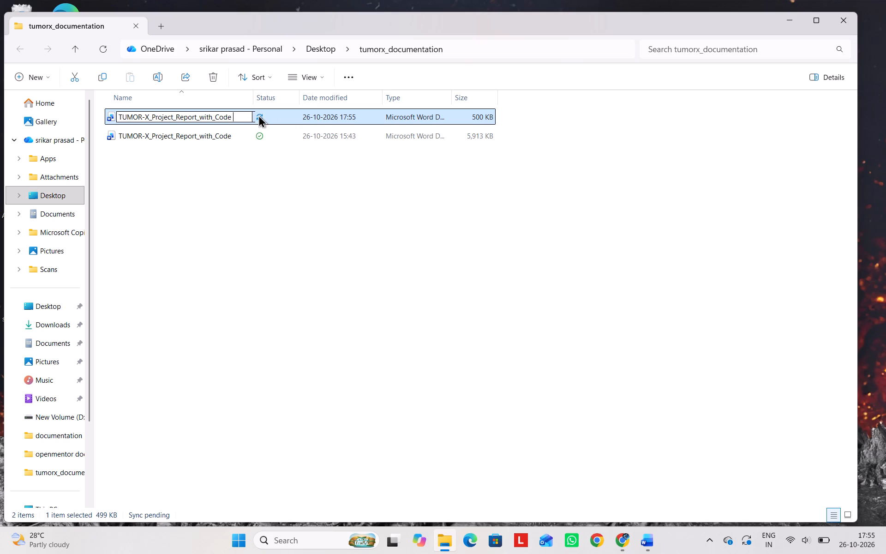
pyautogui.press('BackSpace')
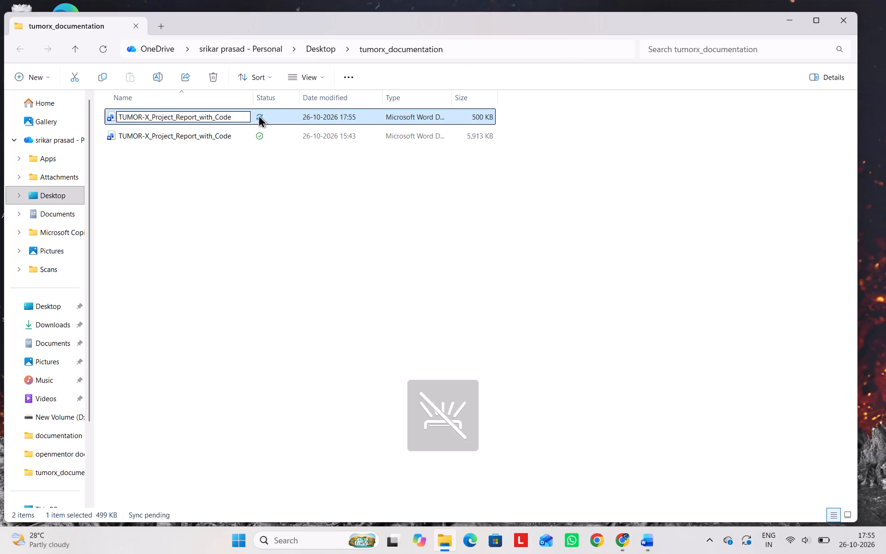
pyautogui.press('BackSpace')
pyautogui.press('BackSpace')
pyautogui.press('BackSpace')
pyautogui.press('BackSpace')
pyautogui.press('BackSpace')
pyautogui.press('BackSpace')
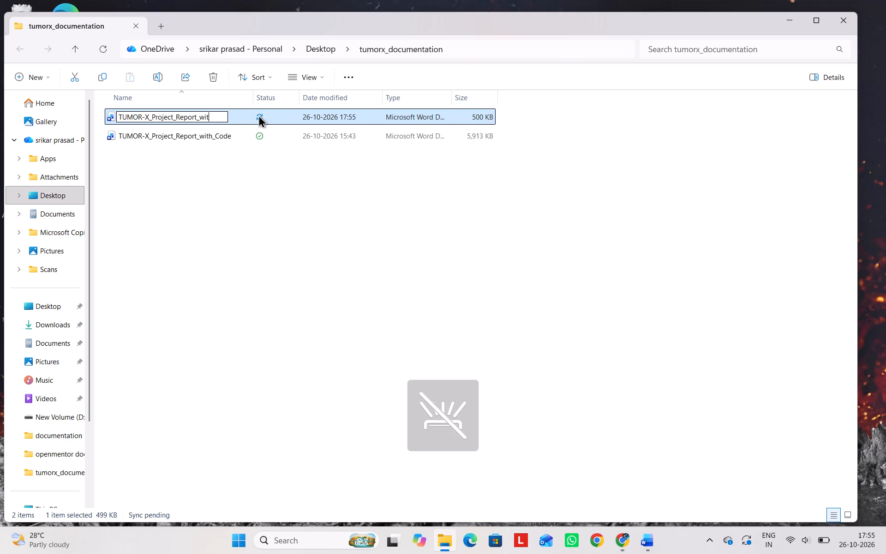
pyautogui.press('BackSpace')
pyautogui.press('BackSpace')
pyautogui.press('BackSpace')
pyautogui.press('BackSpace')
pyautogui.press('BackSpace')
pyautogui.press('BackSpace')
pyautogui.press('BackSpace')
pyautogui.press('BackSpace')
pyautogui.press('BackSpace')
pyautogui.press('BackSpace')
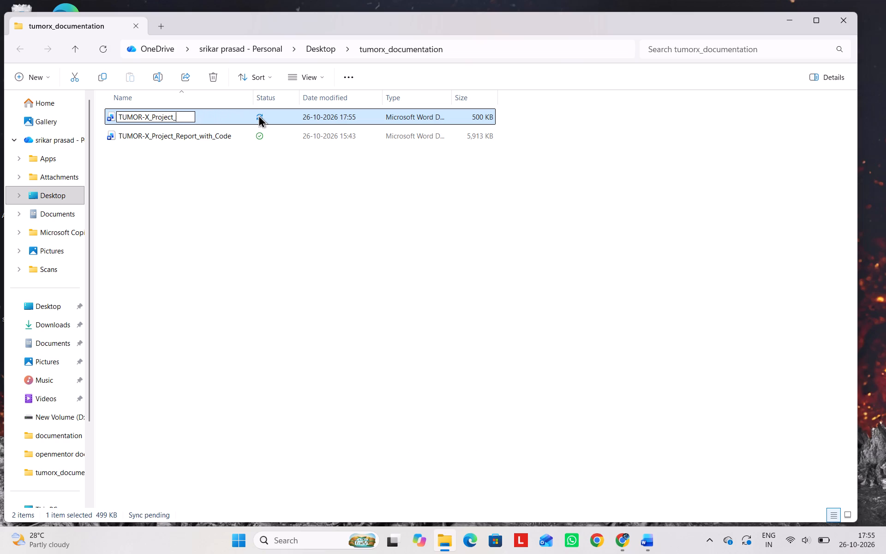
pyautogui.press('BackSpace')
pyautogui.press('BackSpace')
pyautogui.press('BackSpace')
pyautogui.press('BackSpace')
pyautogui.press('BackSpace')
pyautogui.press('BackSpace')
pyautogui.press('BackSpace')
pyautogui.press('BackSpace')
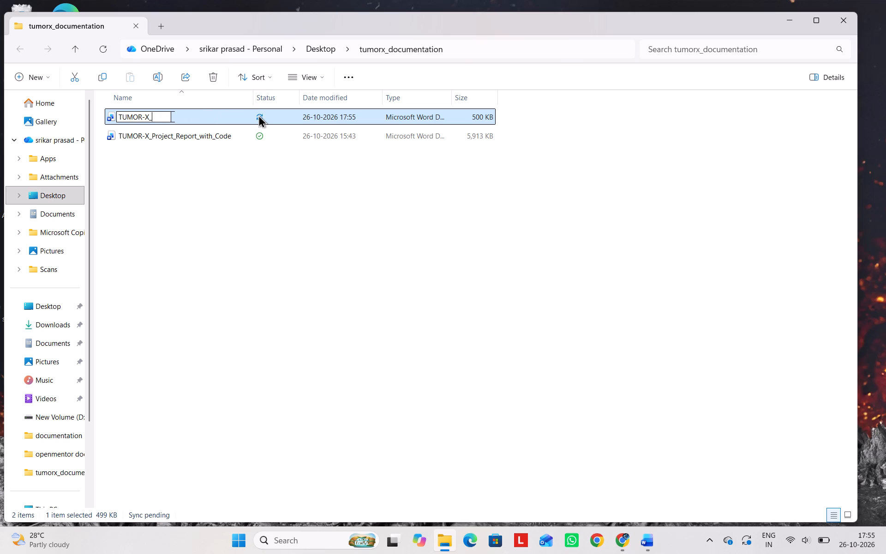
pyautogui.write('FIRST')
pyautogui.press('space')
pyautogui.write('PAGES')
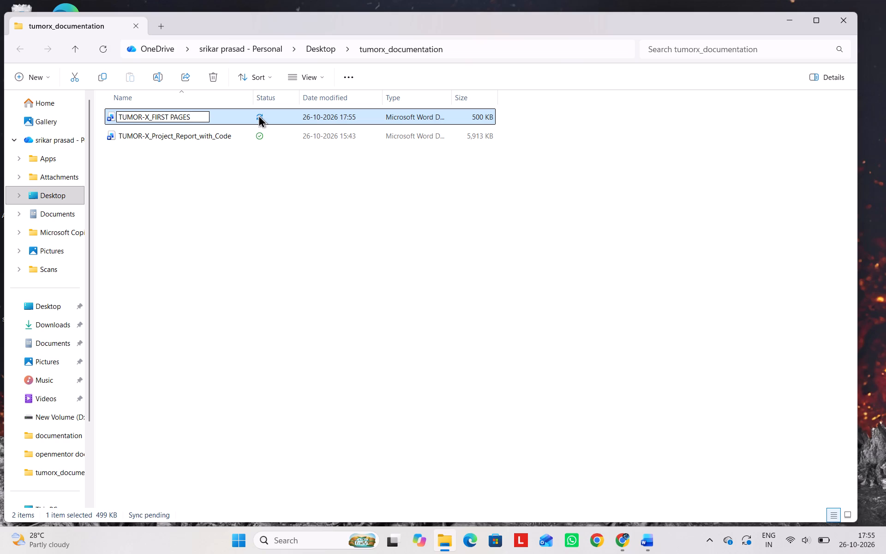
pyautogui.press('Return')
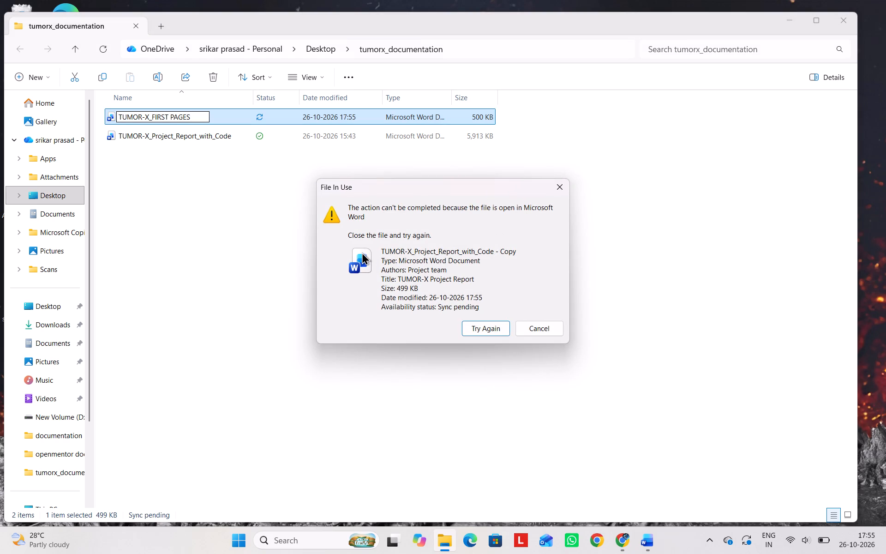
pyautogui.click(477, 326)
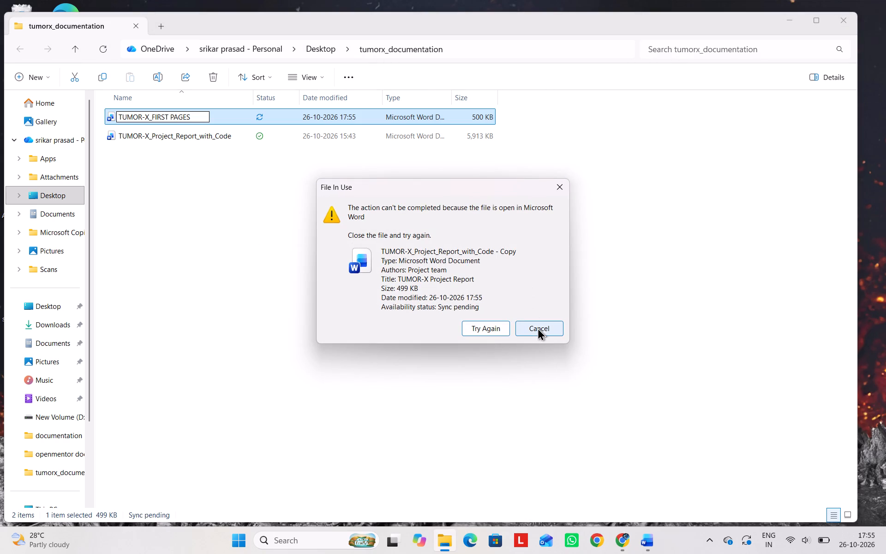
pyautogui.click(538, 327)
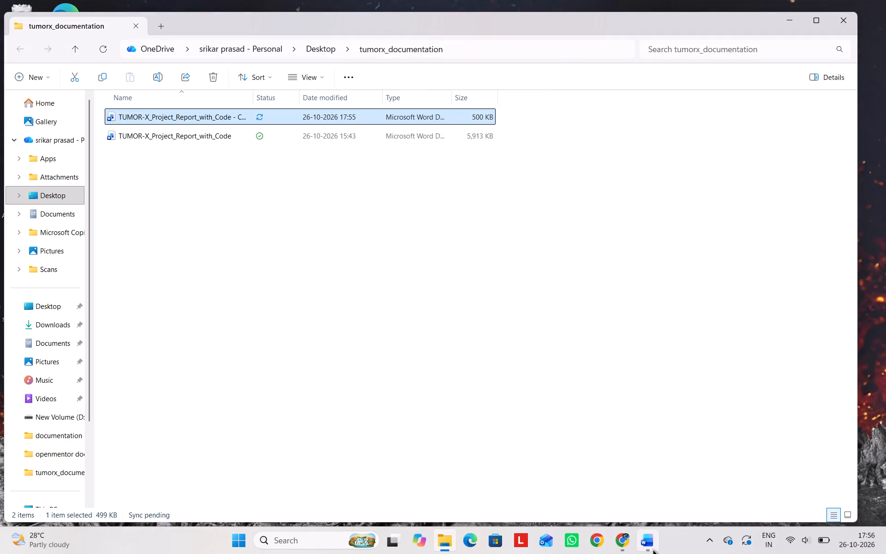
# Return to Word, save the trimmed report copy and close the document.
pyautogui.click(653, 547)
pyautogui.click(687, 262)
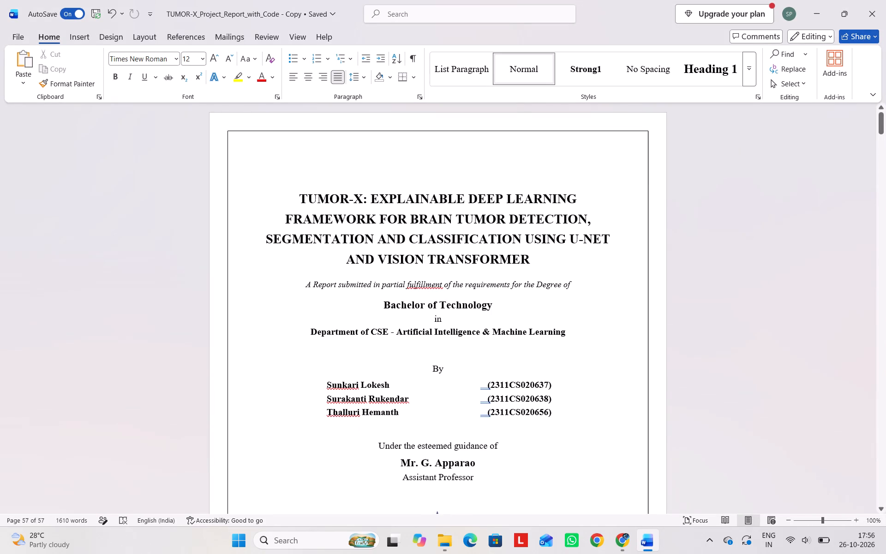
pyautogui.hotkey('ctrl', 's')
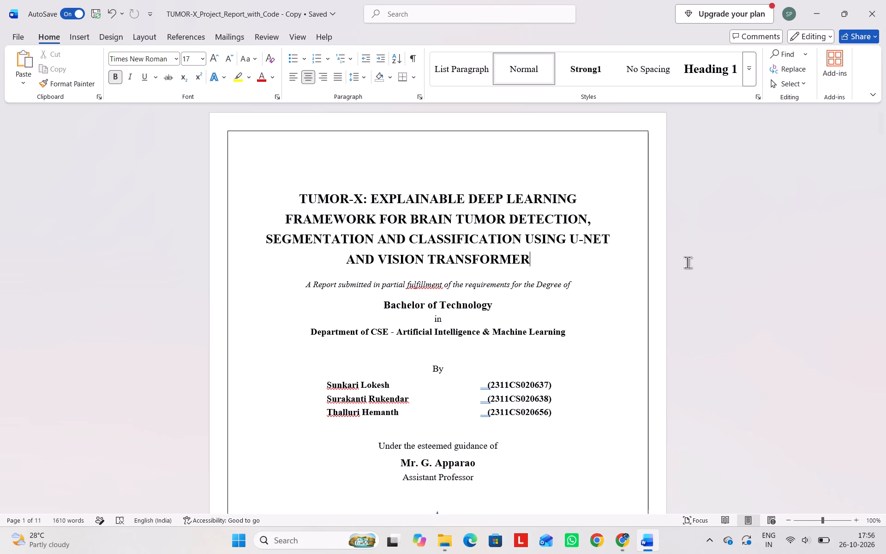
pyautogui.click(885, 4)
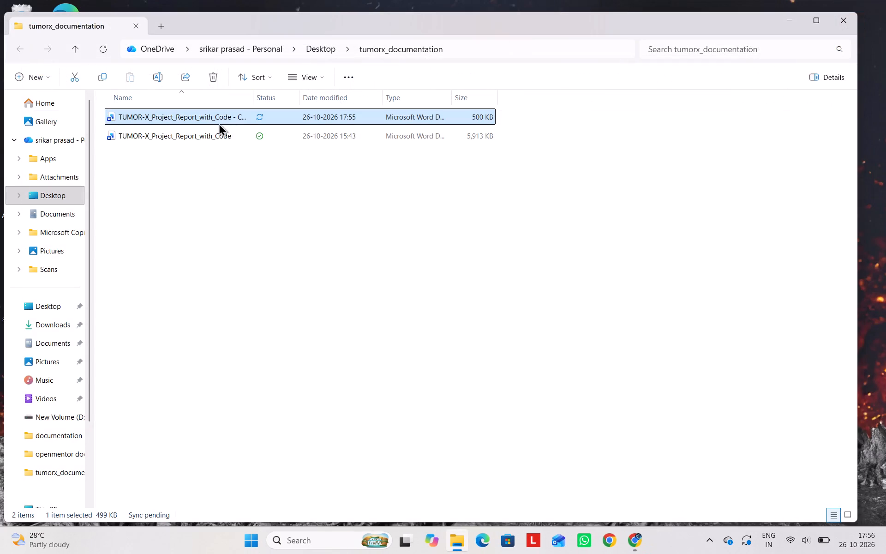
# Rename the "TUMOR-X_Project_Report_with_Code - Copy" file as "TUMOR-X_FIRST PAGES" in the tumorx_documentation folder.
pyautogui.rightClick(232, 114)
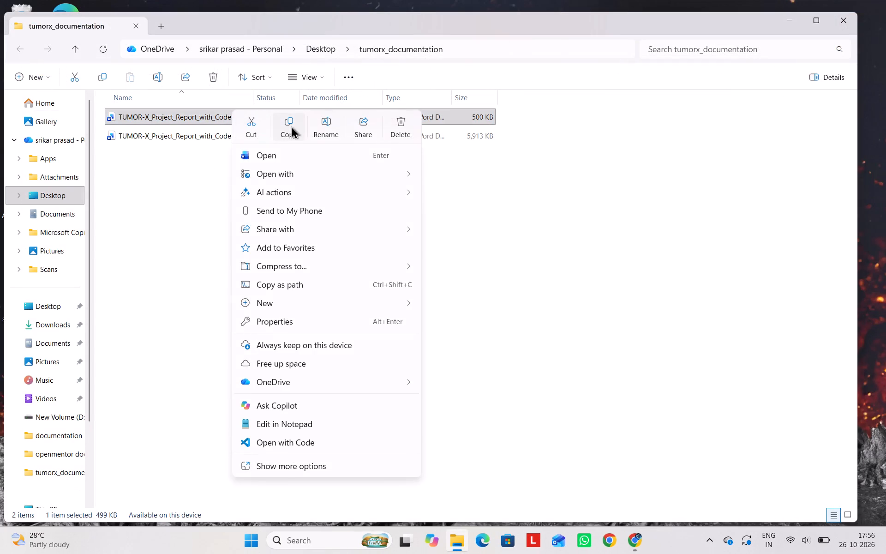
pyautogui.click(317, 136)
pyautogui.click(263, 117)
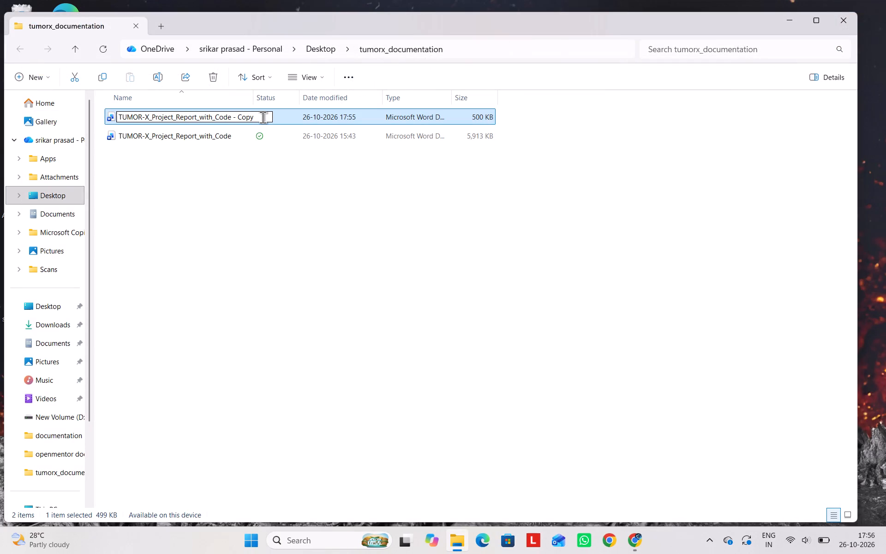
pyautogui.press('BackSpace')
pyautogui.press('BackSpace')
pyautogui.press('BackSpace')
pyautogui.press('BackSpace')
pyautogui.press('BackSpace')
pyautogui.press('BackSpace')
pyautogui.press('BackSpace')
pyautogui.press('BackSpace')
pyautogui.press('BackSpace')
pyautogui.press('BackSpace')
pyautogui.press('BackSpace')
pyautogui.press('BackSpace')
pyautogui.press('BackSpace')
pyautogui.press('BackSpace')
pyautogui.press('BackSpace')
pyautogui.press('BackSpace')
pyautogui.press('BackSpace')
pyautogui.press('BackSpace')
pyautogui.press('BackSpace')
pyautogui.press('BackSpace')
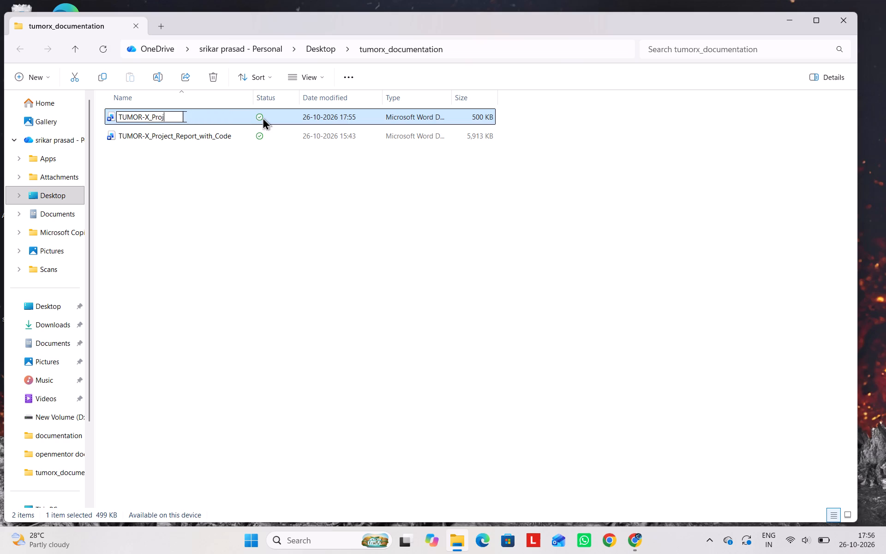
pyautogui.press('BackSpace')
pyautogui.press('BackSpace')
pyautogui.press('BackSpace')
pyautogui.press('BackSpace')
pyautogui.write('FIRST PAGES')
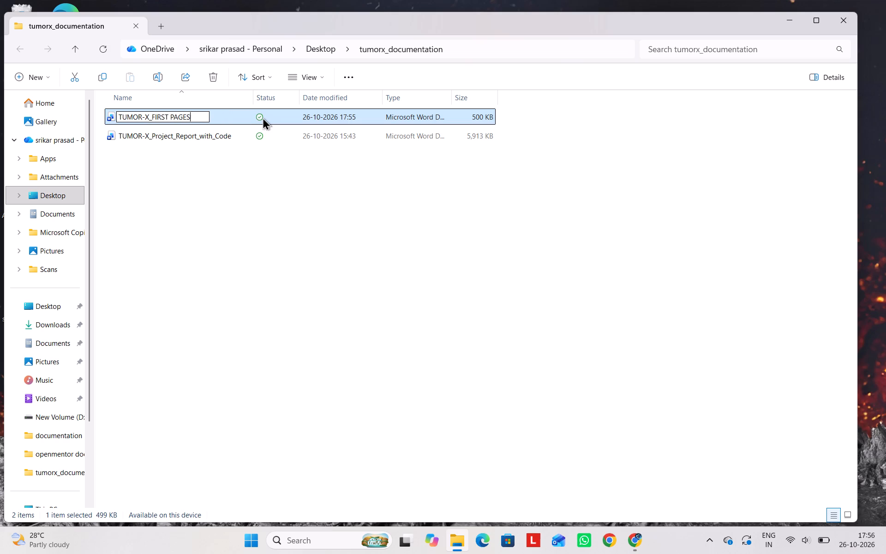
pyautogui.press('Return')
pyautogui.click(207, 234)
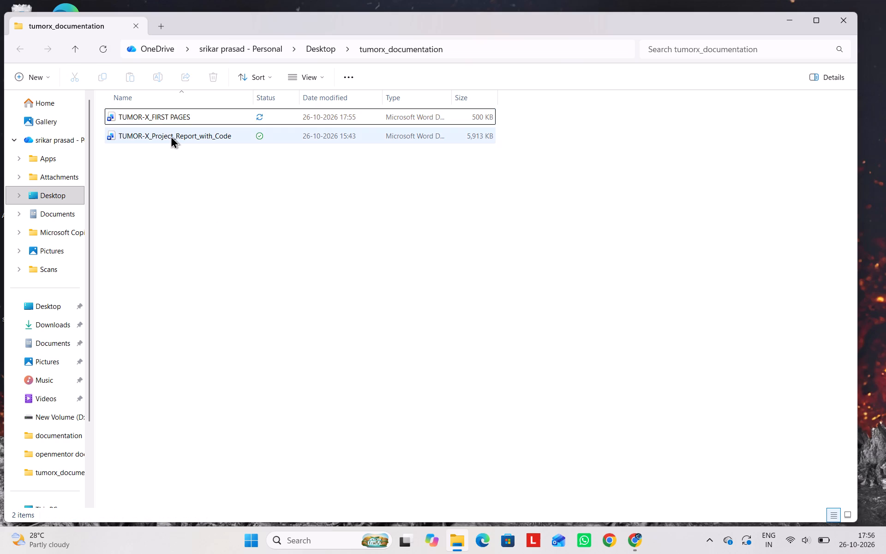
# Duplicate the TUMOR-X_Project_Report_with_Code file in the same folder and open the new copy in Word.
pyautogui.click(171, 136)
pyautogui.moveTo(171, 136); pyautogui.dragTo(175, 140)
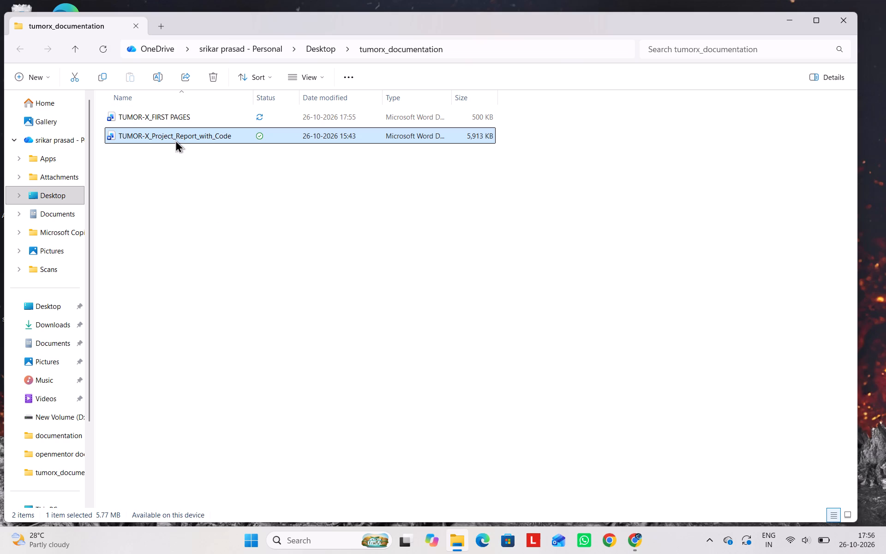
pyautogui.hotkey('ctrl', 'c')
pyautogui.click(193, 168)
pyautogui.hotkey('ctrl', 'v')
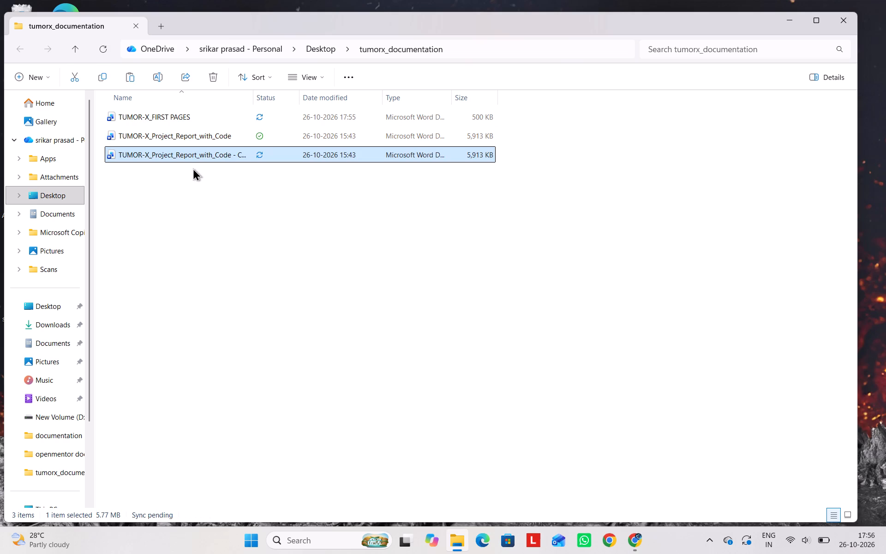
pyautogui.doubleClick(205, 153)
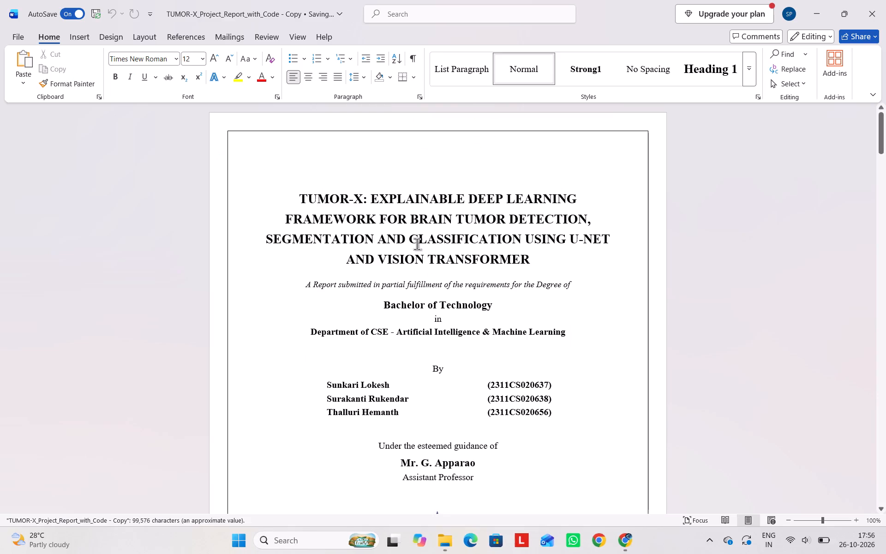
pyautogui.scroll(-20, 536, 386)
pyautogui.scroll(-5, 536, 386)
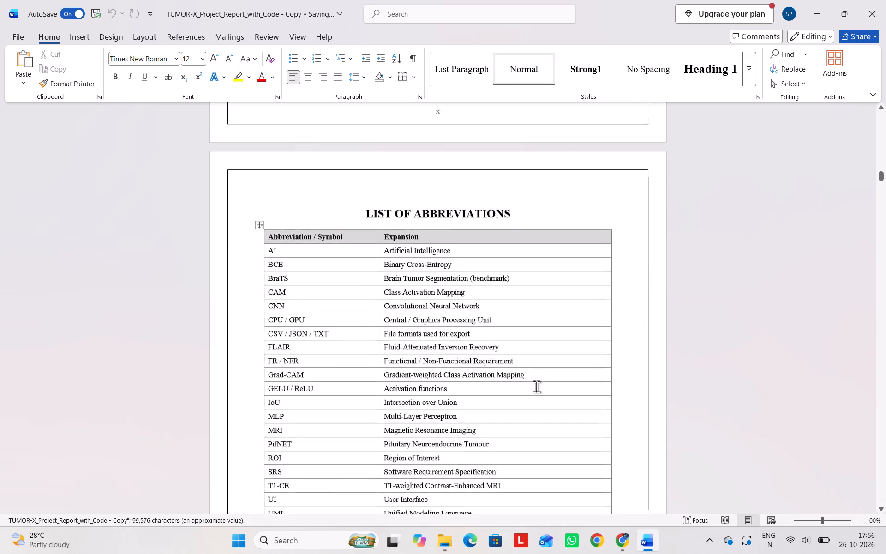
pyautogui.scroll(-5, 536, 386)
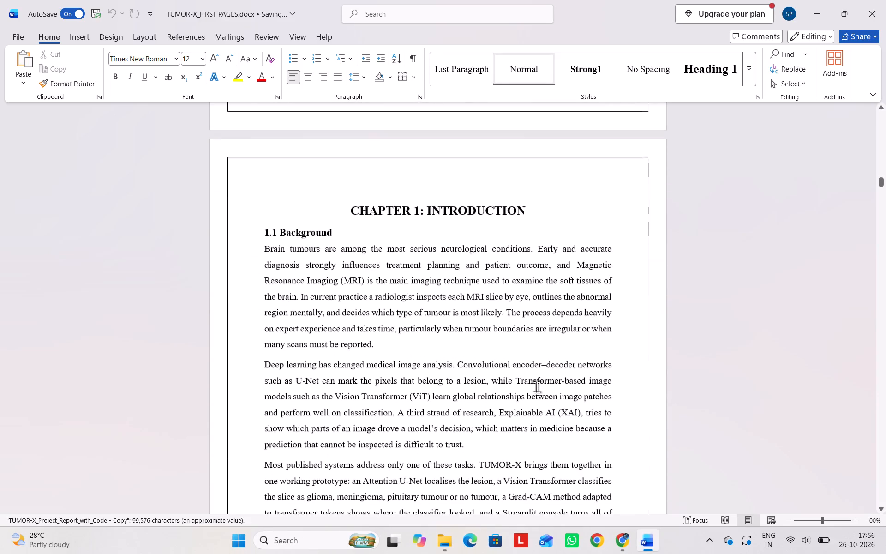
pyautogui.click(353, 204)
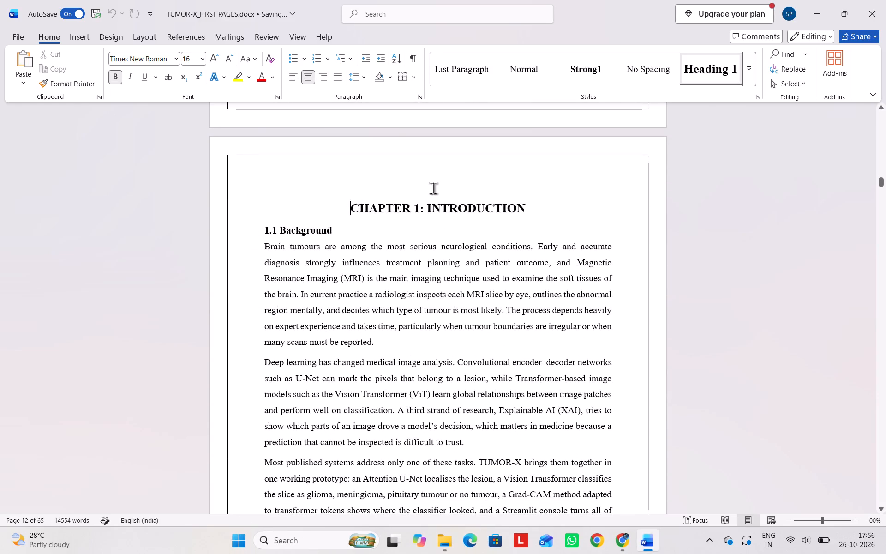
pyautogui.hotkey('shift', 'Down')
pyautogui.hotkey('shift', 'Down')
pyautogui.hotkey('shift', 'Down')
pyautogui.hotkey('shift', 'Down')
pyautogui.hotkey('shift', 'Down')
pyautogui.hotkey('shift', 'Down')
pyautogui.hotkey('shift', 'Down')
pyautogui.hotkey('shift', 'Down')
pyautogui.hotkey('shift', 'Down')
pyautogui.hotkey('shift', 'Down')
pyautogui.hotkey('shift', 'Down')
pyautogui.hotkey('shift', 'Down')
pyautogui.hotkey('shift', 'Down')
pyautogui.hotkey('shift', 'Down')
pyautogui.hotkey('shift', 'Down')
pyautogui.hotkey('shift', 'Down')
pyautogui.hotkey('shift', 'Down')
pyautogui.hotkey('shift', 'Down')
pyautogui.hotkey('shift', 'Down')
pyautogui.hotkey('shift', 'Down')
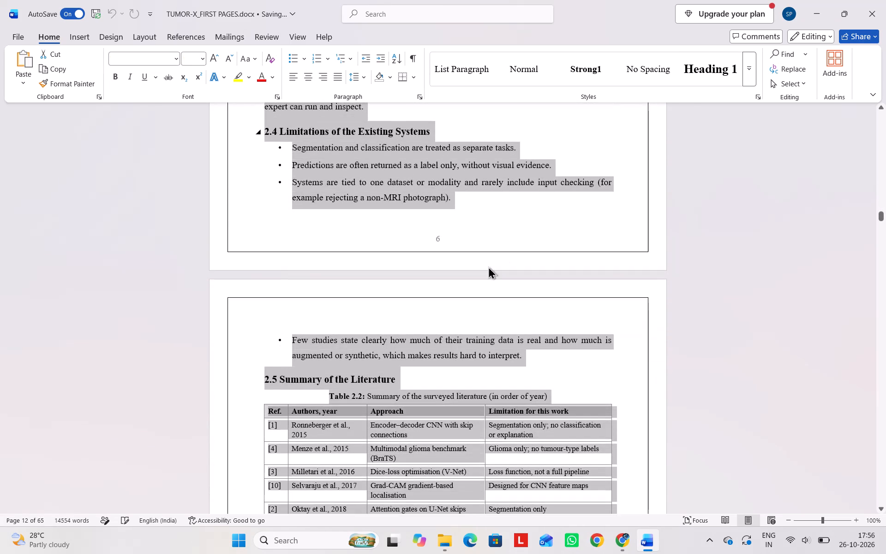
# Delete all front pages from below the "LIST OF ABBREVIATIONS" table back to the start of the title page.
pyautogui.scroll(20, 488, 266)
pyautogui.scroll(2, 488, 266)
pyautogui.scroll(-2, 488, 266)
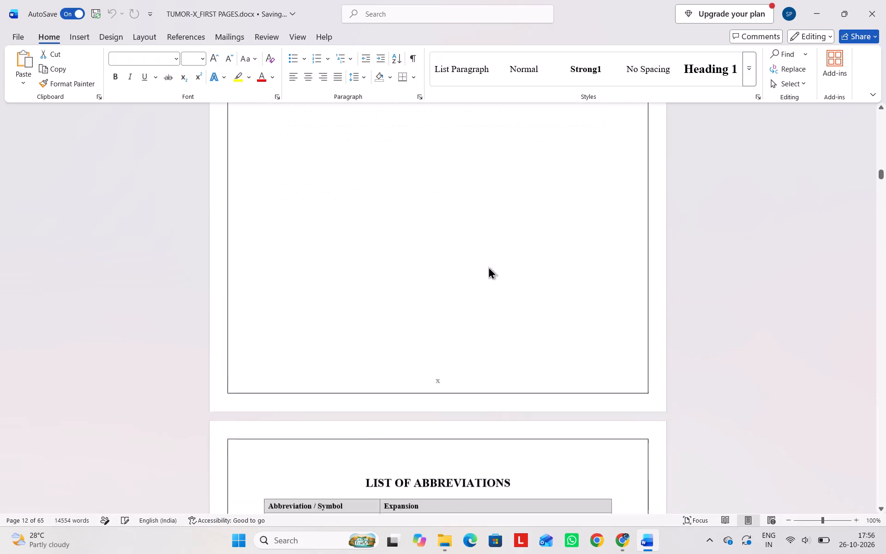
pyautogui.scroll(-1, 488, 266)
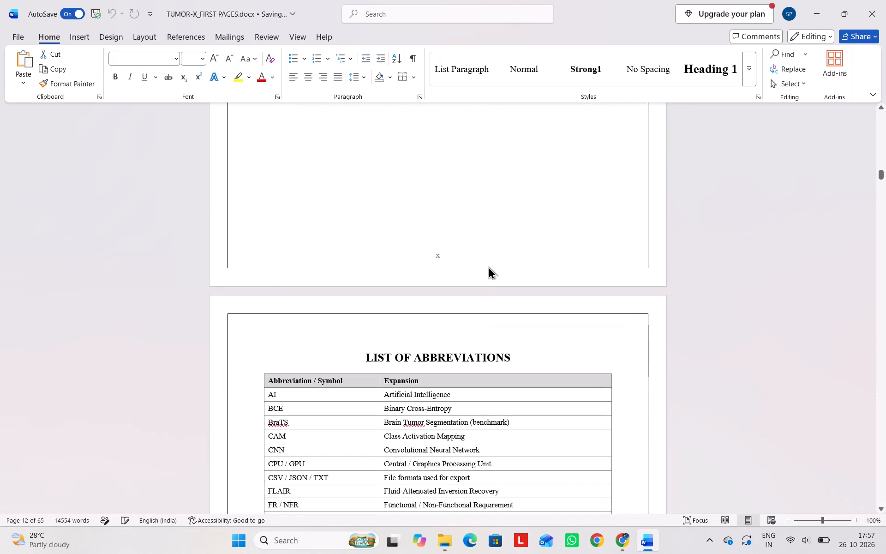
pyautogui.scroll(1, 488, 266)
pyautogui.scroll(-1, 488, 266)
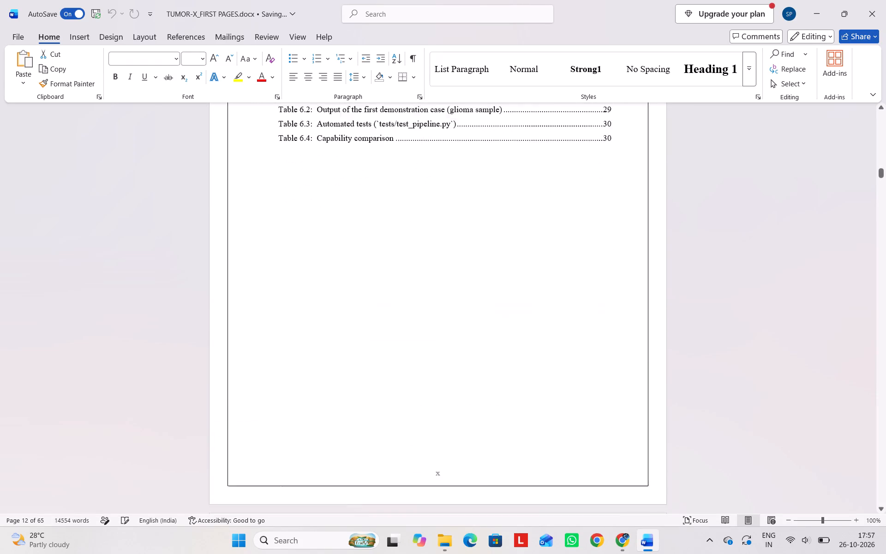
pyautogui.scroll(-2, 488, 266)
pyautogui.click(576, 309)
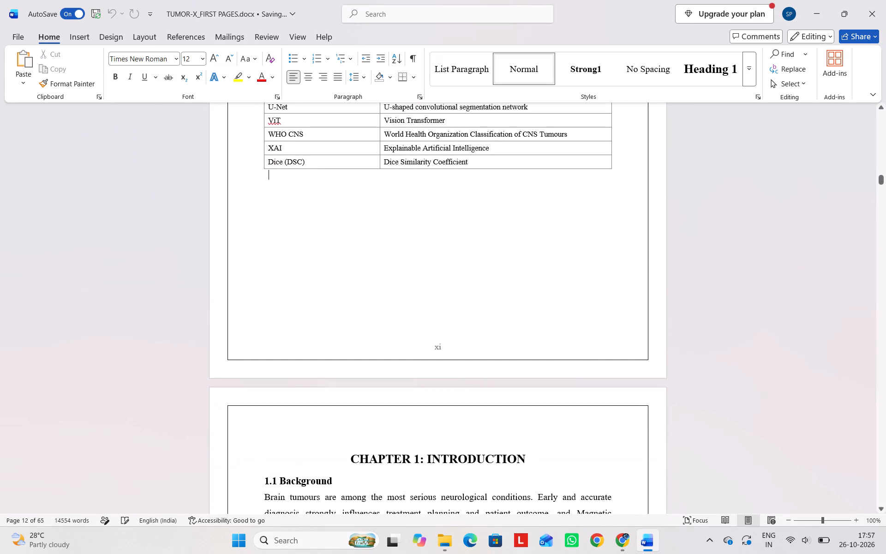
pyautogui.moveTo(566, 338); pyautogui.dragTo(306, 0)
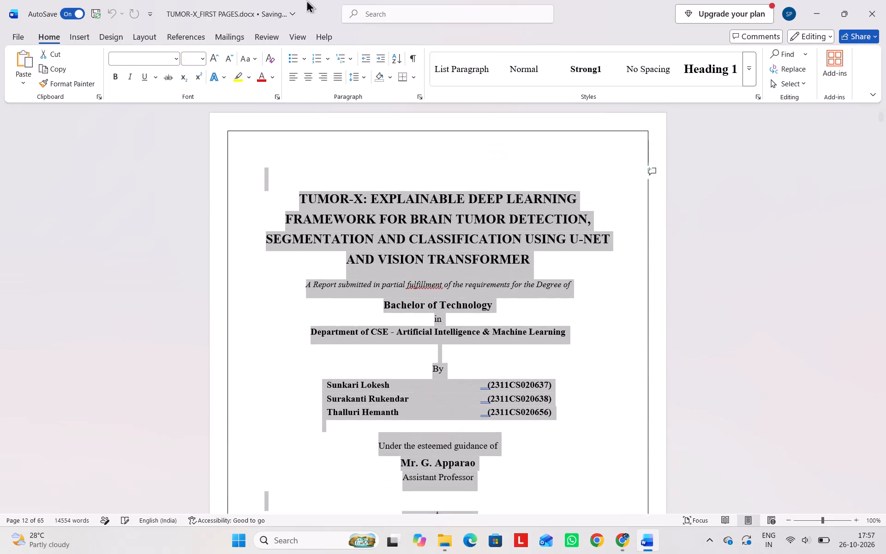
pyautogui.press('BackSpace')
pyautogui.press('BackSpace')
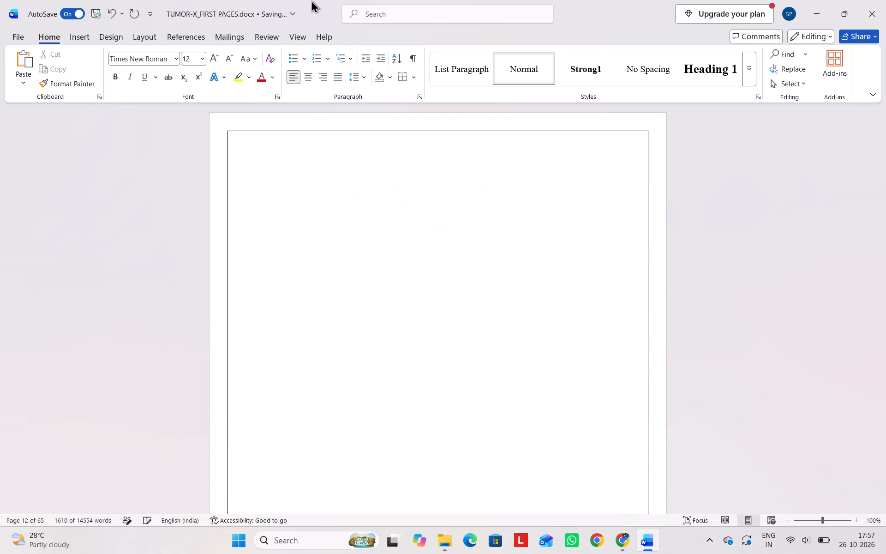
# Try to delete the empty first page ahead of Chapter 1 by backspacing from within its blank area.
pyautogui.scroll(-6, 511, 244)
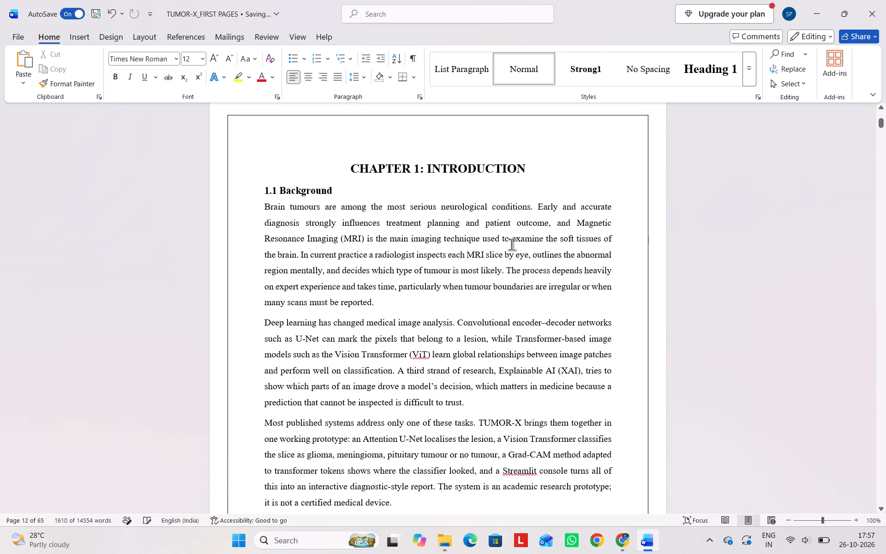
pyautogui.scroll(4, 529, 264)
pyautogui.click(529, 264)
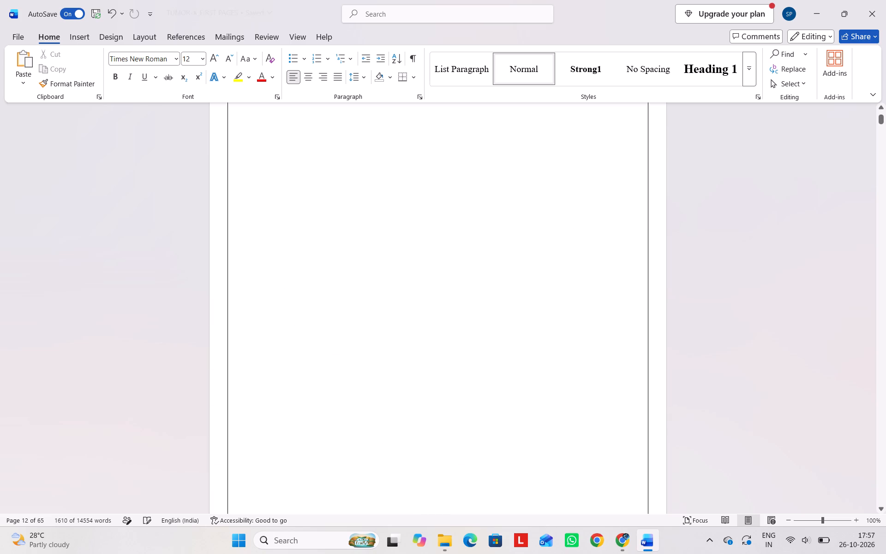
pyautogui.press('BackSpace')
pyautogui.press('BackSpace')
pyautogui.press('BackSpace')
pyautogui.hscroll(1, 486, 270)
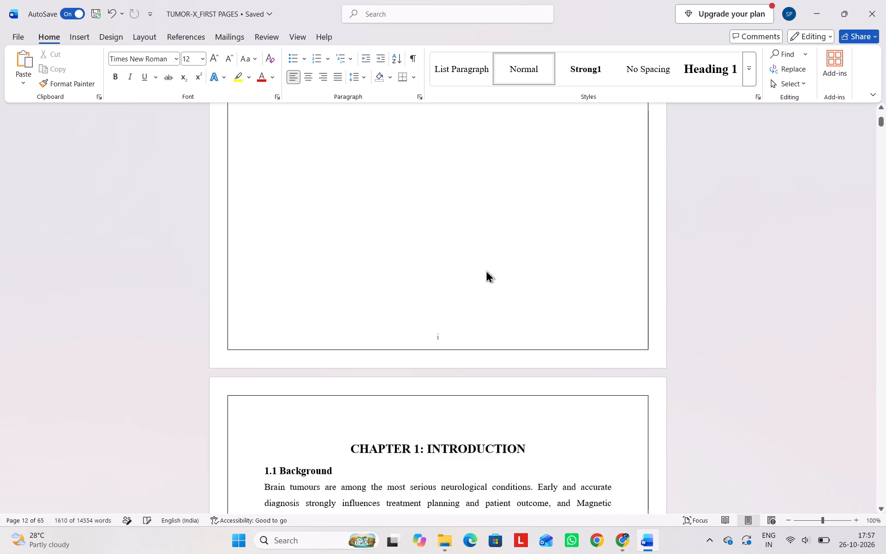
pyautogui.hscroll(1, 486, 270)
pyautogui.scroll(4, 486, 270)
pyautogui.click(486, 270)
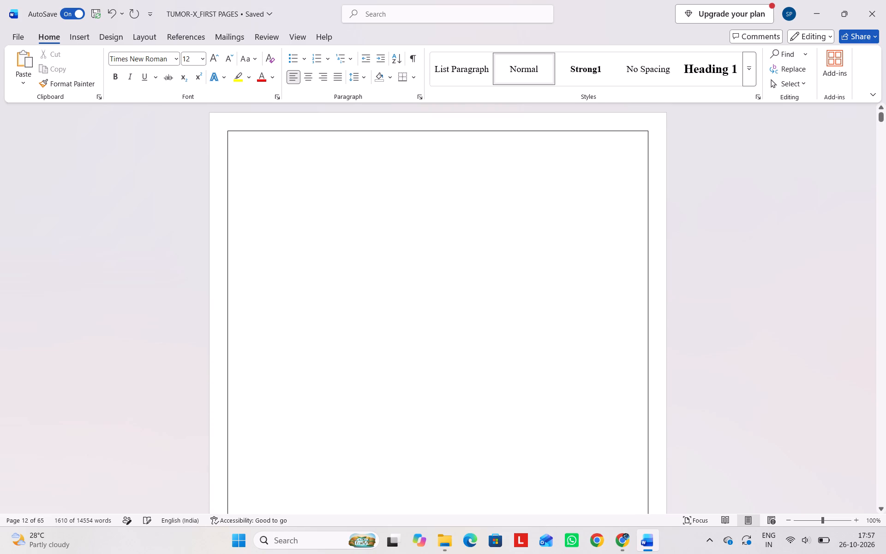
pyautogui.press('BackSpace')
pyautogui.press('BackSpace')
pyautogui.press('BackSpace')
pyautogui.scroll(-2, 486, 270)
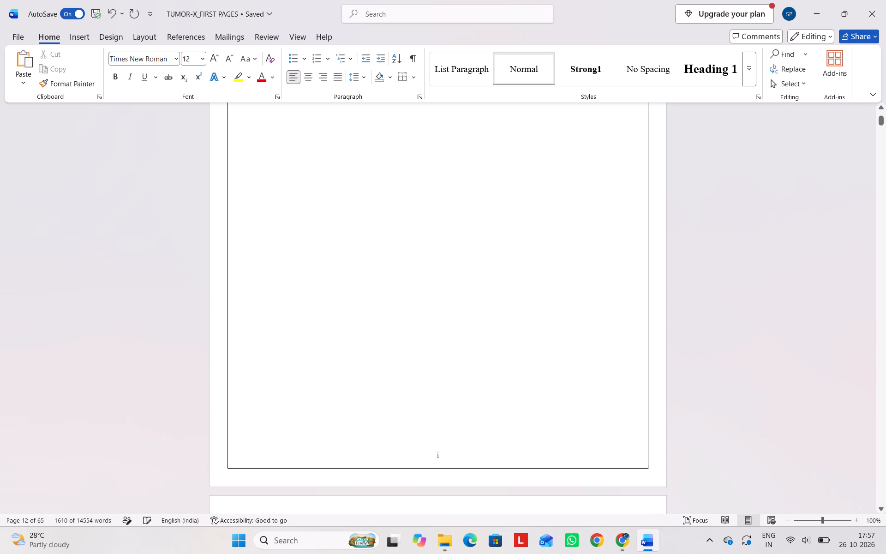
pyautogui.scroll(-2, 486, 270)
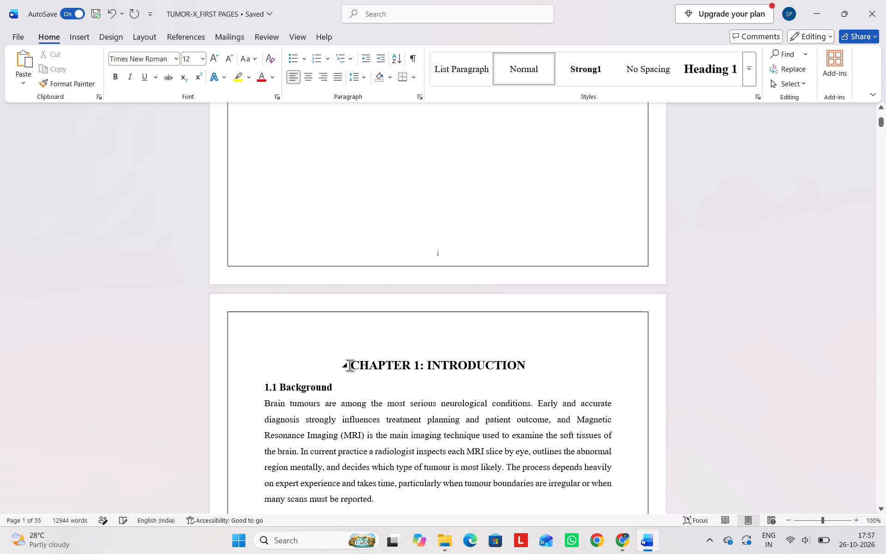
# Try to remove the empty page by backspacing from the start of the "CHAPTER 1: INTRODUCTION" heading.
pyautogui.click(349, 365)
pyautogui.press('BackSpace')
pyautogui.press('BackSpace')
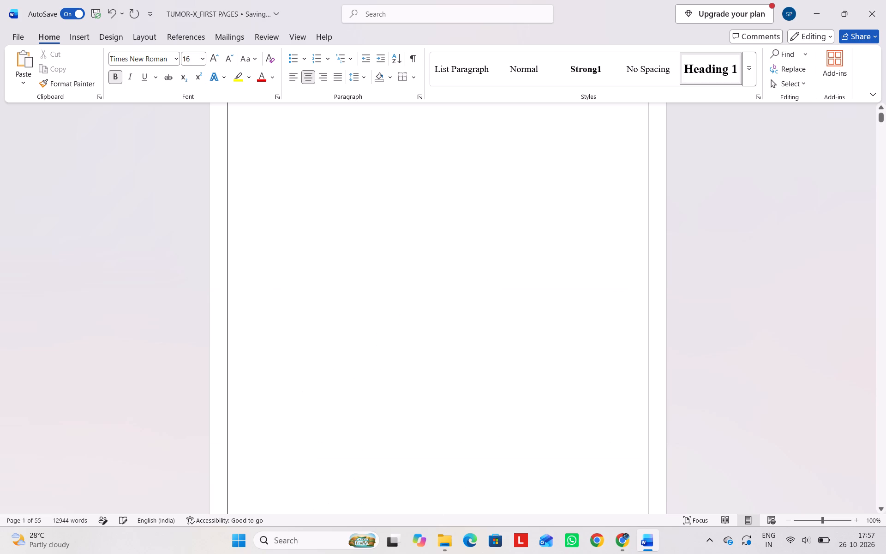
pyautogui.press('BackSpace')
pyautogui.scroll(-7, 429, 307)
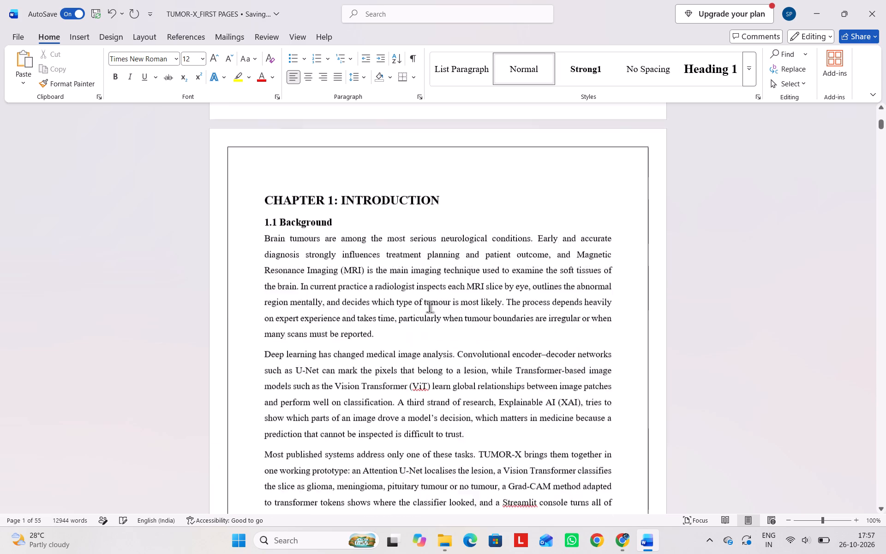
# Shift the "CHAPTER 1: INTRODUCTION" heading toward the middle of the line with three tabs and six spaces before it.
pyautogui.scroll(1, 429, 307)
pyautogui.click(265, 212)
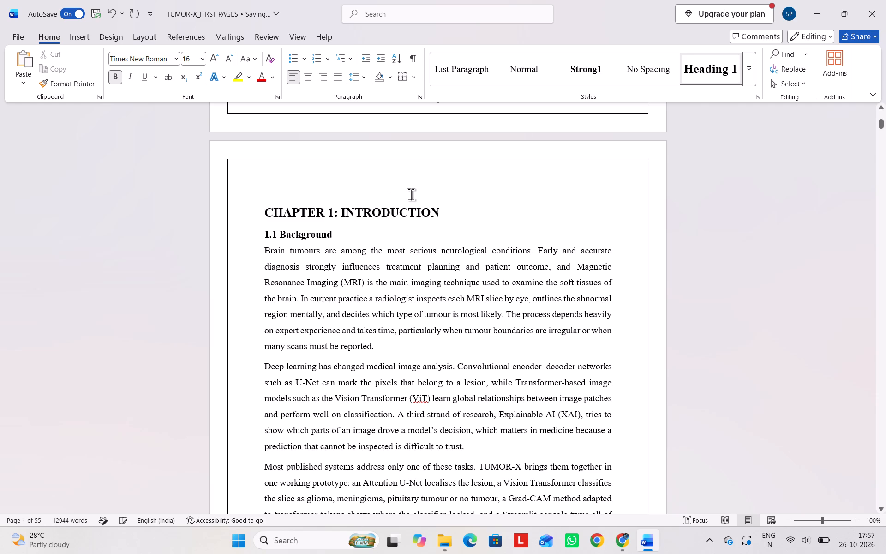
pyautogui.press('Tab')
pyautogui.press('Tab')
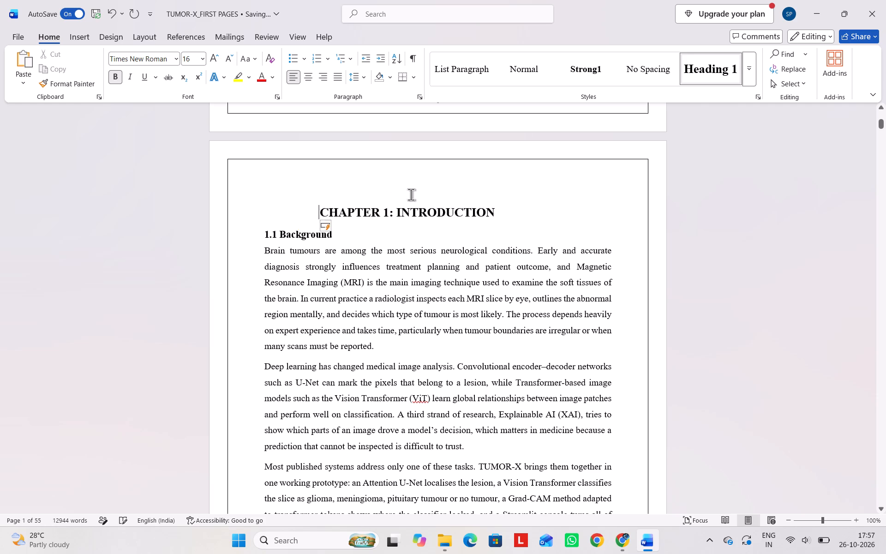
pyautogui.press('Tab')
pyautogui.press('Tab')
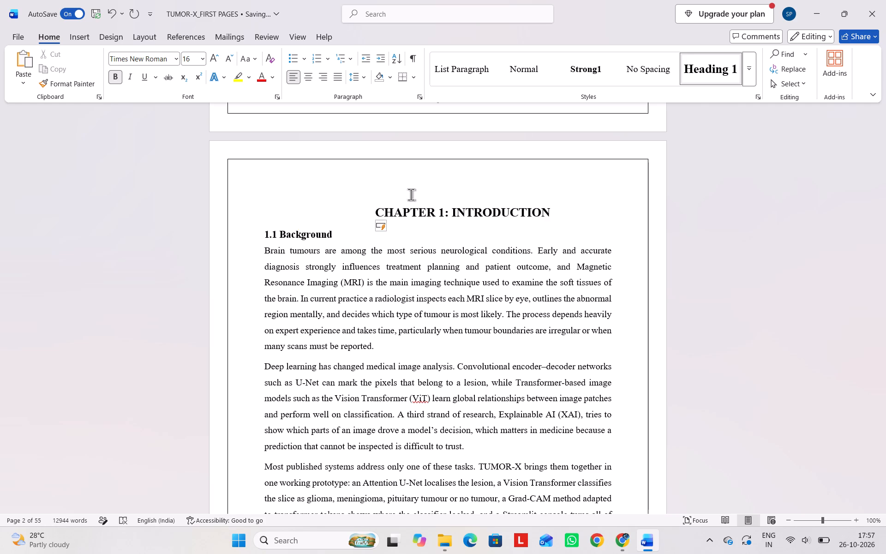
pyautogui.press('BackSpace')
pyautogui.press('space')
pyautogui.press('space')
pyautogui.press('space')
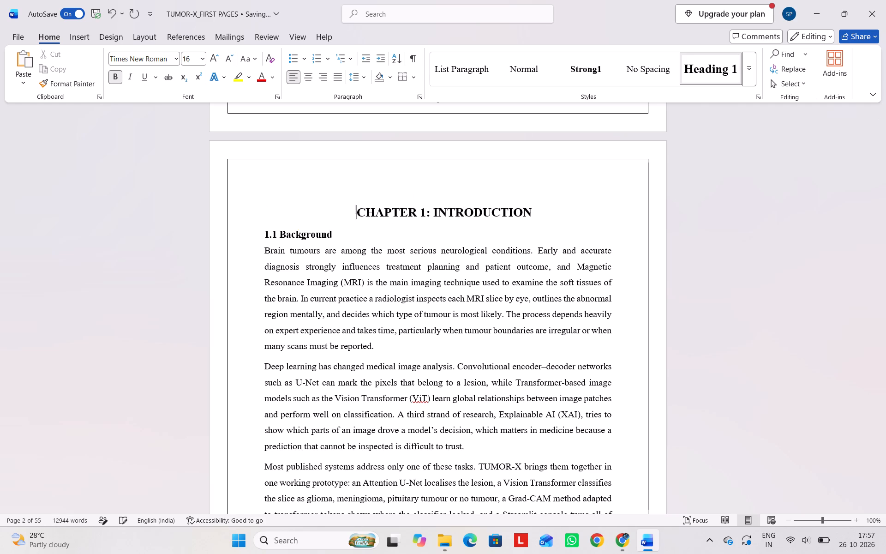
pyautogui.press('space')
pyautogui.press('space')
pyautogui.press('space')
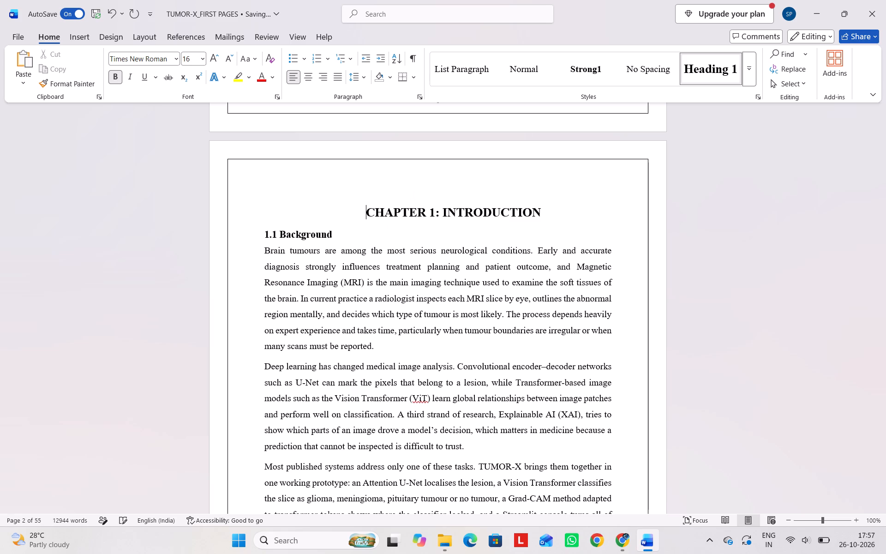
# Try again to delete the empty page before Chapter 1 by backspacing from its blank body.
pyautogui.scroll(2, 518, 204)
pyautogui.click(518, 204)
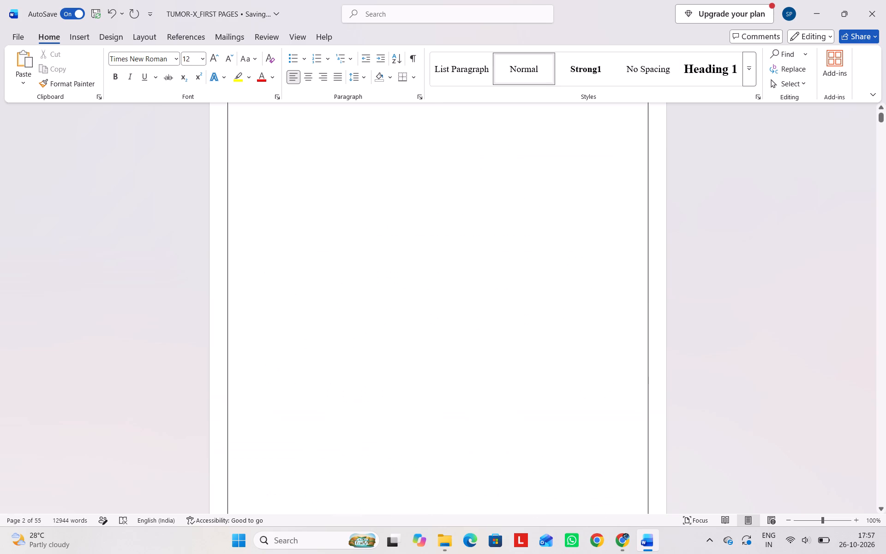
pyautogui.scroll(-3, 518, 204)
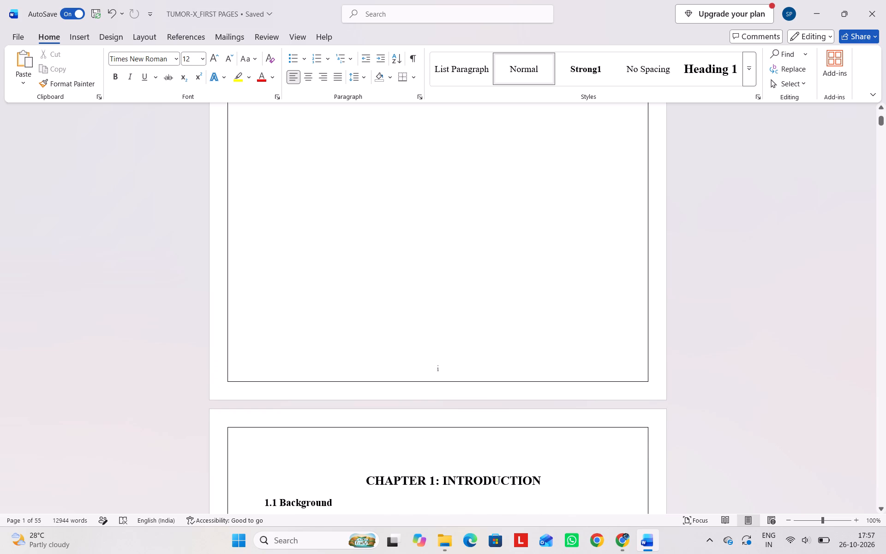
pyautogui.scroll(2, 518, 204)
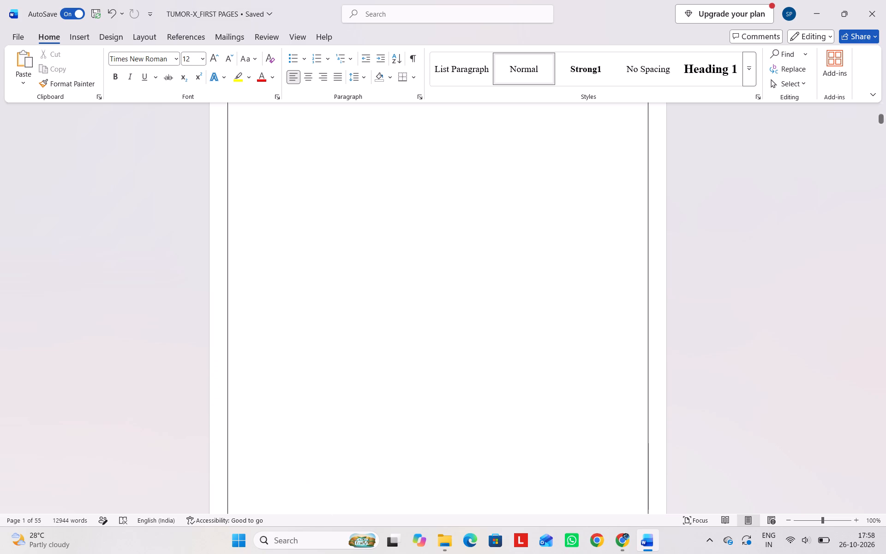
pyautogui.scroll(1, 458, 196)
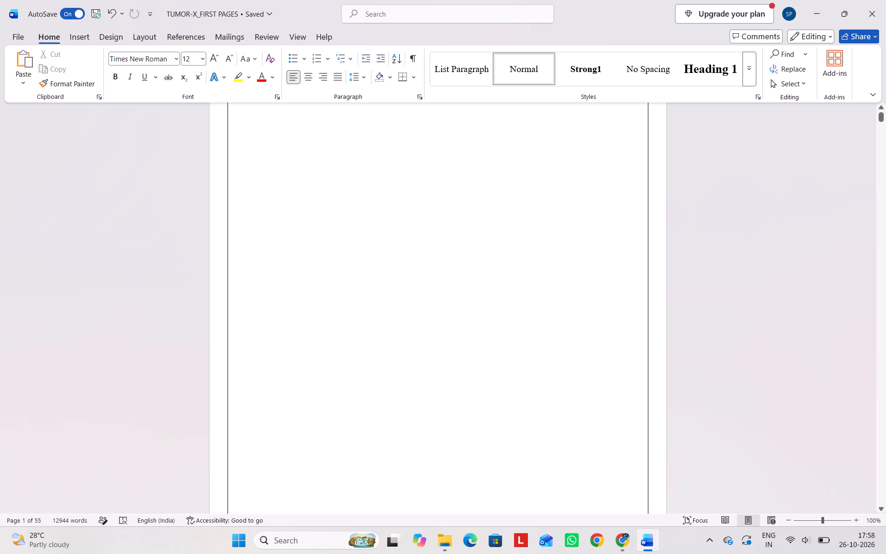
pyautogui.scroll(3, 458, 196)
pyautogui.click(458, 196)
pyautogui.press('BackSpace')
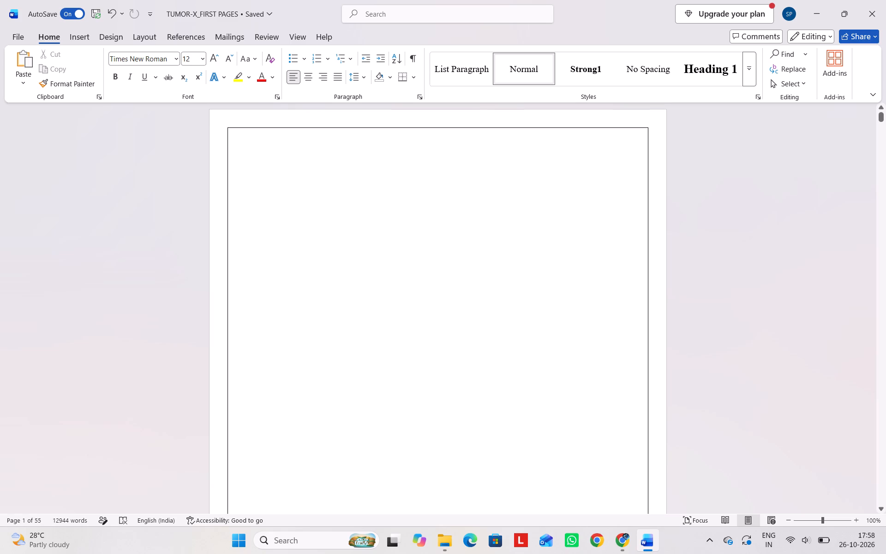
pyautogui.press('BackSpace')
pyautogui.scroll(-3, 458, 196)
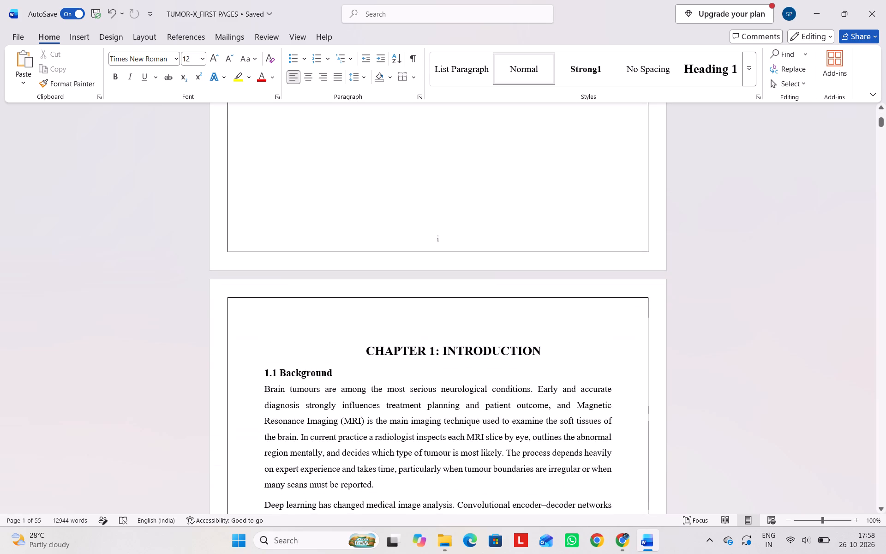
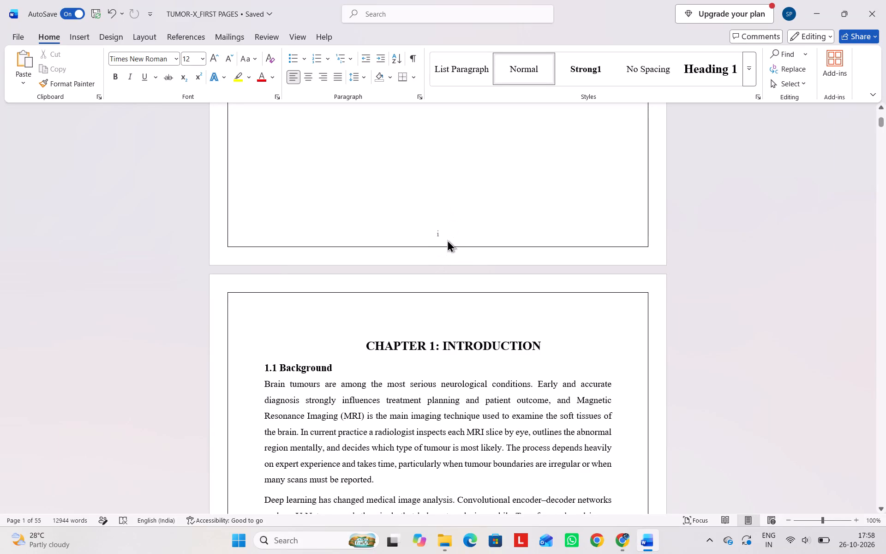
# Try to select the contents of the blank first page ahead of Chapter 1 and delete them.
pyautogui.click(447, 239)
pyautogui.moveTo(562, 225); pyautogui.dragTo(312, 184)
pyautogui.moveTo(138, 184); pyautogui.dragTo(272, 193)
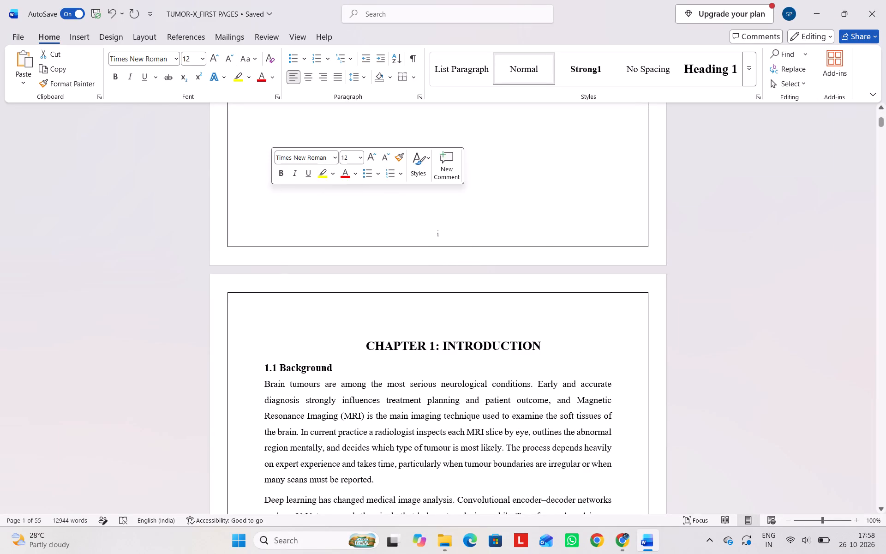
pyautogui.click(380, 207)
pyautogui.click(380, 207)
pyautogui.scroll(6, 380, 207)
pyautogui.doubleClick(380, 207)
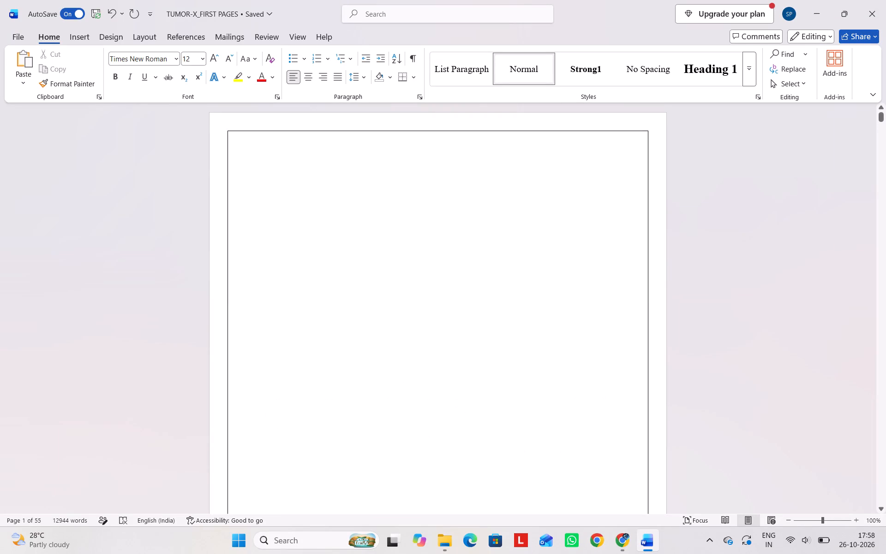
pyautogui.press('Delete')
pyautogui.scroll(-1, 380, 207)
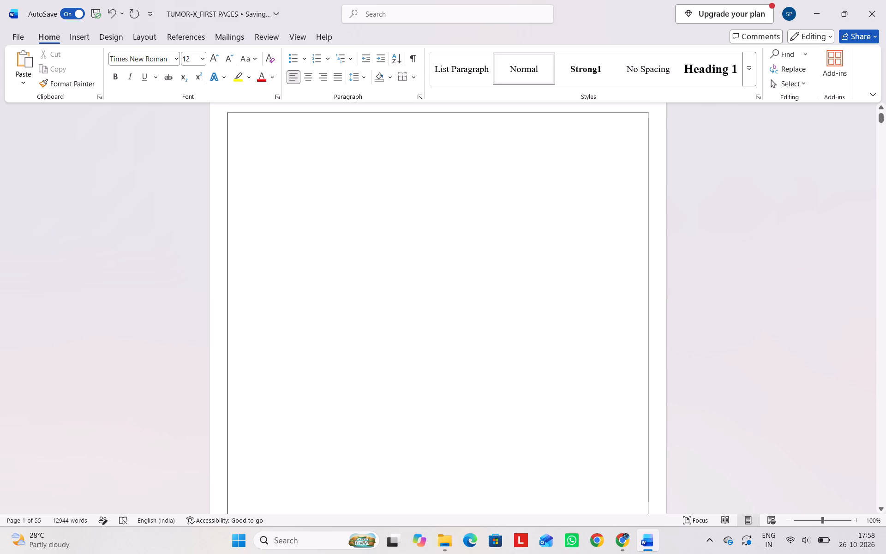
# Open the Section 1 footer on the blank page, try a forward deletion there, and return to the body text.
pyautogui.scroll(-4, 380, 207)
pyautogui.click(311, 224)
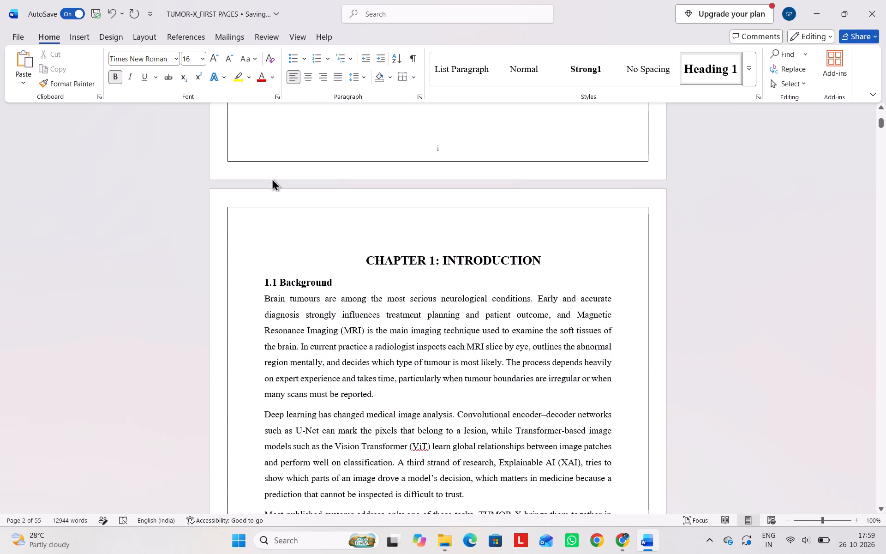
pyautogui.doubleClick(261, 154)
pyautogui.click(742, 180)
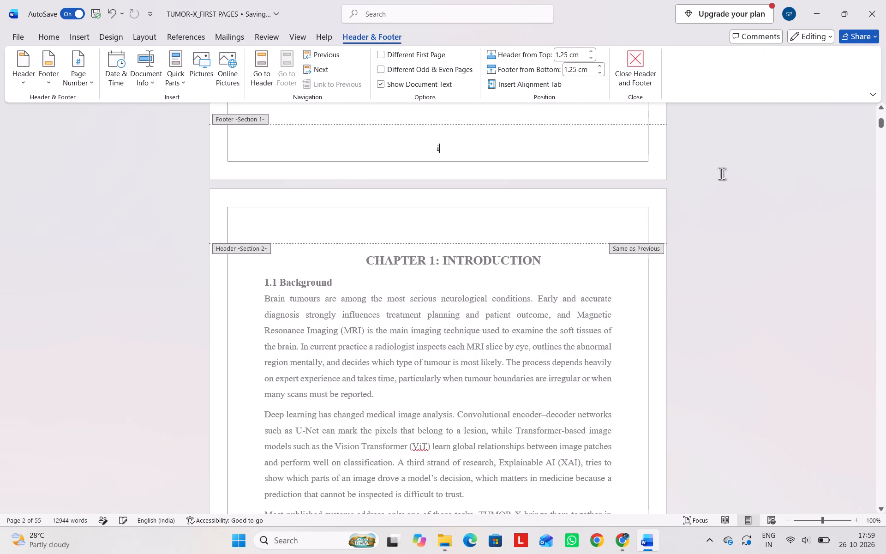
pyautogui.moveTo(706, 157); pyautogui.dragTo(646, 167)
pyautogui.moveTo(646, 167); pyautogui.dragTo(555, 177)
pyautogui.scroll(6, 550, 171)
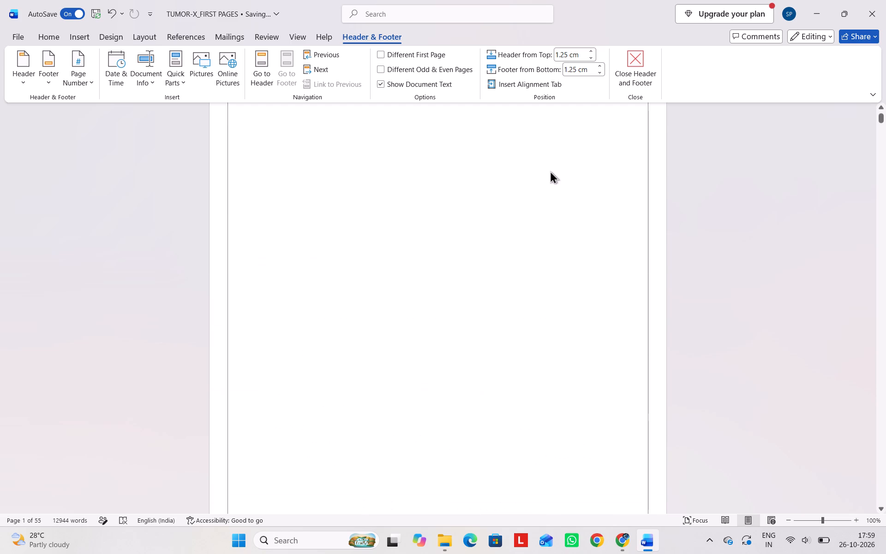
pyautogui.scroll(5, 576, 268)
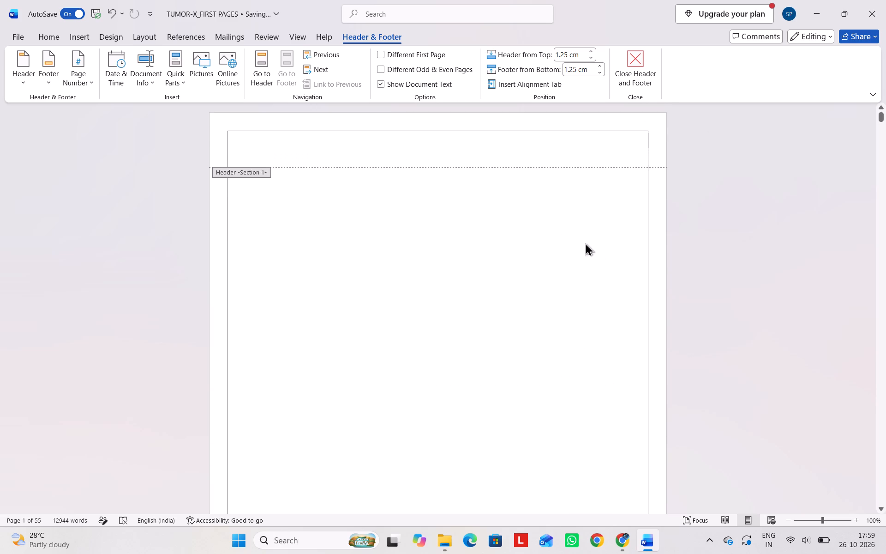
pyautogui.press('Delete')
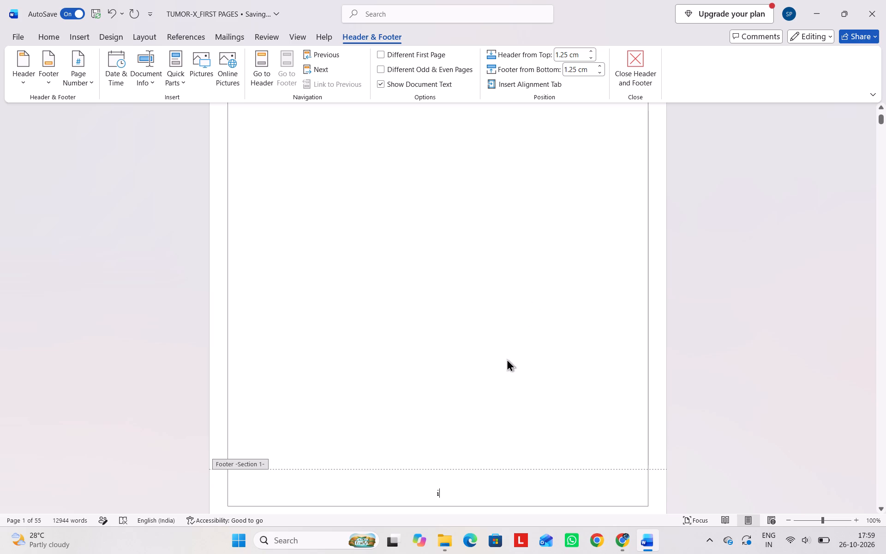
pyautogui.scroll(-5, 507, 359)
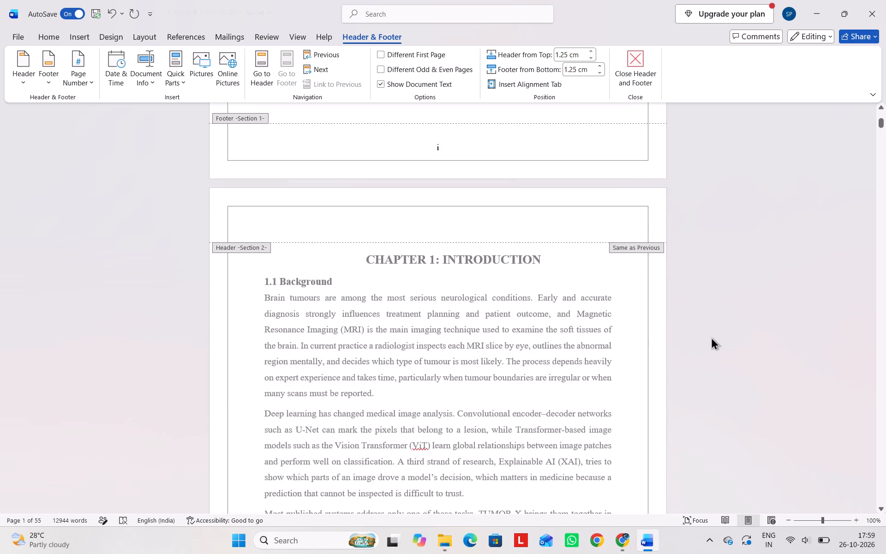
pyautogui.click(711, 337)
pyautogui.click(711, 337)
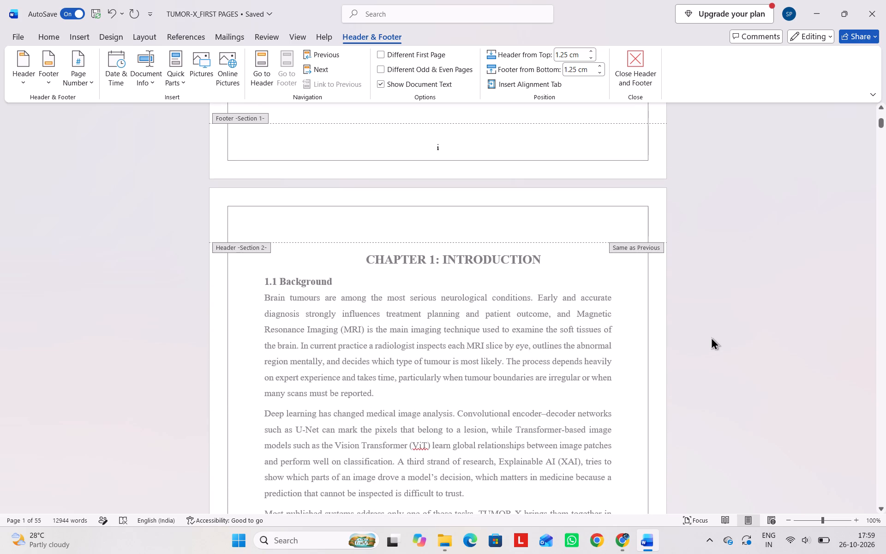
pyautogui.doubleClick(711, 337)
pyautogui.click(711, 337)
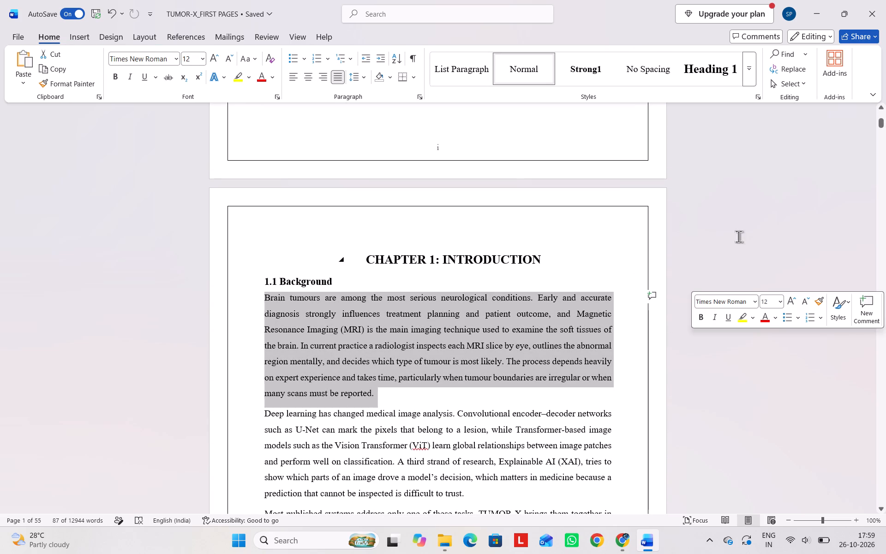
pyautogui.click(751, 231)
# Examine the blank first page and where it meets the Chapter 1 page.
pyautogui.scroll(9, 473, 301)
pyautogui.scroll(-20, 473, 301)
pyautogui.scroll(-2, 473, 301)
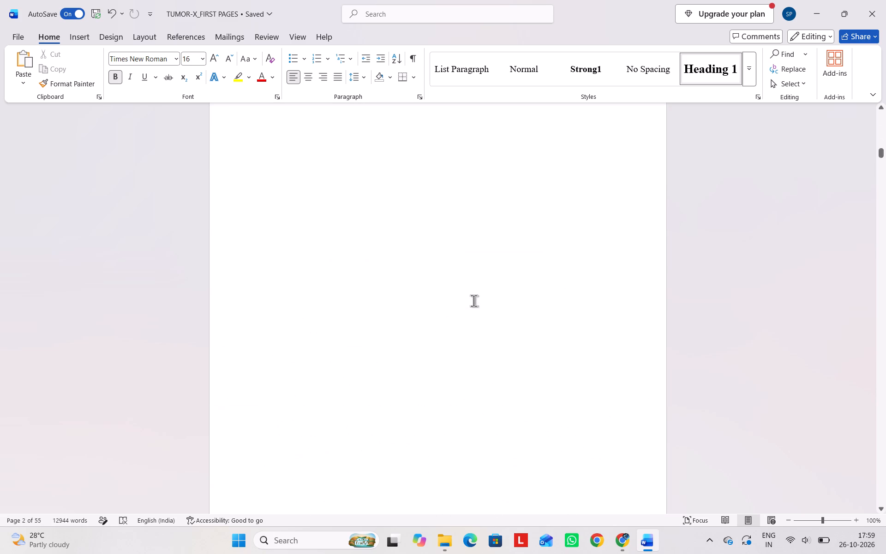
pyautogui.scroll(-2, 473, 301)
pyautogui.scroll(20, 473, 301)
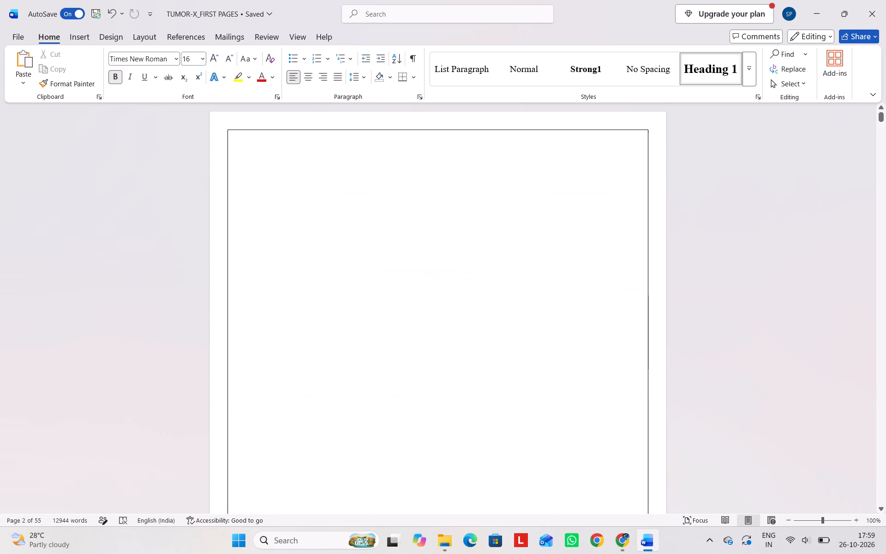
pyautogui.scroll(-2, 473, 301)
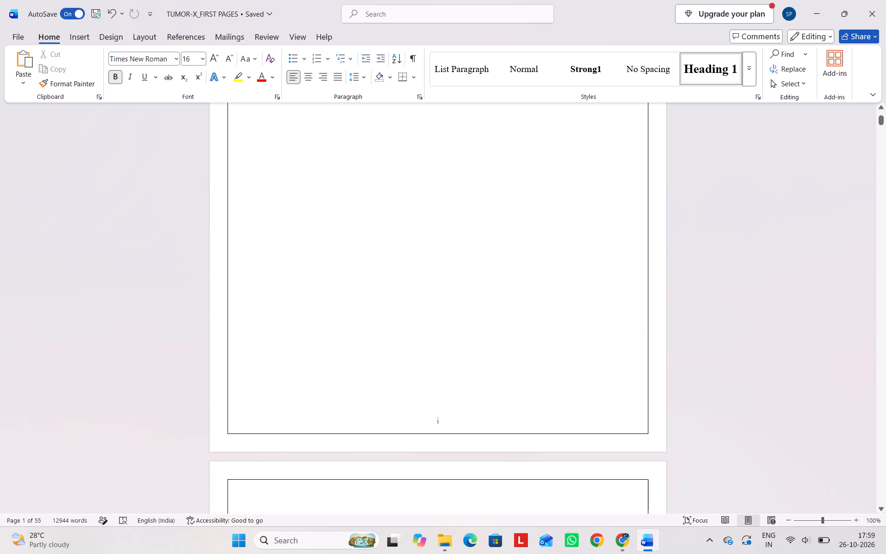
pyautogui.scroll(-1, 473, 301)
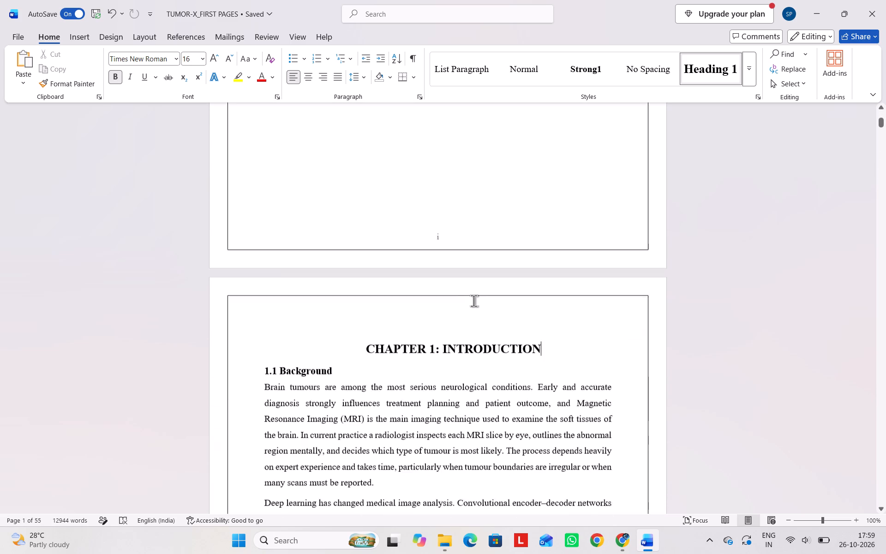
pyautogui.scroll(-1, 473, 301)
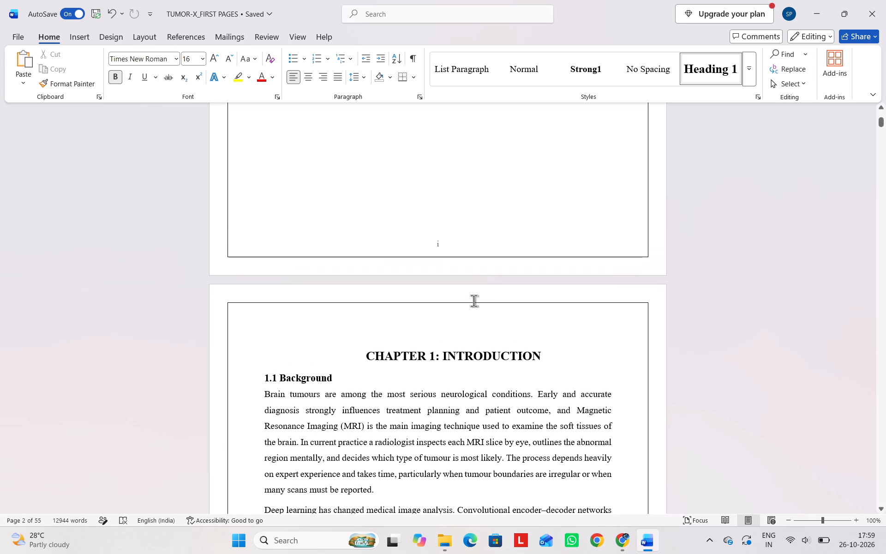
pyautogui.scroll(12, 443, 217)
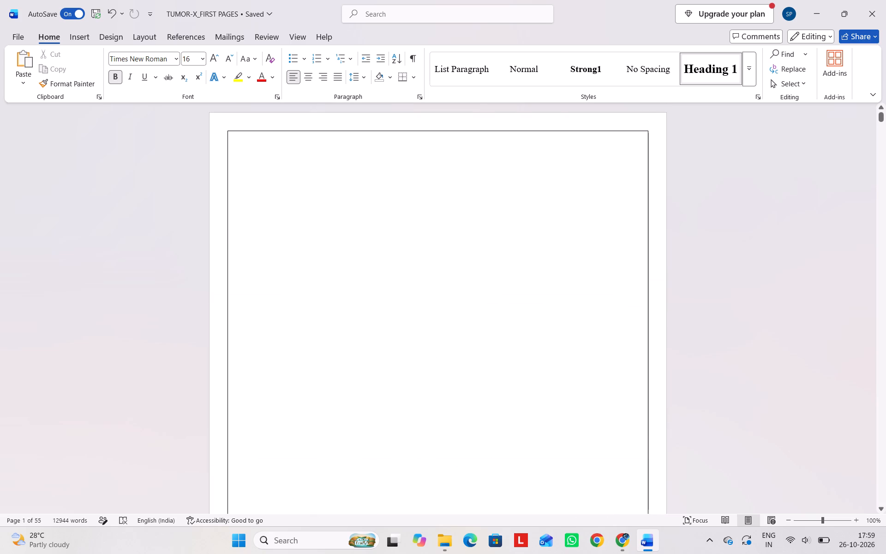
pyautogui.scroll(-4, 633, 356)
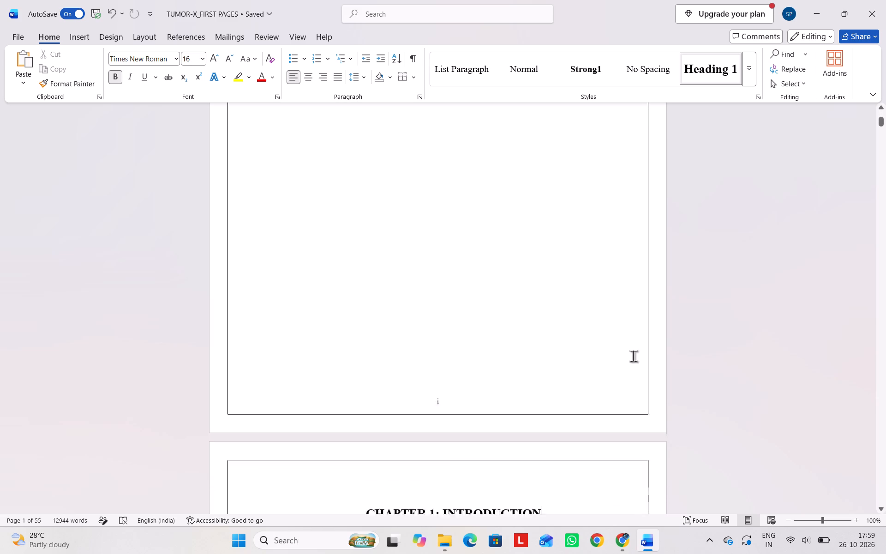
pyautogui.scroll(-2, 633, 356)
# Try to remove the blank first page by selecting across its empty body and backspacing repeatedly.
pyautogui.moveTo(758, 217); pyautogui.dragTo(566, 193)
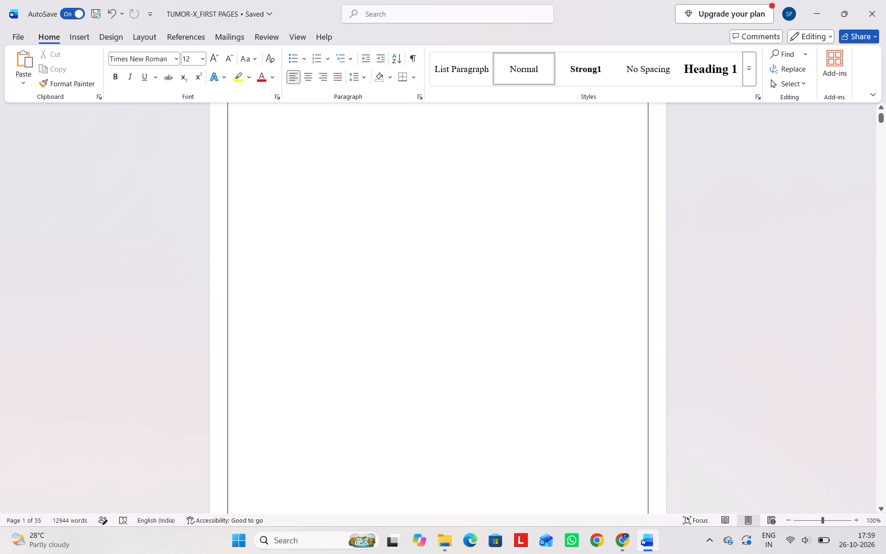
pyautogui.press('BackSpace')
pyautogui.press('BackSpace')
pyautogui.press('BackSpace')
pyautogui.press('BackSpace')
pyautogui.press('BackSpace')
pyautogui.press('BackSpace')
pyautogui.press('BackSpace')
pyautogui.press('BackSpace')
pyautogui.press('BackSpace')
# Check the blank first page and look through the report from Chapter 1 to the references and back to the start.
pyautogui.scroll(3, 566, 193)
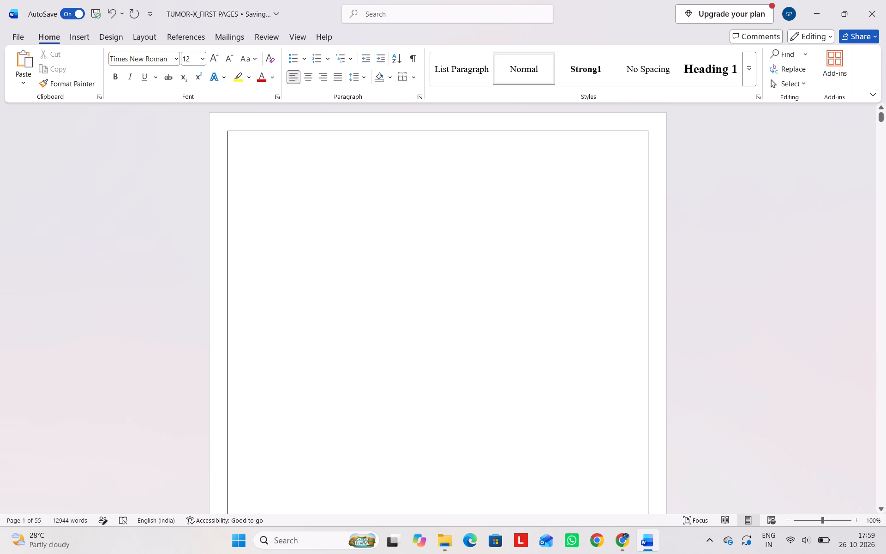
pyautogui.scroll(2, 566, 193)
pyautogui.scroll(-2, 519, 233)
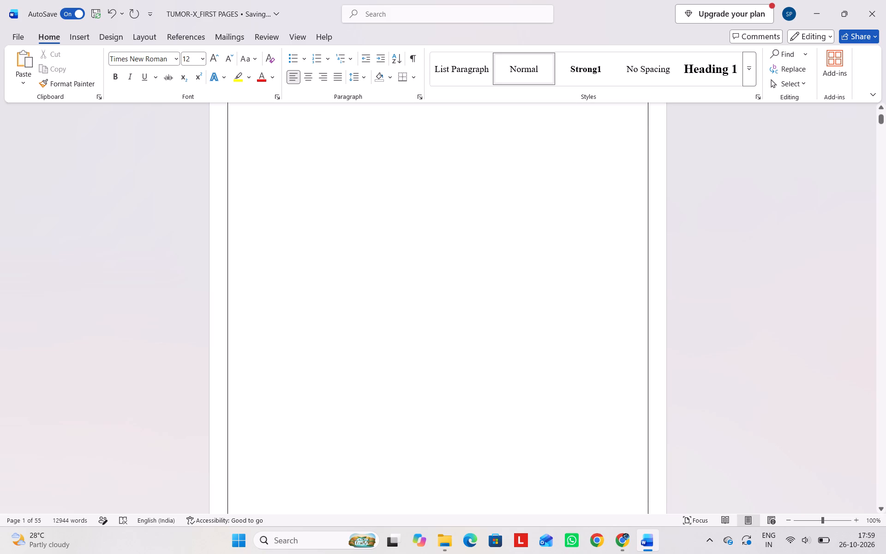
pyautogui.scroll(-5, 519, 233)
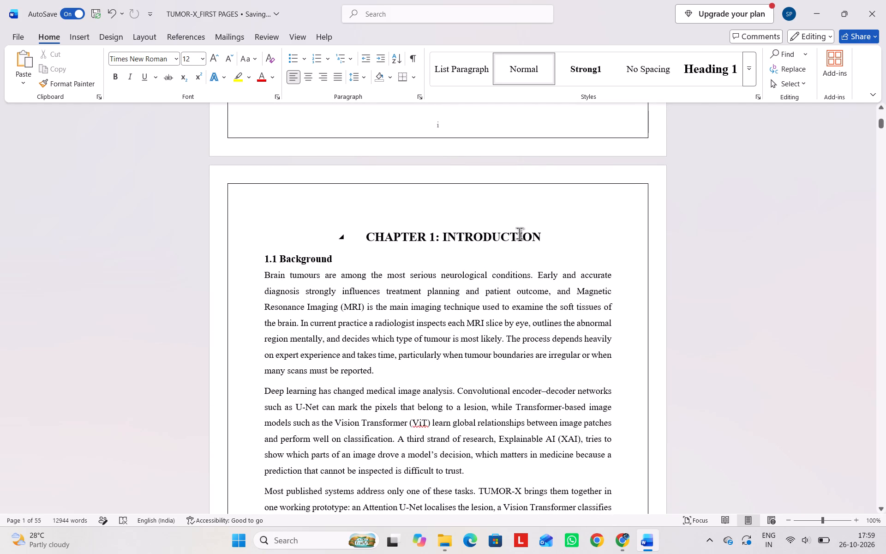
pyautogui.scroll(1, 475, 209)
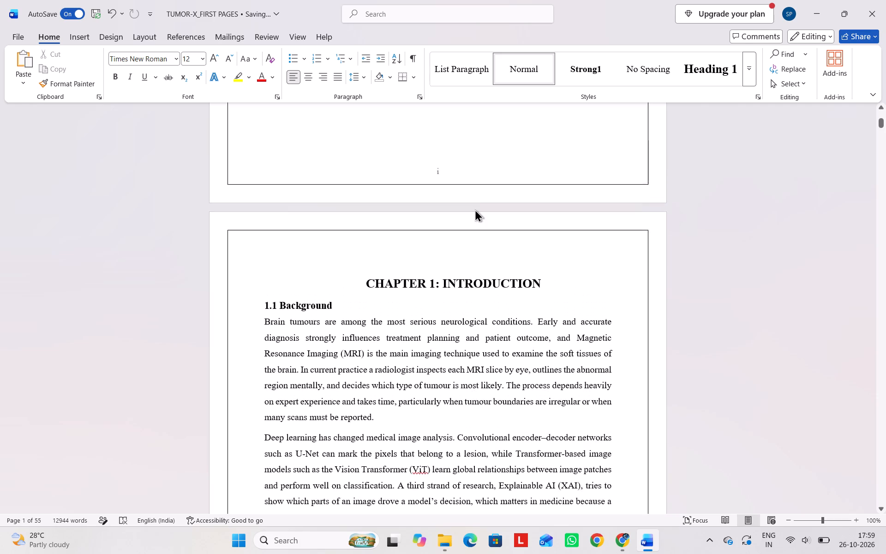
pyautogui.scroll(2, 475, 209)
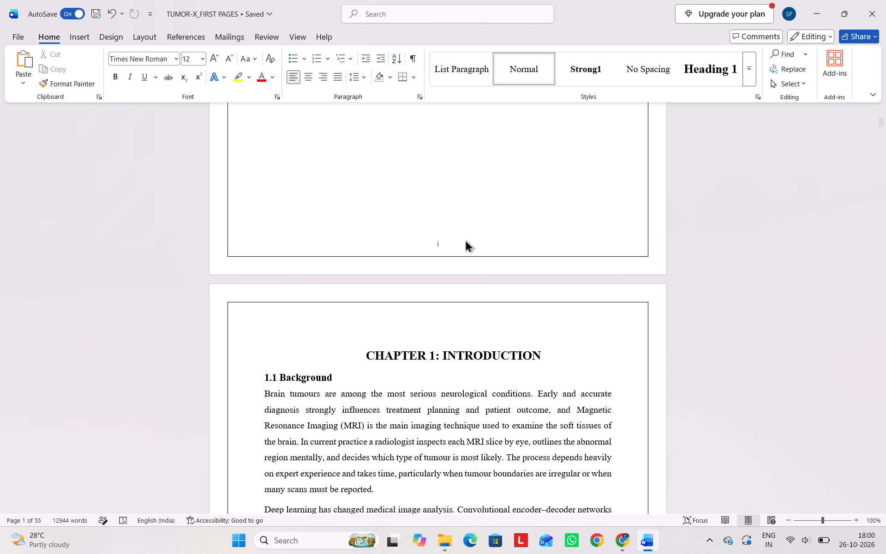
pyautogui.scroll(-7, 407, 223)
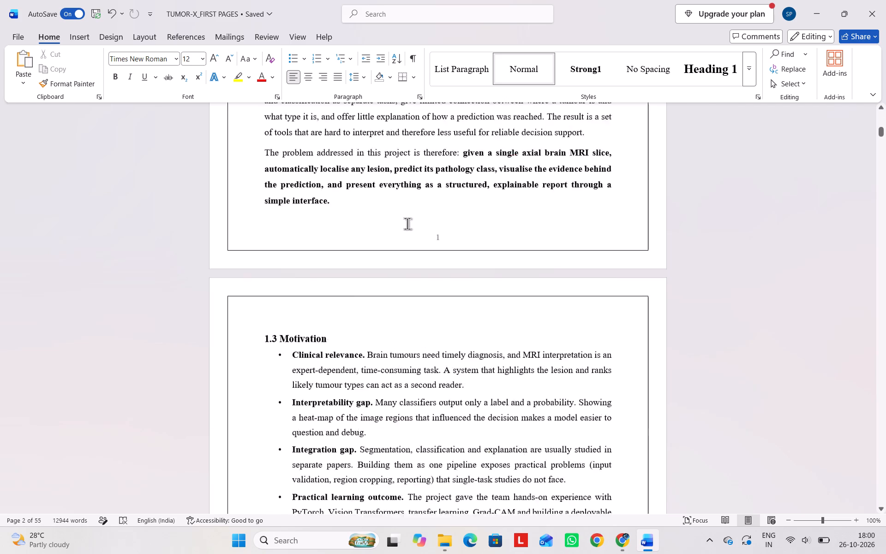
pyautogui.scroll(-19, 407, 223)
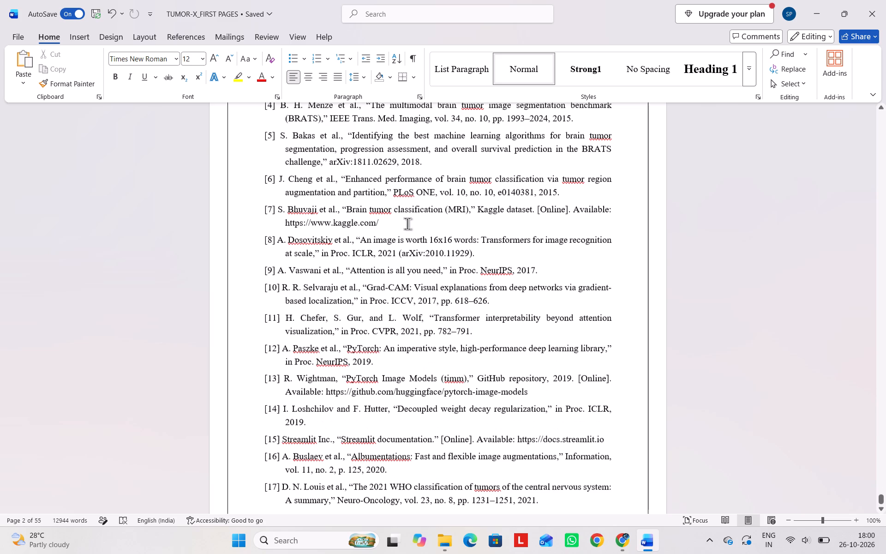
pyautogui.scroll(18, 407, 223)
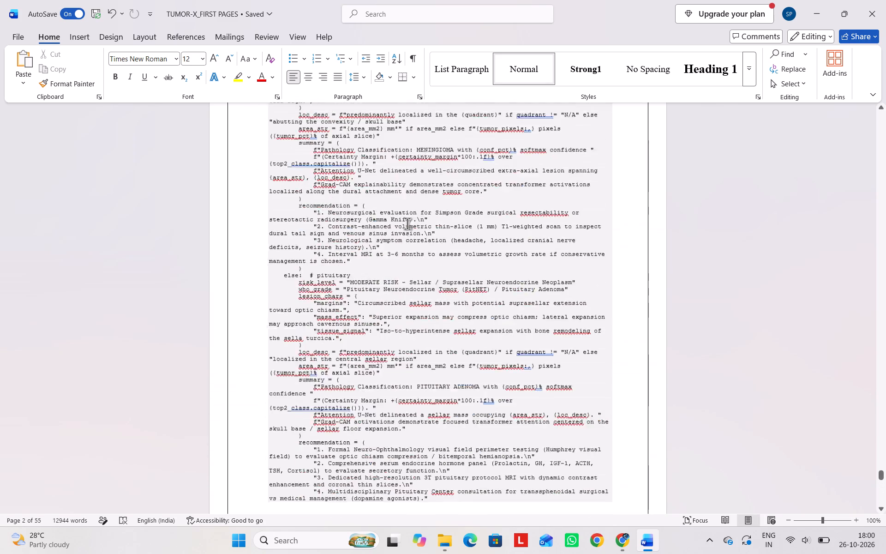
pyautogui.scroll(15, 407, 223)
pyautogui.scroll(9, 407, 223)
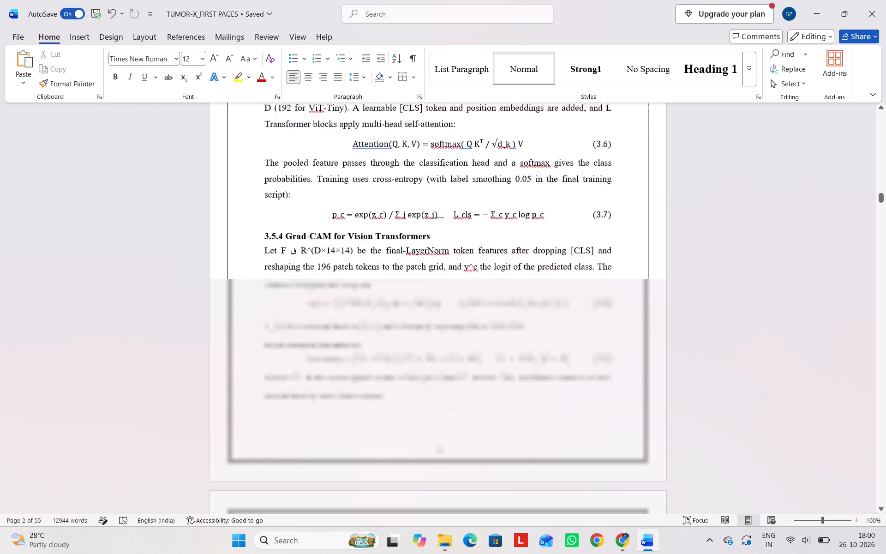
pyautogui.scroll(13, 407, 223)
pyautogui.scroll(9, 407, 223)
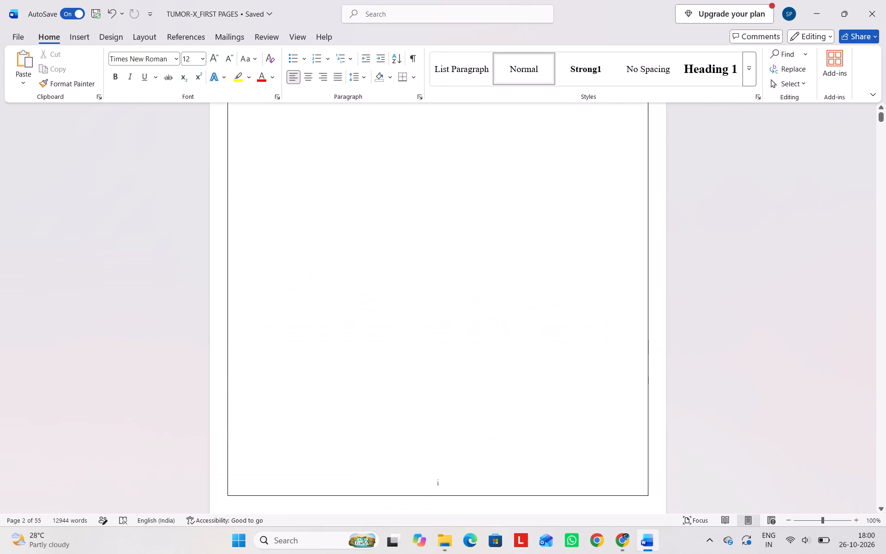
# Try to select the empty body of the blank first page ahead of Chapter 1.
pyautogui.click(417, 260)
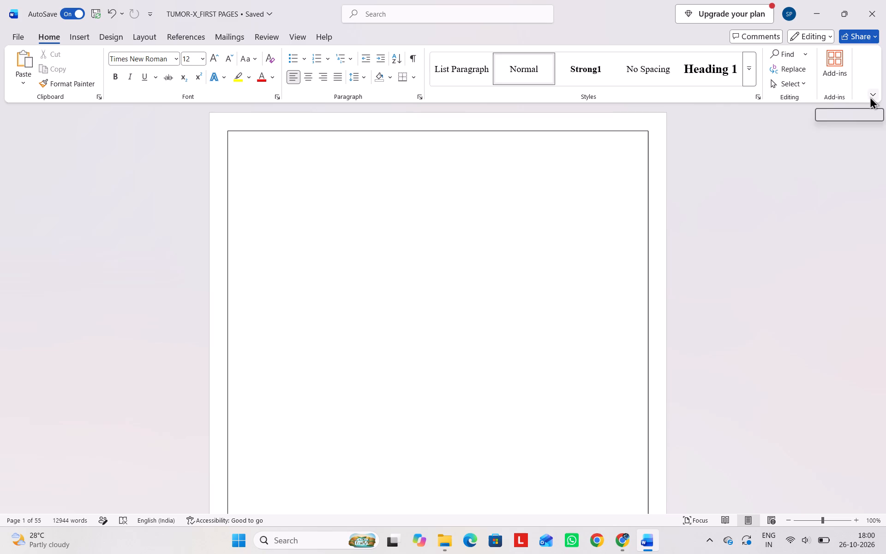
pyautogui.moveTo(701, 195); pyautogui.dragTo(564, 217)
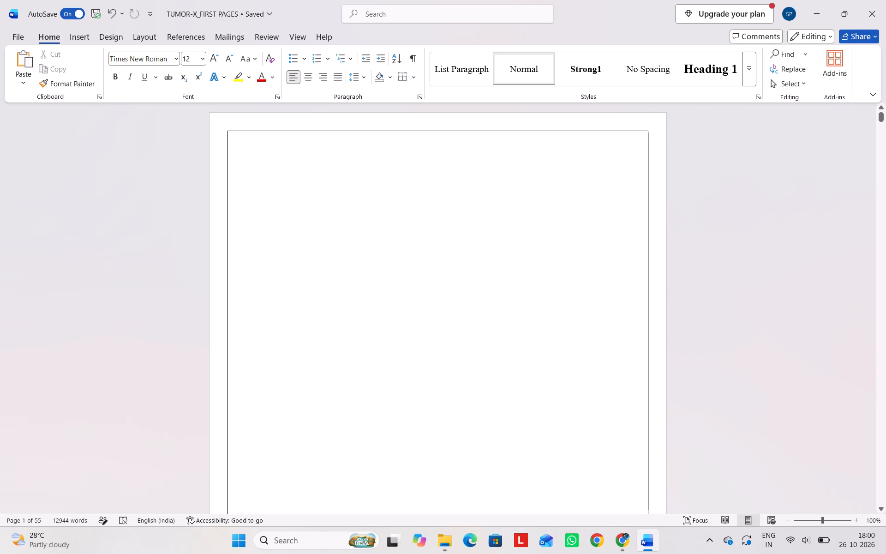
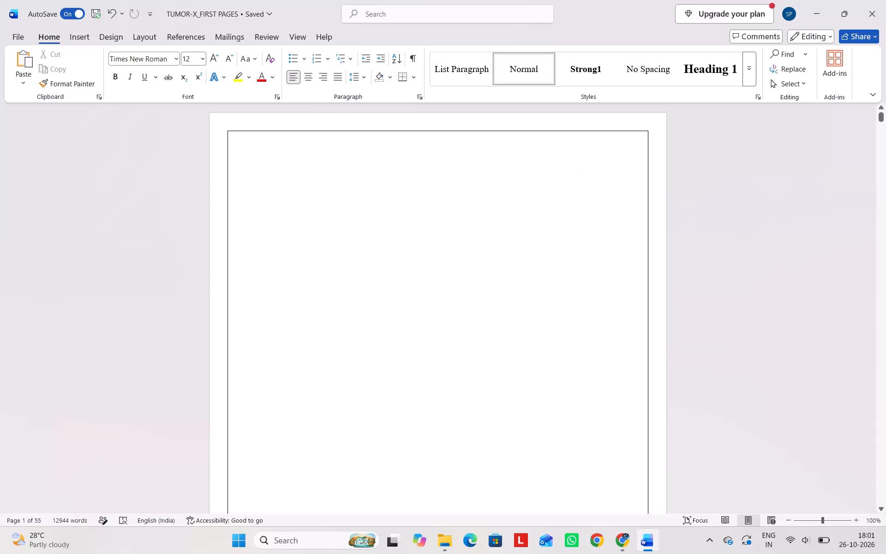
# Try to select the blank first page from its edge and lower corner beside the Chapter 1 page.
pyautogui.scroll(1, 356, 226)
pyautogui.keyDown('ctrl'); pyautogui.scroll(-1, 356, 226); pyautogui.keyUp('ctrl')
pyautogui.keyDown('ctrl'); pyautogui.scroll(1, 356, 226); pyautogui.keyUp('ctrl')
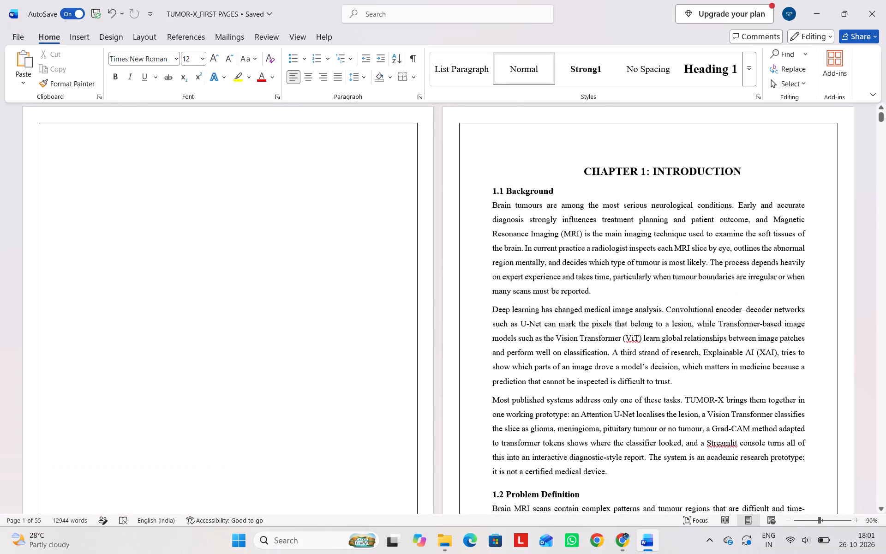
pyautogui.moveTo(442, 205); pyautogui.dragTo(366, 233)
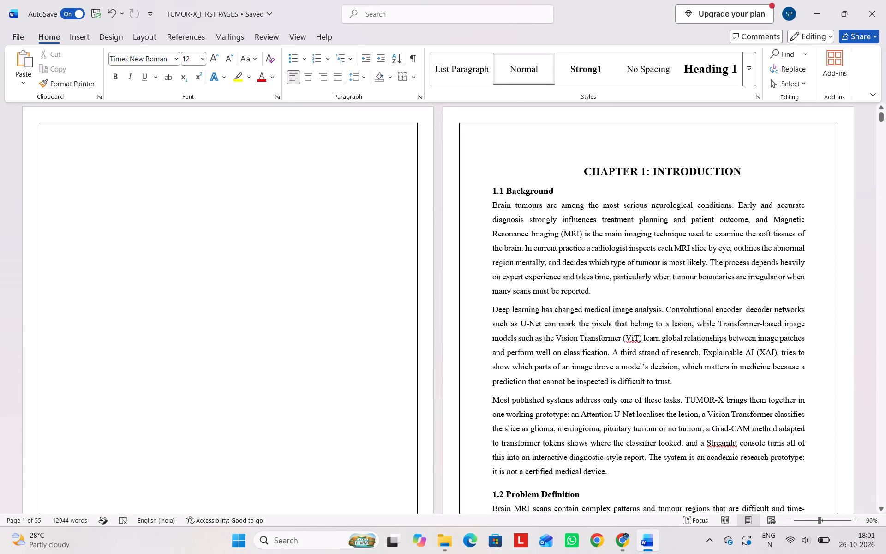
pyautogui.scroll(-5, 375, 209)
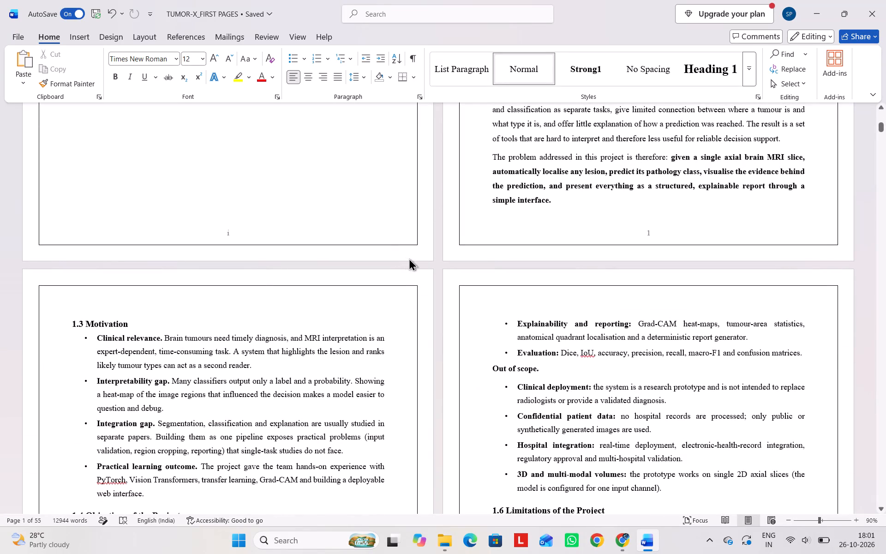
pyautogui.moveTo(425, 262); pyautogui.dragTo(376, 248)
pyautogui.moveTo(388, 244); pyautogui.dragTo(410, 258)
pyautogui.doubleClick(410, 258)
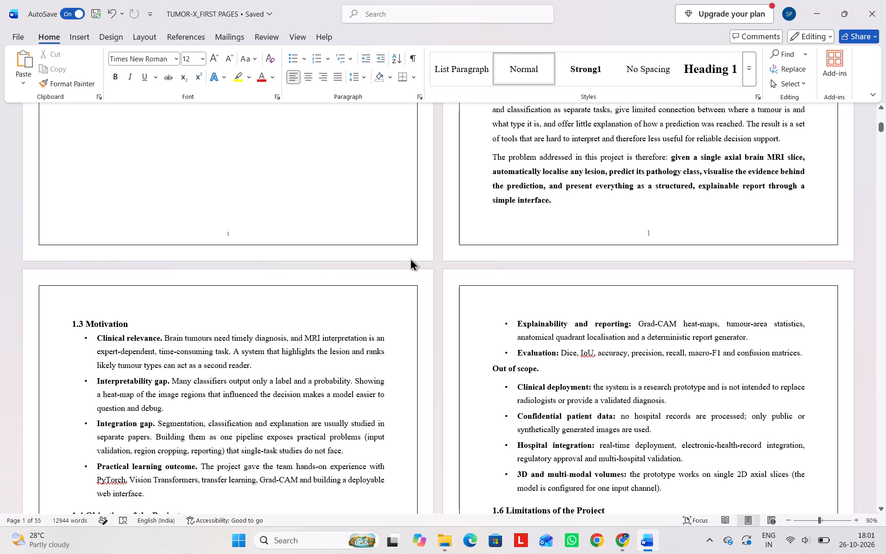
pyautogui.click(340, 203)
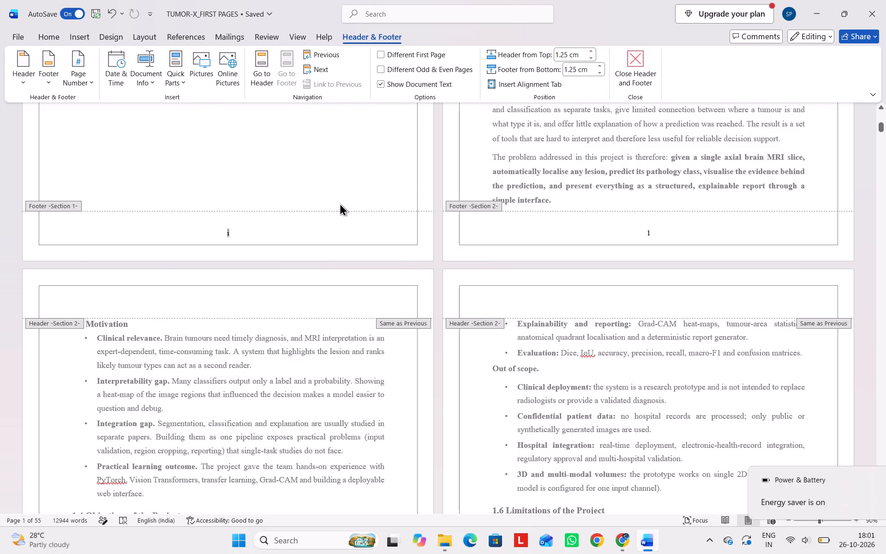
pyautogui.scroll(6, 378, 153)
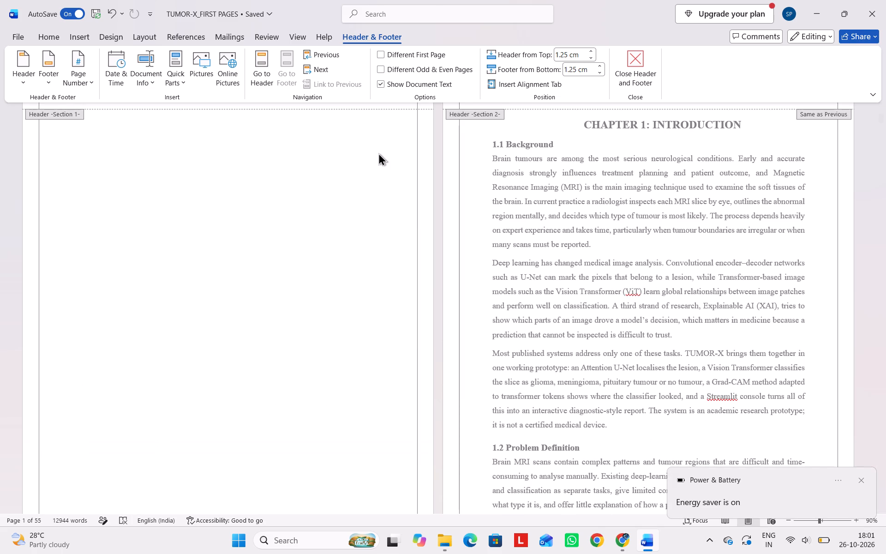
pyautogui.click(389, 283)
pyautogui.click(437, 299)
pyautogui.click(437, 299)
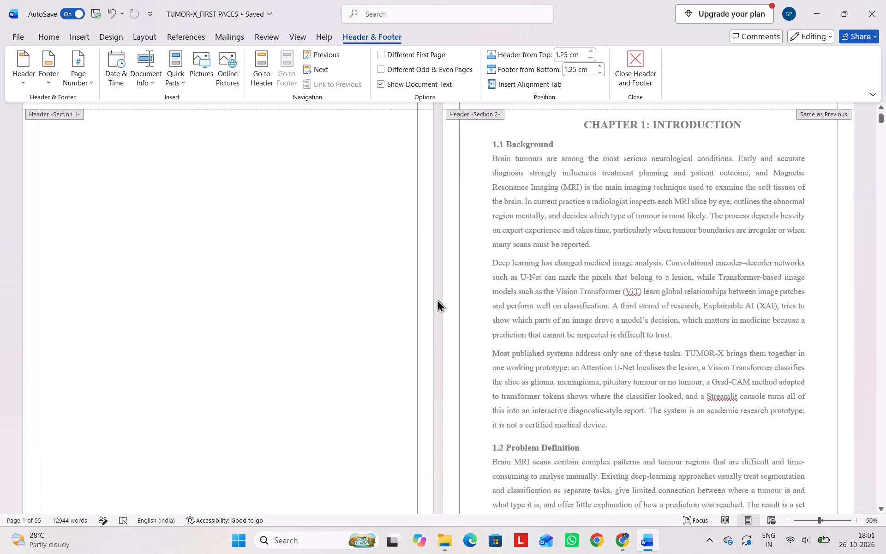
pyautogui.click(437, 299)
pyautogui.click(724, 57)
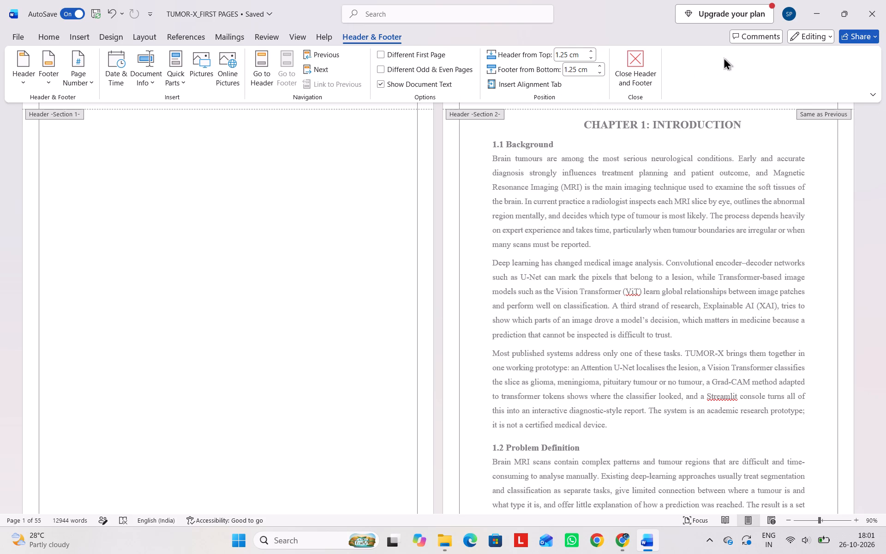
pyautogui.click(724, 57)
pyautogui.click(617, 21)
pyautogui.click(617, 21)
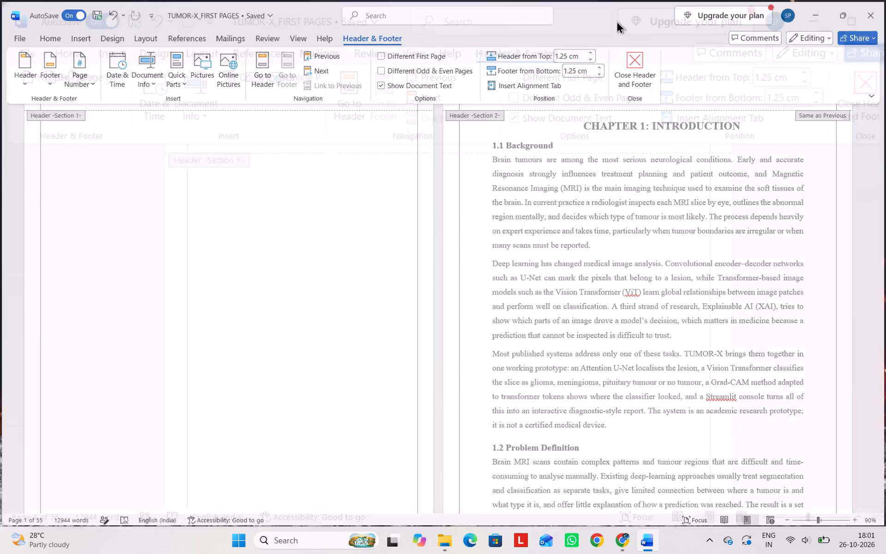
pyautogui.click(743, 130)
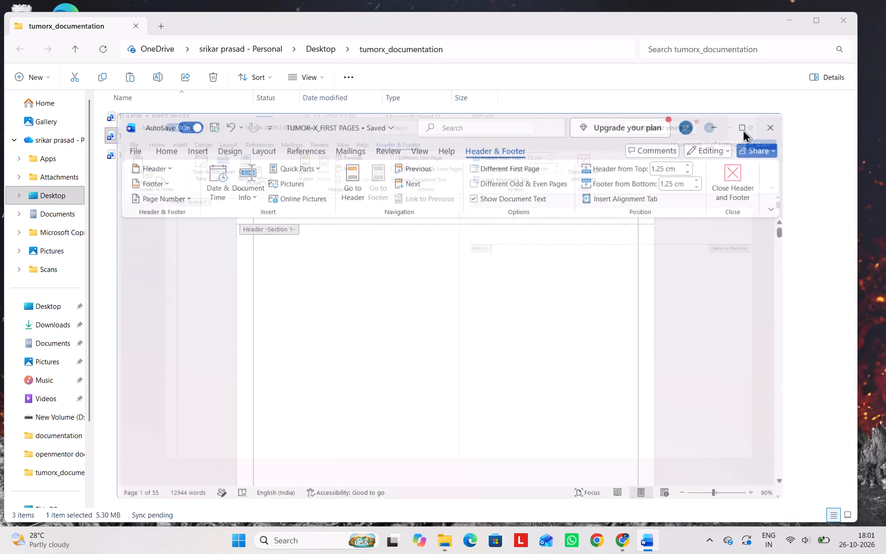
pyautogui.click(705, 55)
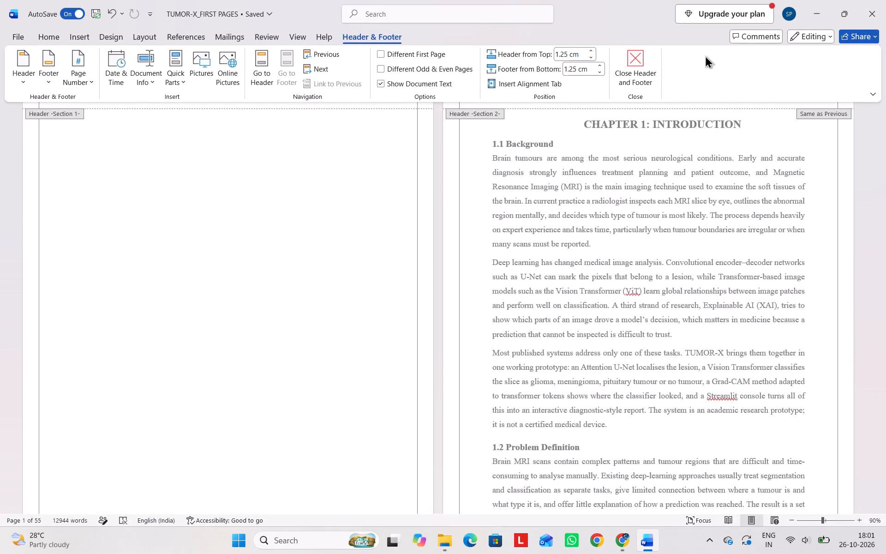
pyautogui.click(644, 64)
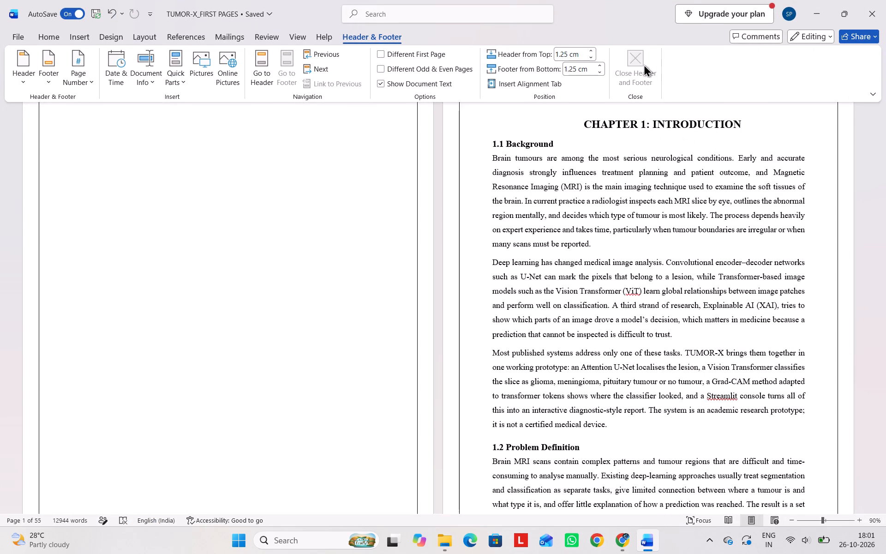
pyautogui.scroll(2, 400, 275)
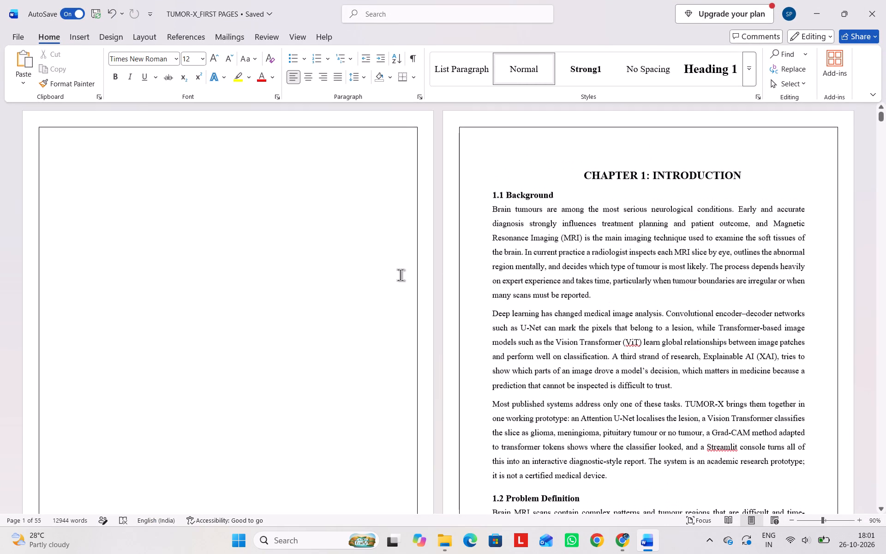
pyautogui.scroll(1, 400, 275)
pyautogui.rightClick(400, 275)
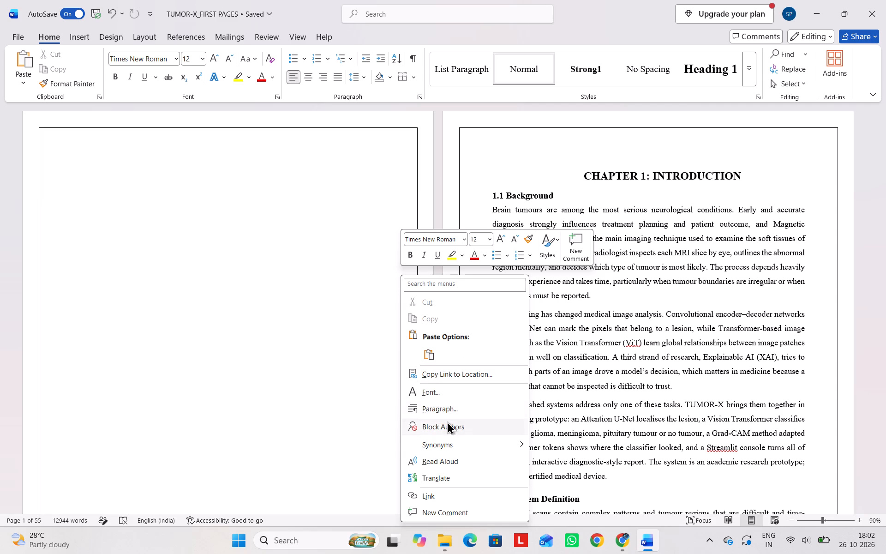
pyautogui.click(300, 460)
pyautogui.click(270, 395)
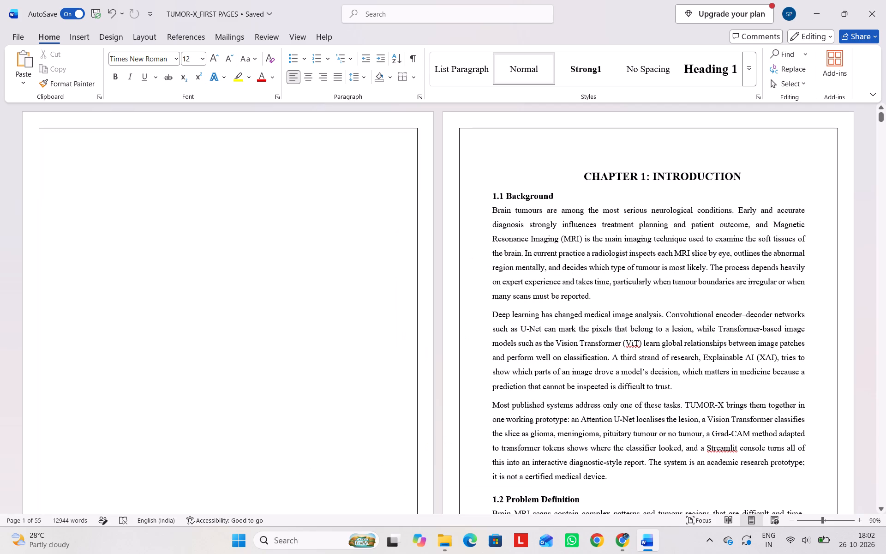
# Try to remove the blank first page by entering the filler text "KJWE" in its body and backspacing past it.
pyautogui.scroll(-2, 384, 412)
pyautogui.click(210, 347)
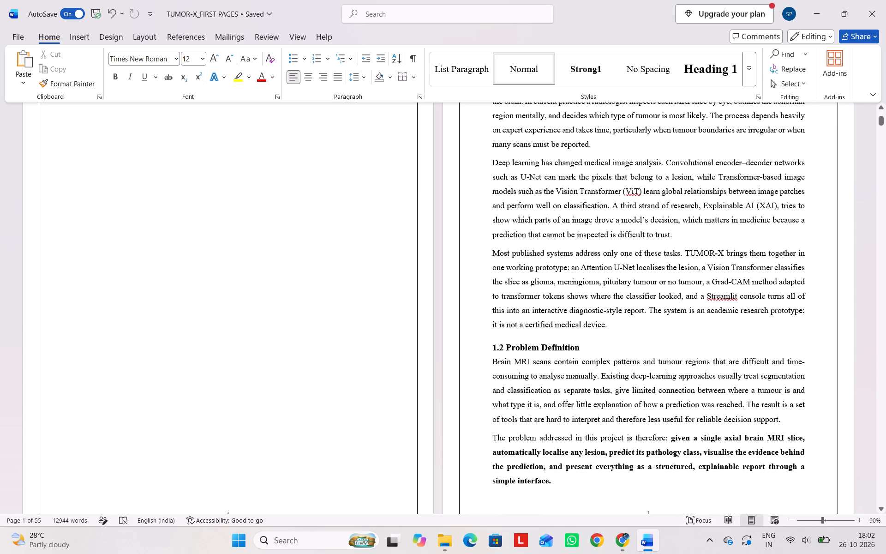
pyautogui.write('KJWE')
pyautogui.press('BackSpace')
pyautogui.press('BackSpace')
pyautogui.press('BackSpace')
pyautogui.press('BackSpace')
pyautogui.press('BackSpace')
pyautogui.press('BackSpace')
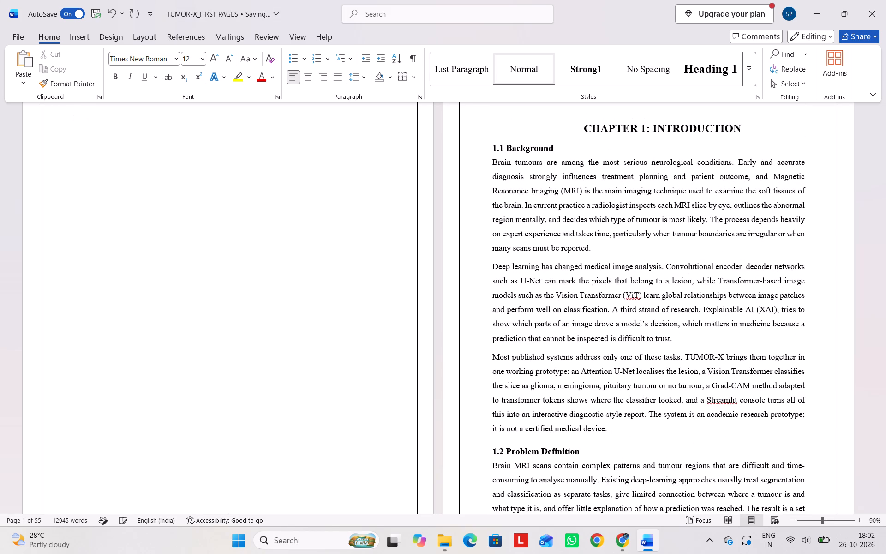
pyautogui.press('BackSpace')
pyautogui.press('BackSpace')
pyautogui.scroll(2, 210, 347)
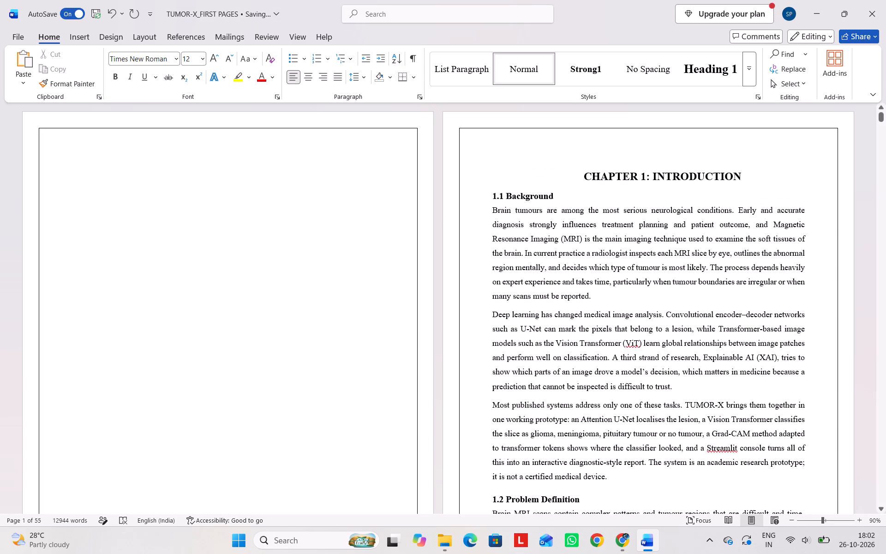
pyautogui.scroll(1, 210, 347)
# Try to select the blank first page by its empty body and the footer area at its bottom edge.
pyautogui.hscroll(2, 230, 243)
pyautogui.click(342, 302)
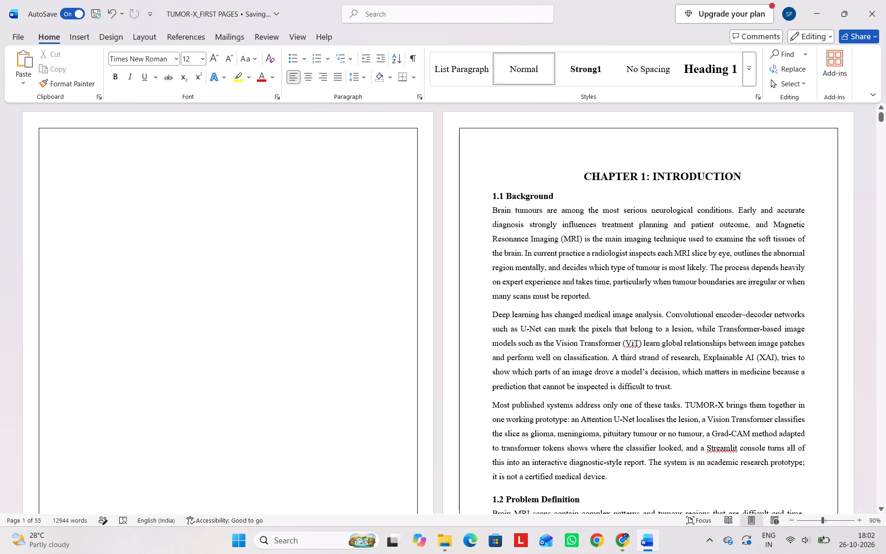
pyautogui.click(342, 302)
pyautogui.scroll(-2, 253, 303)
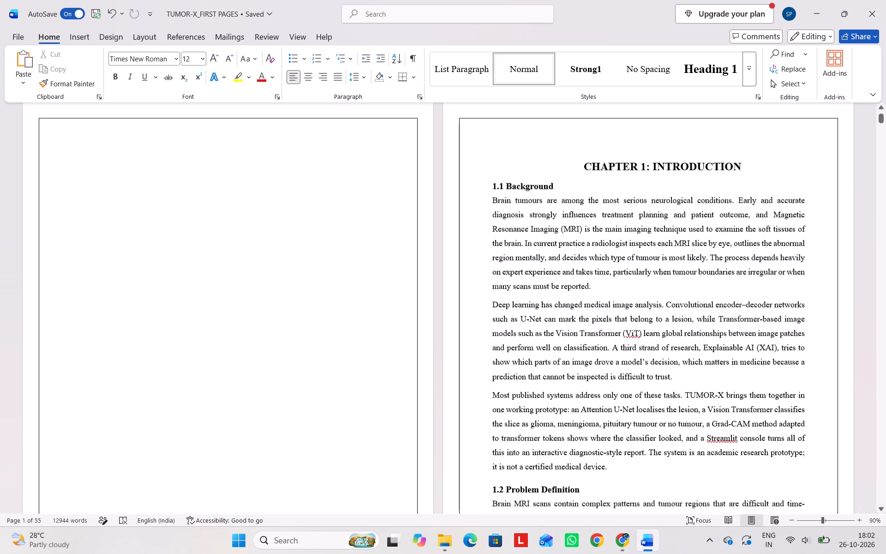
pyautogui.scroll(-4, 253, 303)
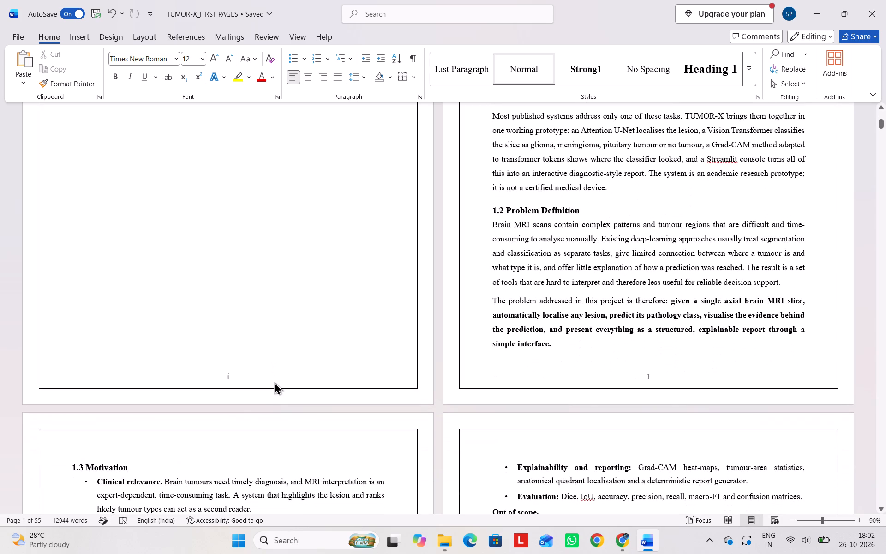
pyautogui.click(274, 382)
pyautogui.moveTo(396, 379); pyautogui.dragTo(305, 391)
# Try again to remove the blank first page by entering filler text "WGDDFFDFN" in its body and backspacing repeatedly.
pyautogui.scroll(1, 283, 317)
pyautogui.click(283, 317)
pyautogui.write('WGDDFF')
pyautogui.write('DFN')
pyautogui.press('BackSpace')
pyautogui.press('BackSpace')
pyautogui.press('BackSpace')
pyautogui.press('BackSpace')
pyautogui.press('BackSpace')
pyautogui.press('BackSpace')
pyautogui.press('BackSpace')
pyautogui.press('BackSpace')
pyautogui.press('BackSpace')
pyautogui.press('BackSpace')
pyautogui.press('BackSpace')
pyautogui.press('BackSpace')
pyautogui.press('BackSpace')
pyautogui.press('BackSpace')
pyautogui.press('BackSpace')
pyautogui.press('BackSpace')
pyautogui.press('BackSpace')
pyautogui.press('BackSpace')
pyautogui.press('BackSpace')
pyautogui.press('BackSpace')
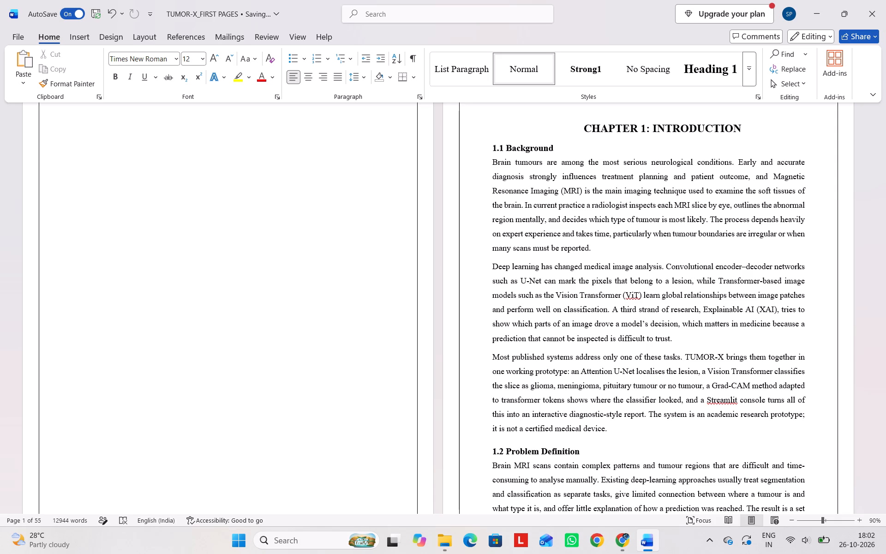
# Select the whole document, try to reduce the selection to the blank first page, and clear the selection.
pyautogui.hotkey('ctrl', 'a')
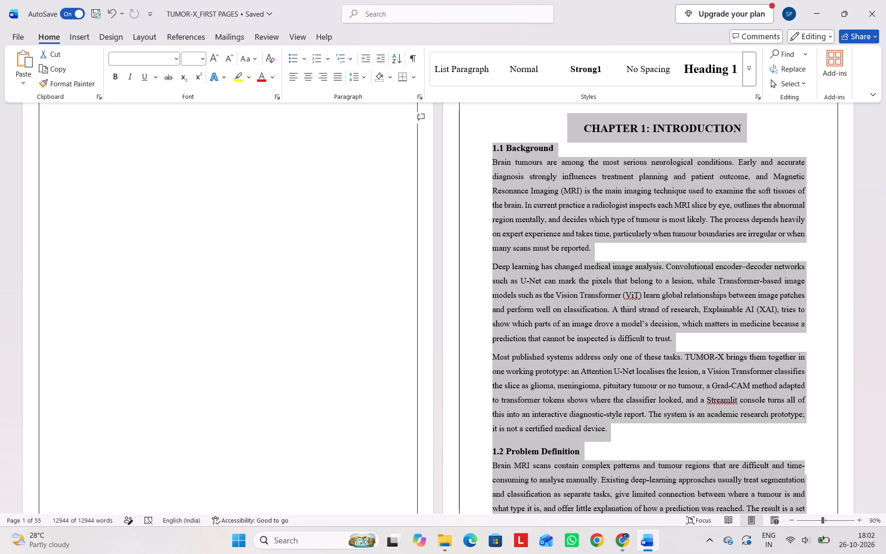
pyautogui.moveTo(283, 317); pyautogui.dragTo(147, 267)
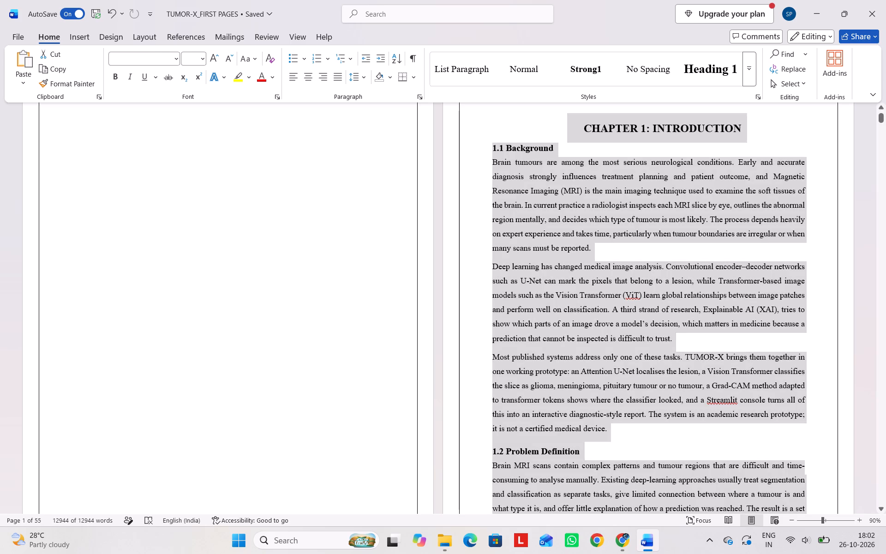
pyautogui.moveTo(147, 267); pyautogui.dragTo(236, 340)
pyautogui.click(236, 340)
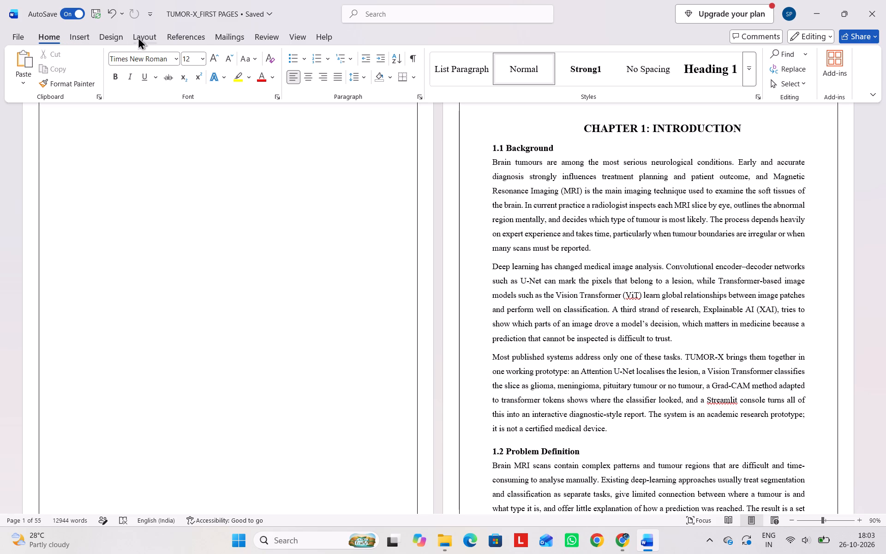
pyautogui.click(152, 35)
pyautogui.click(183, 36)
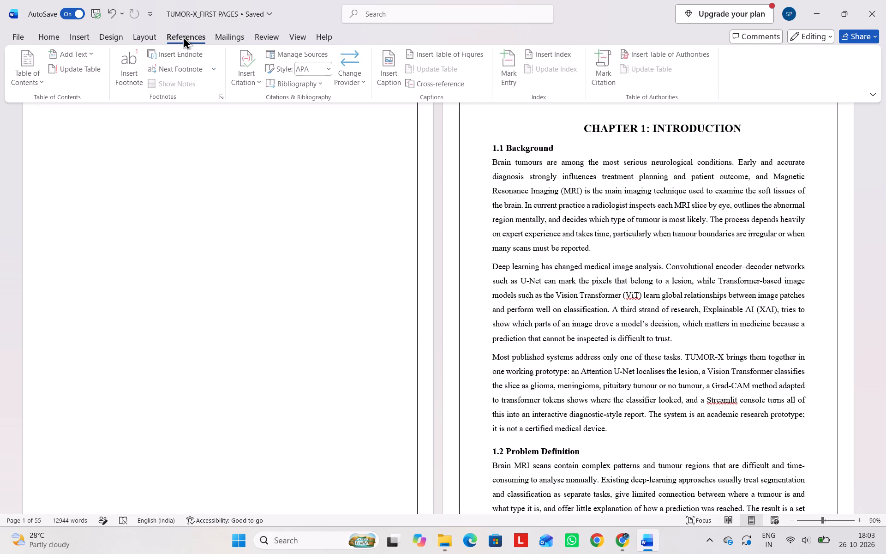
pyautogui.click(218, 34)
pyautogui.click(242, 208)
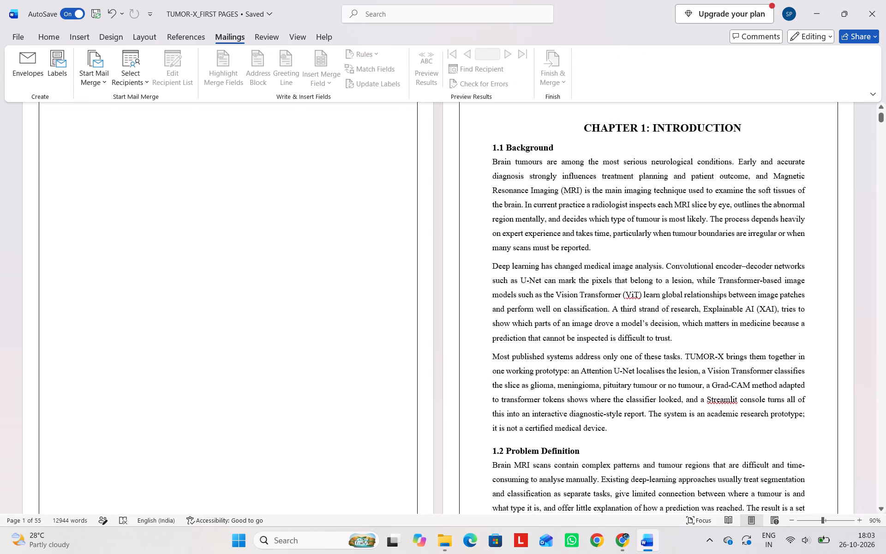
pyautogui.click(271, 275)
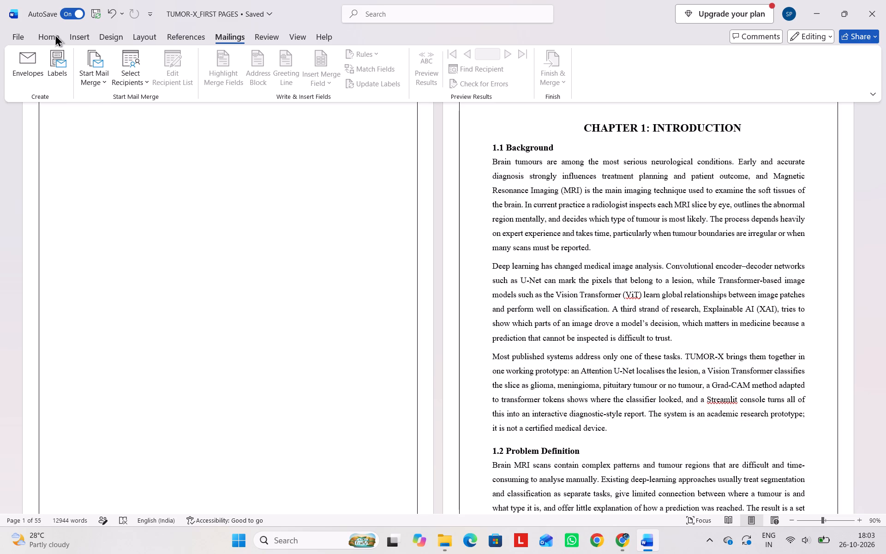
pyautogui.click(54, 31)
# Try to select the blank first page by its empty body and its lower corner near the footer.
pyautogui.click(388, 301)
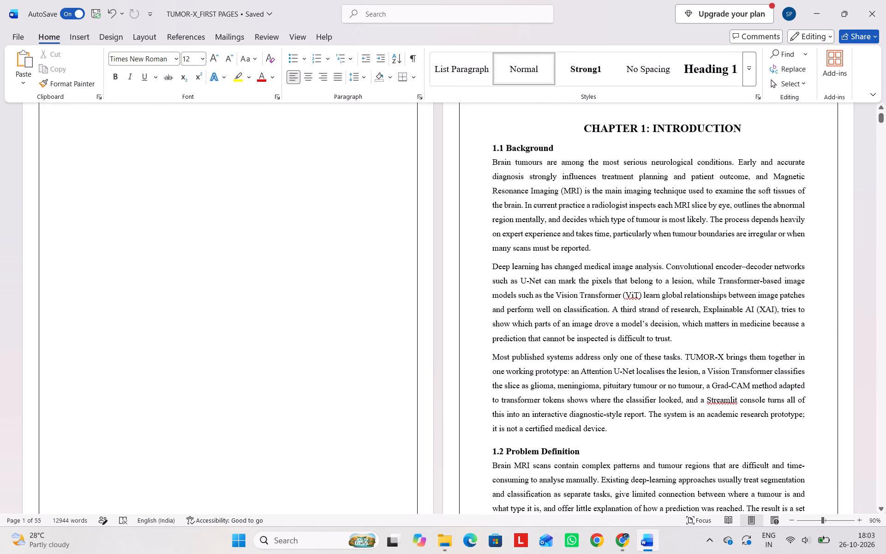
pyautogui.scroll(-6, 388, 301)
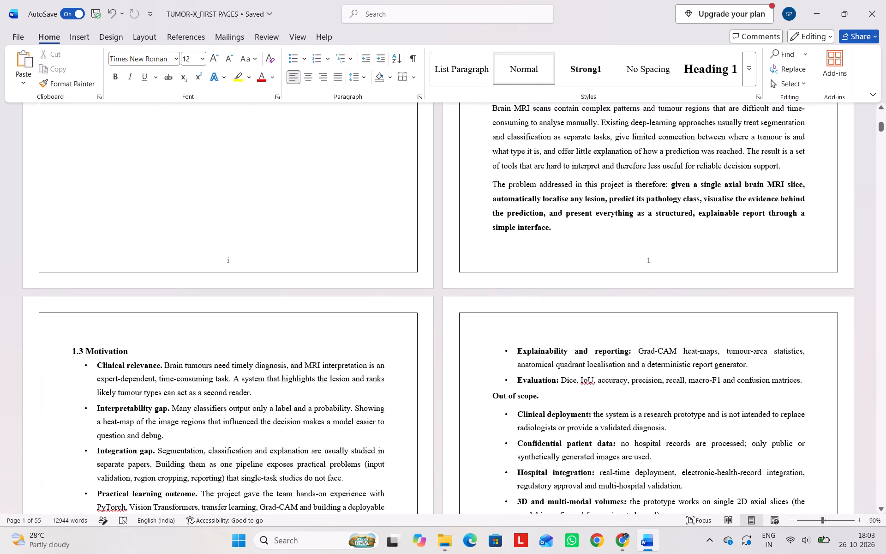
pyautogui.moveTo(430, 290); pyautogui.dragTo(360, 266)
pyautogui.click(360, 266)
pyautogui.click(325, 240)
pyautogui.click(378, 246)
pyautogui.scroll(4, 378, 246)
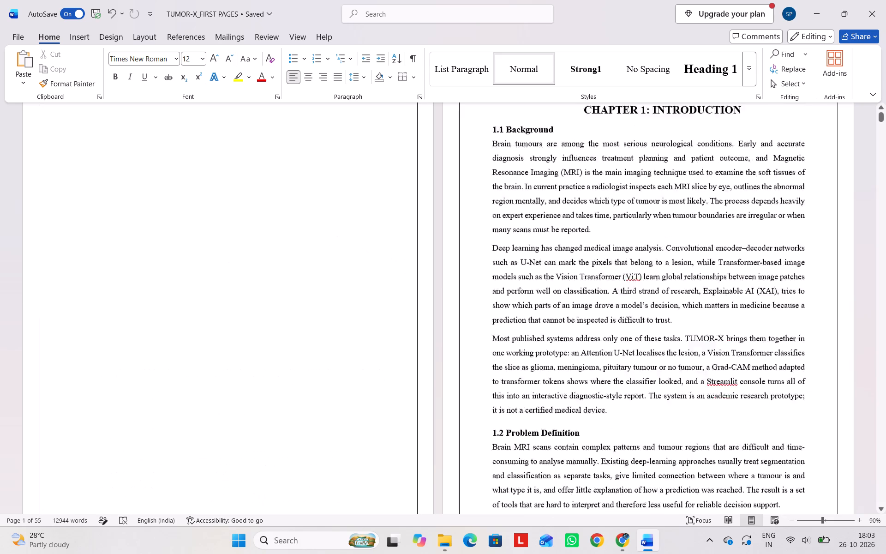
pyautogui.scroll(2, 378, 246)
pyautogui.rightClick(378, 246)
# Remove the blank first page by deleting from its empty body until the document starts at CHAPTER 1: INTRODUCTION.
pyautogui.tripleClick(252, 220)
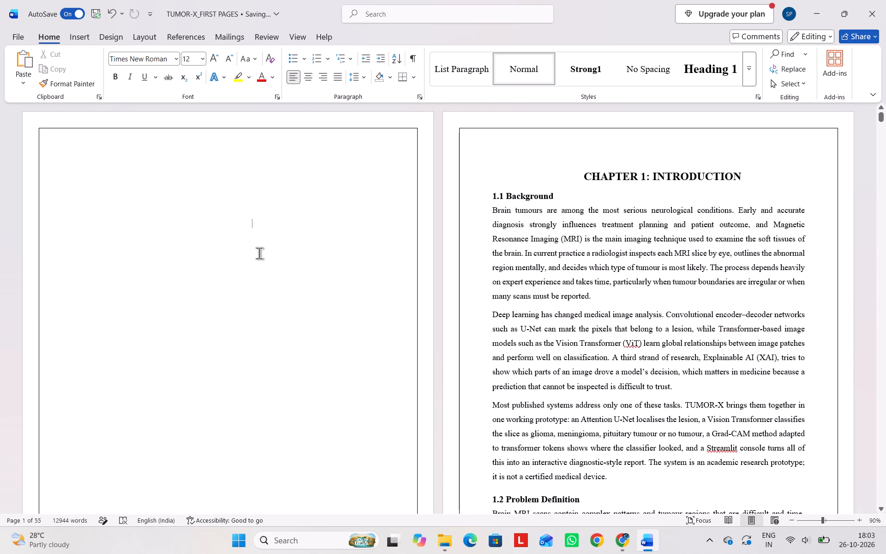
pyautogui.press('BackSpace')
pyautogui.press('BackSpace')
pyautogui.press('BackSpace')
pyautogui.press('BackSpace')
pyautogui.press('BackSpace')
pyautogui.press('BackSpace')
pyautogui.press('BackSpace')
pyautogui.press('BackSpace')
pyautogui.press('BackSpace')
pyautogui.press('BackSpace')
pyautogui.press('BackSpace')
pyautogui.press('BackSpace')
pyautogui.press('BackSpace')
pyautogui.press('BackSpace')
pyautogui.press('BackSpace')
pyautogui.press('BackSpace')
pyautogui.press('BackSpace')
pyautogui.press('BackSpace')
pyautogui.press('BackSpace')
pyautogui.press('BackSpace')
pyautogui.press('BackSpace')
pyautogui.press('BackSpace')
pyautogui.press('BackSpace')
pyautogui.press('BackSpace')
pyautogui.press('Delete')
pyautogui.press('Delete')
pyautogui.press('Delete')
pyautogui.press('Delete')
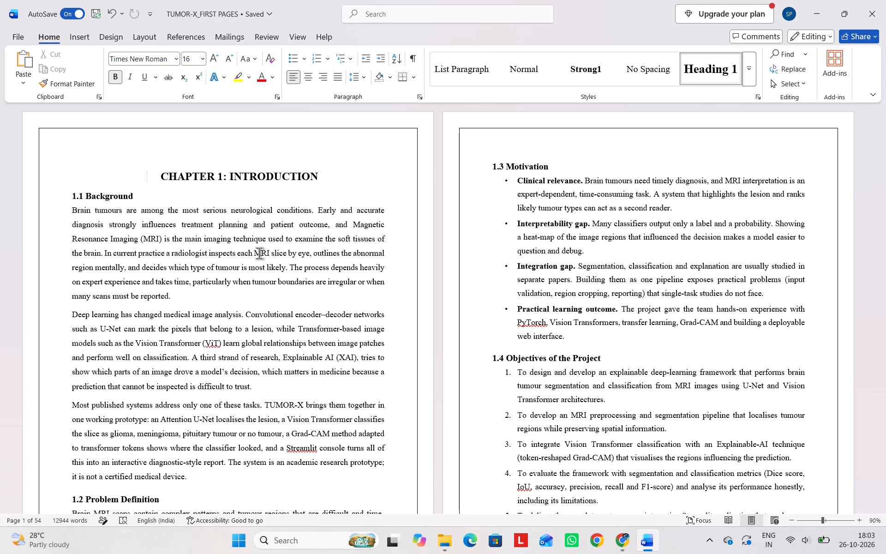
# Delete the stray leading space in front of the CHAPTER 1: INTRODUCTION heading on the first page.
pyautogui.scroll(1, 275, 305)
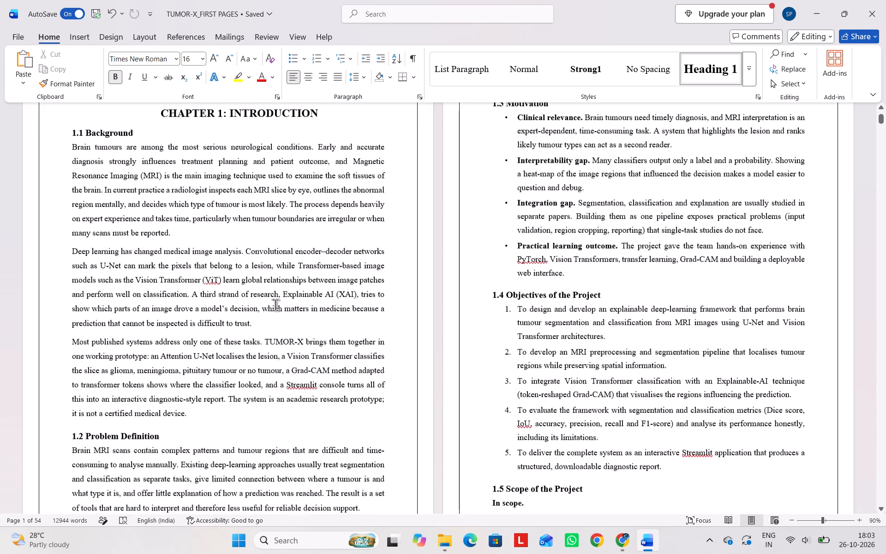
pyautogui.scroll(2, 275, 305)
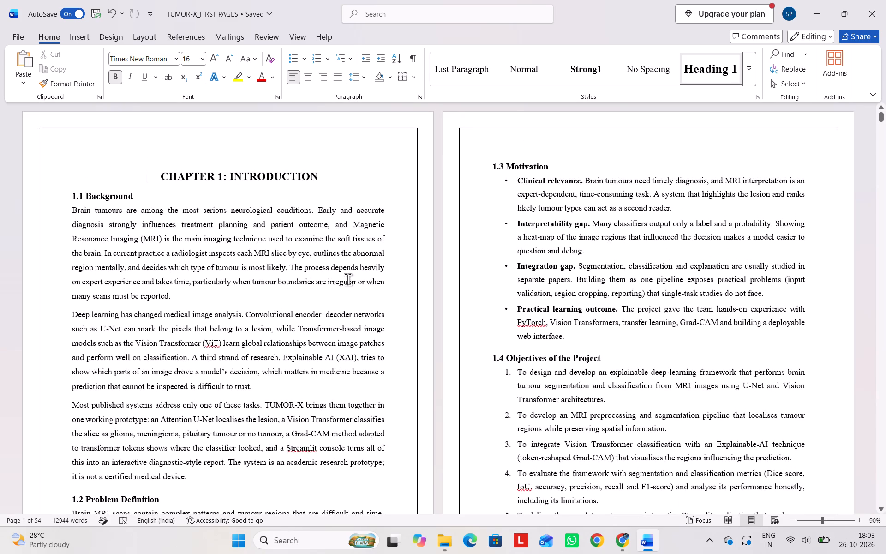
pyautogui.click(830, 520)
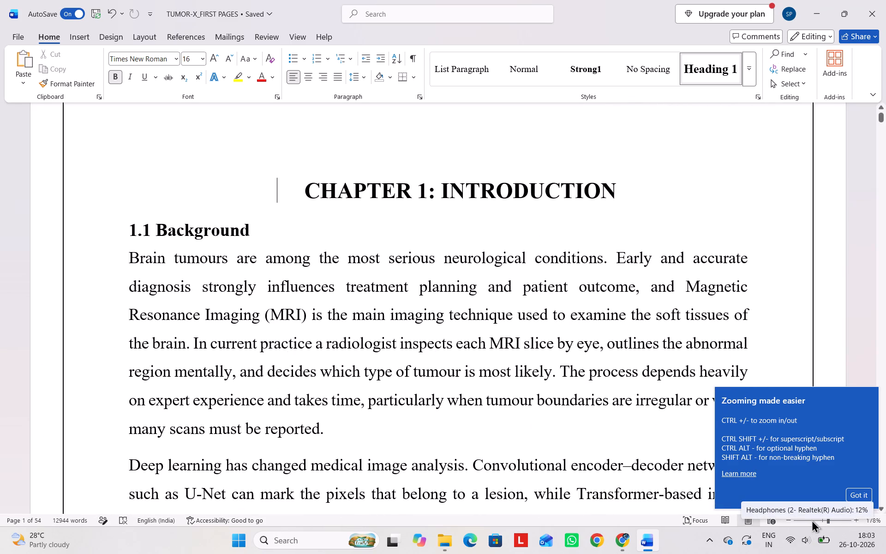
pyautogui.click(860, 493)
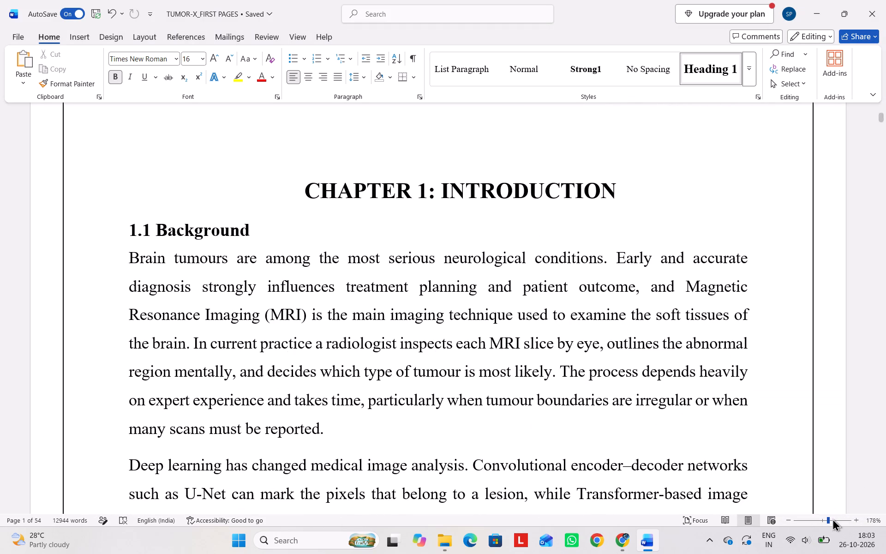
pyautogui.click(822, 522)
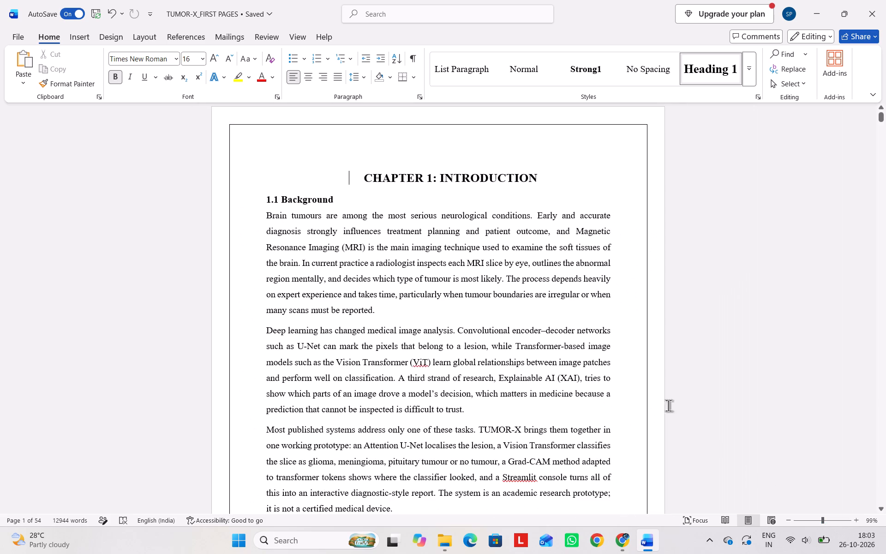
pyautogui.scroll(-5, 628, 354)
pyautogui.scroll(1, 628, 354)
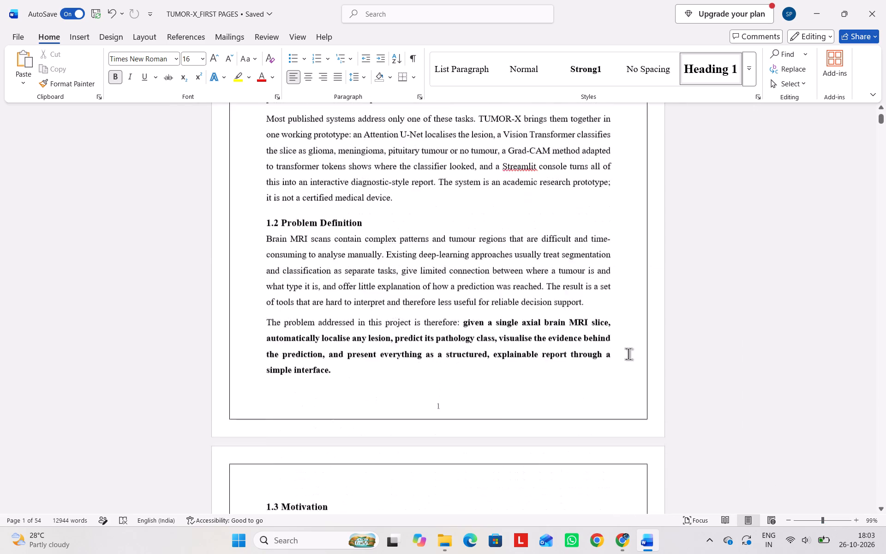
pyautogui.scroll(1, 628, 354)
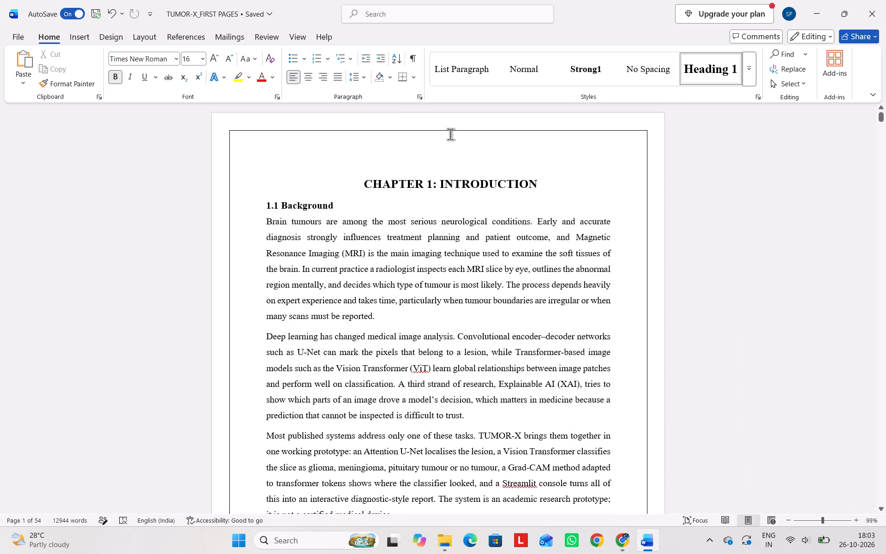
pyautogui.click(364, 187)
pyautogui.press('BackSpace')
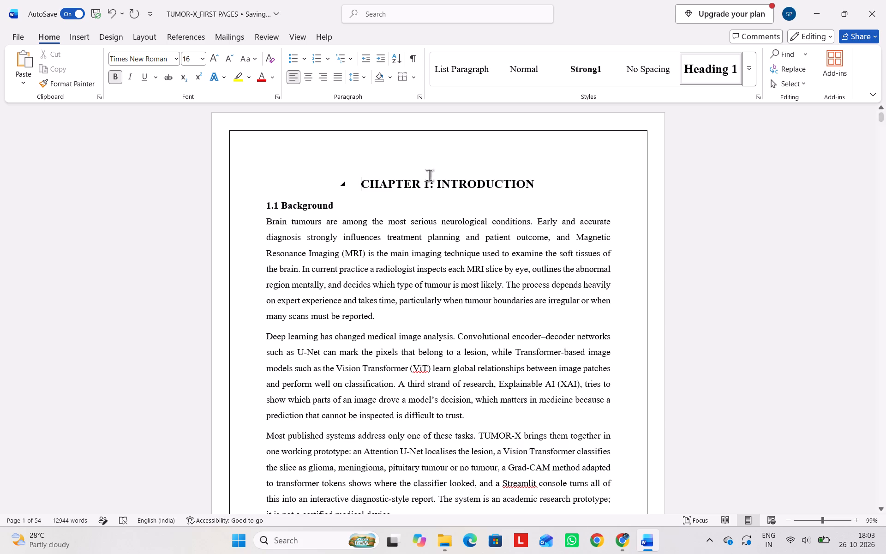
# Save the document that starts at Chapter 1.
pyautogui.scroll(-10, 477, 263)
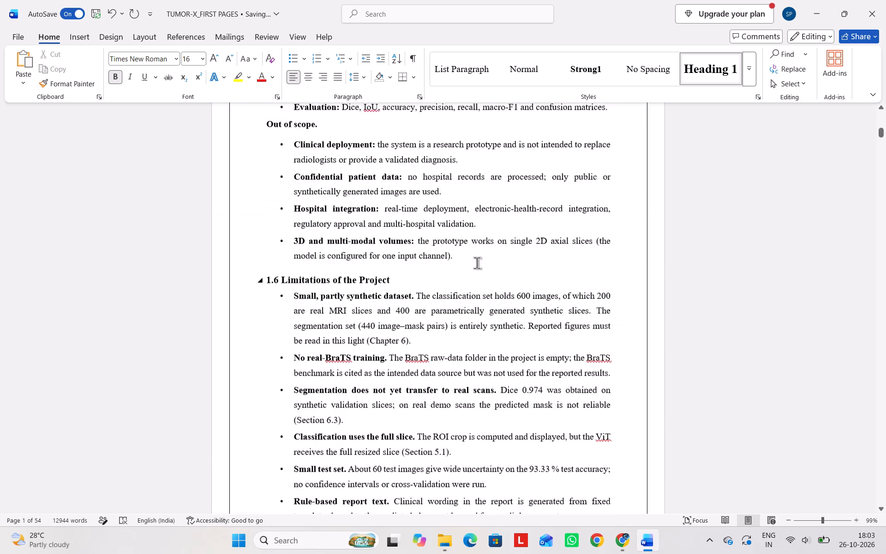
pyautogui.scroll(-7, 477, 263)
pyautogui.hotkey('ctrl', 's')
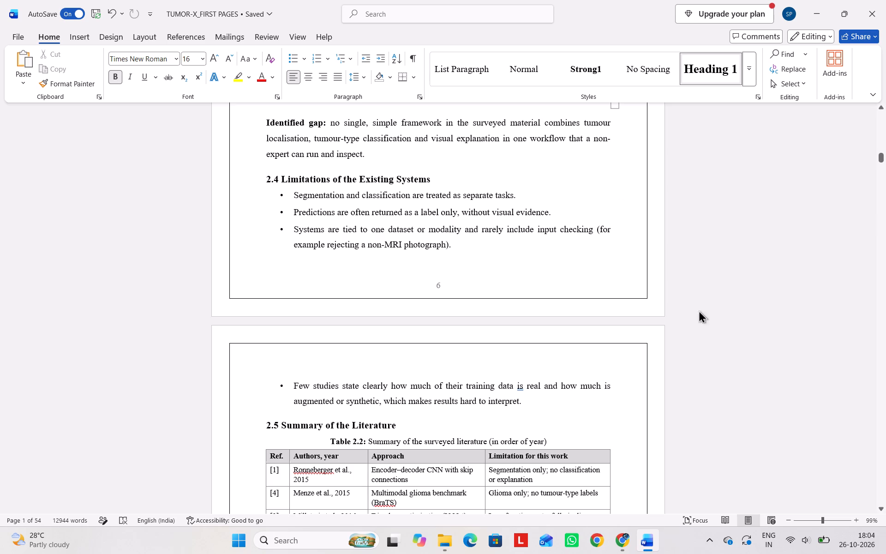
# In the tumorx_documentation folder, rename the file TUMOR-X_Project_Report_with_Code - Copy as TUMOR-X_Project LAST PAGES.
pyautogui.click(813, 19)
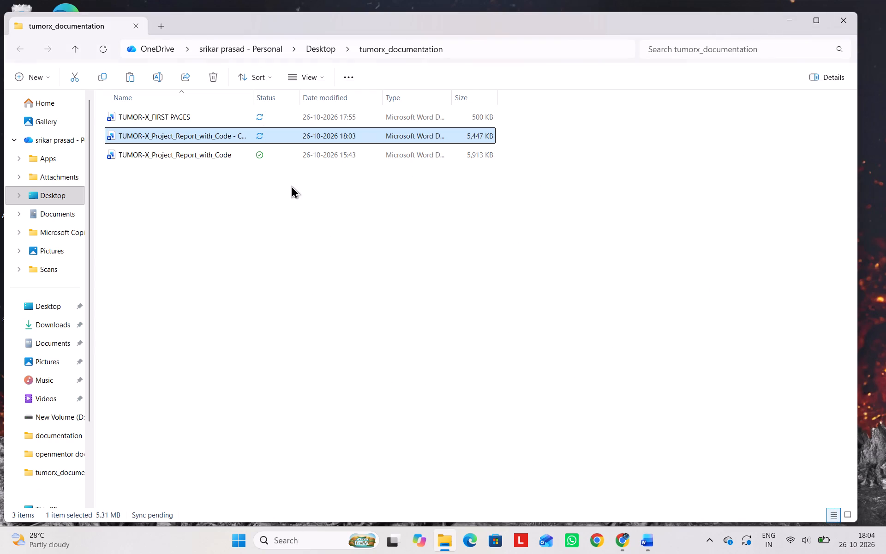
pyautogui.click(223, 138)
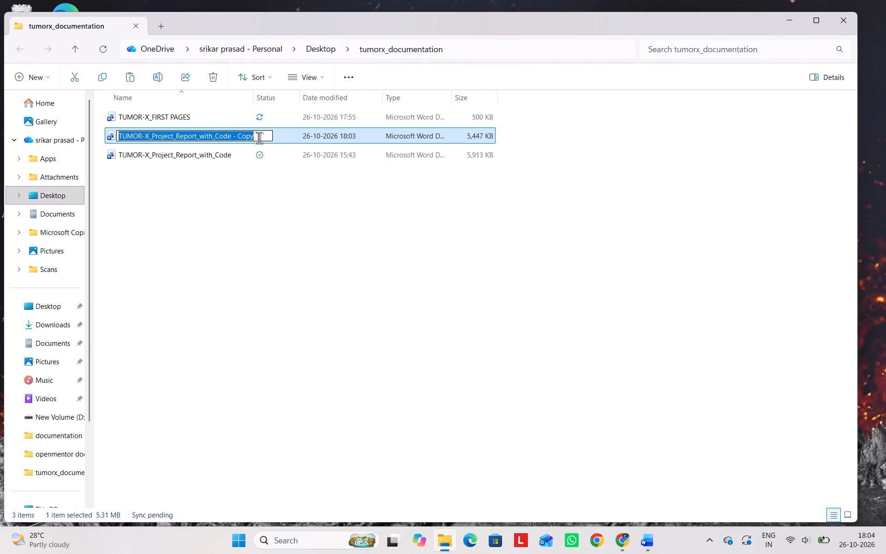
pyautogui.click(258, 138)
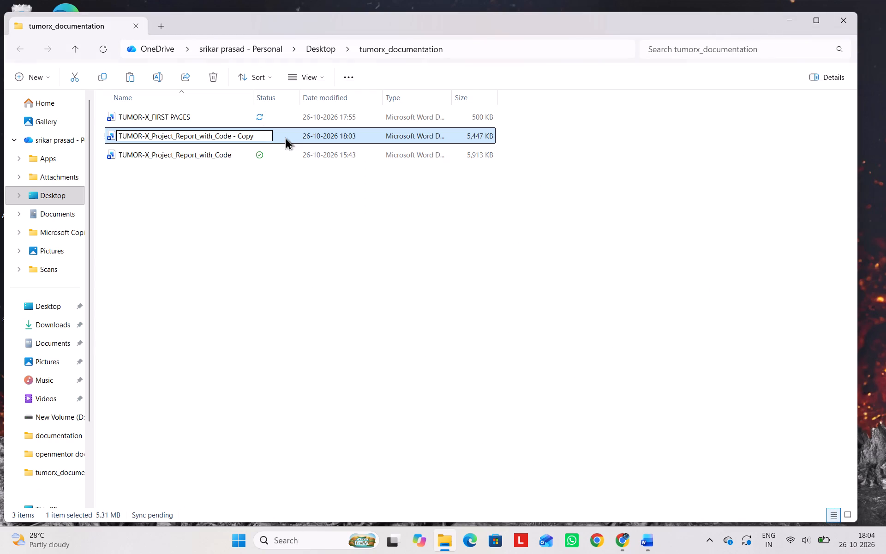
pyautogui.press('BackSpace')
pyautogui.press('BackSpace')
pyautogui.press('BackSpace')
pyautogui.press('BackSpace')
pyautogui.press('BackSpace')
pyautogui.press('BackSpace')
pyautogui.press('BackSpace')
pyautogui.press('BackSpace')
pyautogui.press('BackSpace')
pyautogui.press('BackSpace')
pyautogui.press('BackSpace')
pyautogui.press('BackSpace')
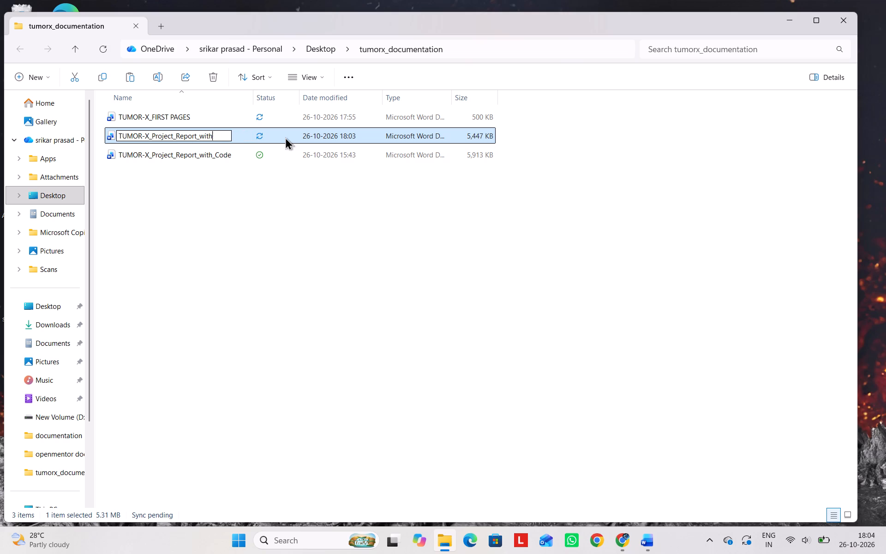
pyautogui.press('BackSpace')
pyautogui.press('BackSpace')
pyautogui.press('BackSpace')
pyautogui.press('BackSpace')
pyautogui.press('BackSpace')
pyautogui.press('BackSpace')
pyautogui.press('BackSpace')
pyautogui.press('BackSpace')
pyautogui.press('BackSpace')
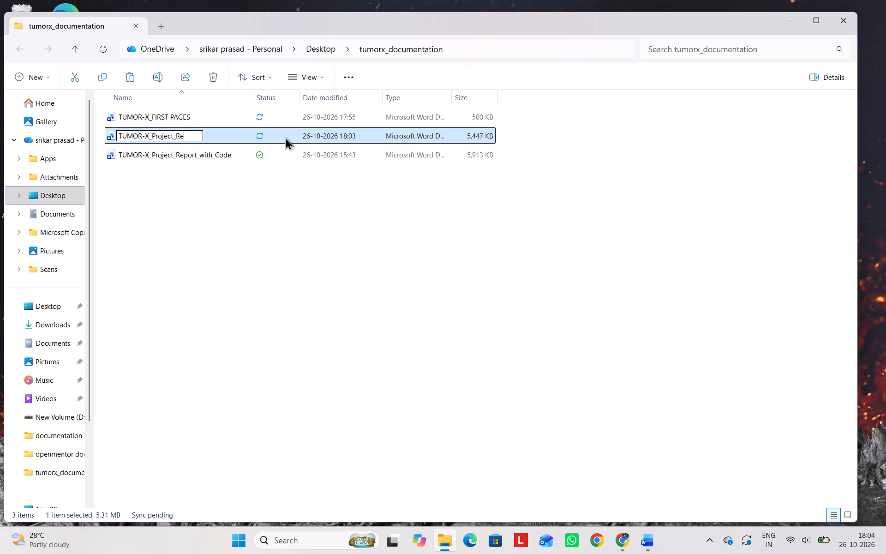
pyautogui.press('BackSpace')
pyautogui.press('BackSpace')
pyautogui.press('BackSpace')
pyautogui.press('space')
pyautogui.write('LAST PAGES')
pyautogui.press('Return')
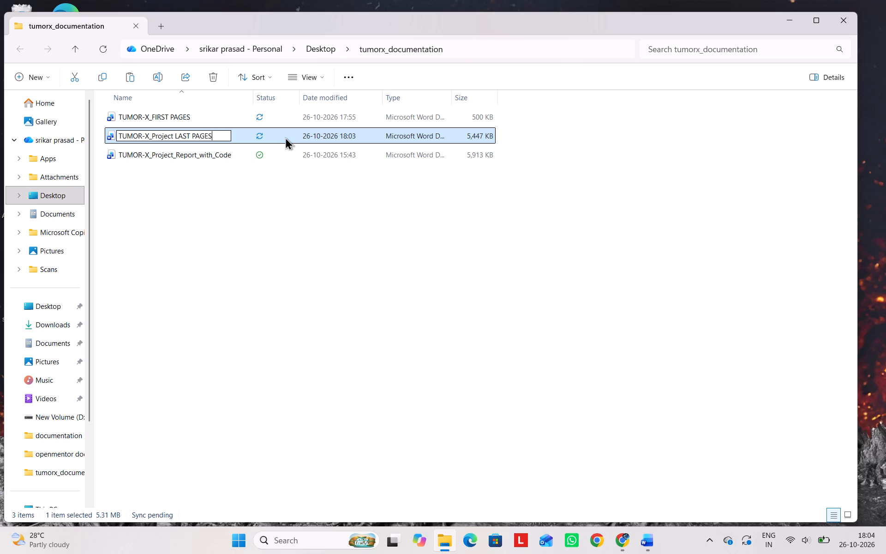
# Reopen the renamed last-pages document, check its opening page, and close it.
pyautogui.doubleClick(239, 137)
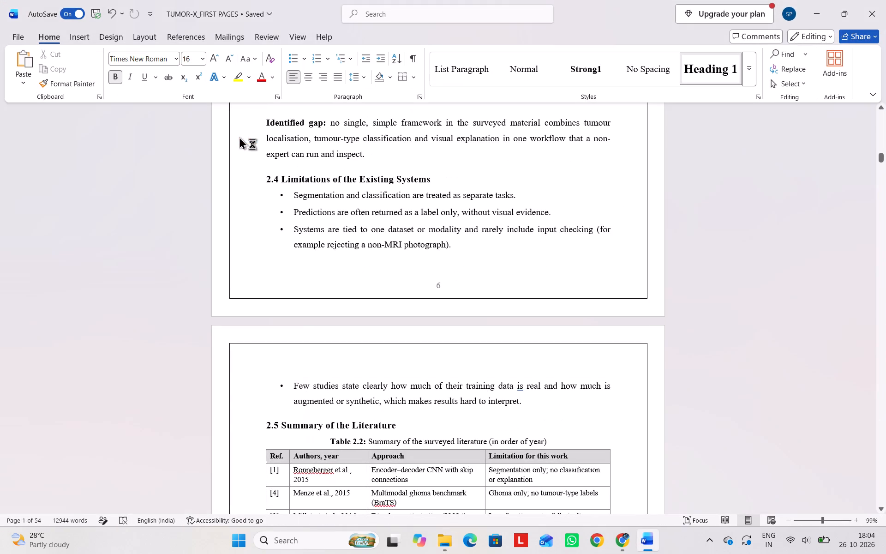
pyautogui.scroll(11, 456, 280)
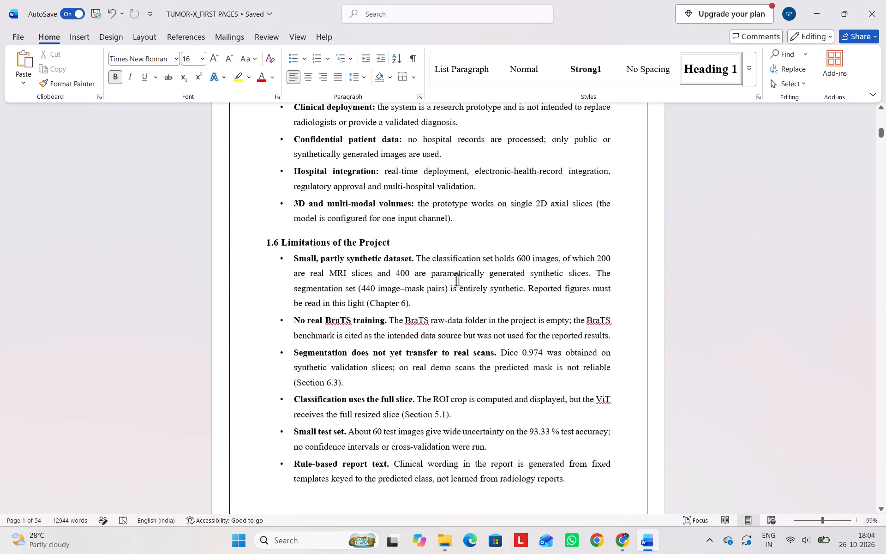
pyautogui.scroll(14, 456, 280)
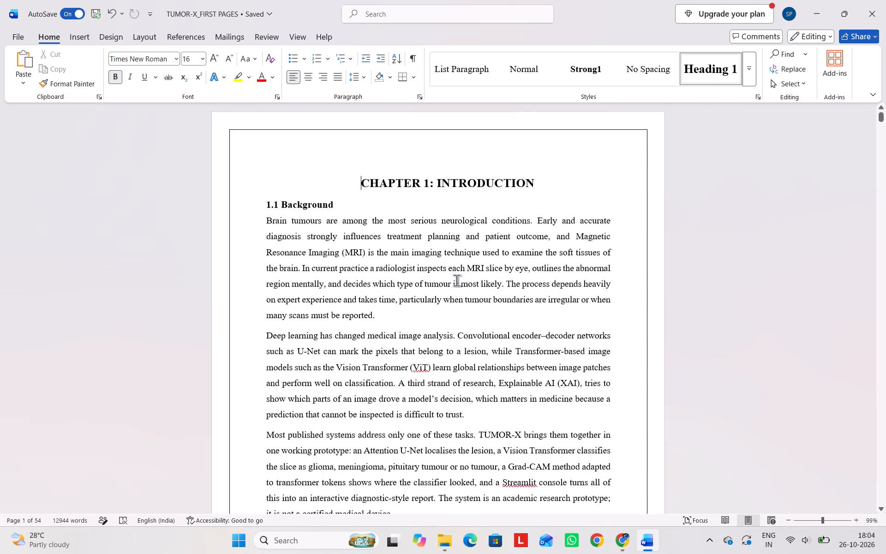
pyautogui.click(882, 0)
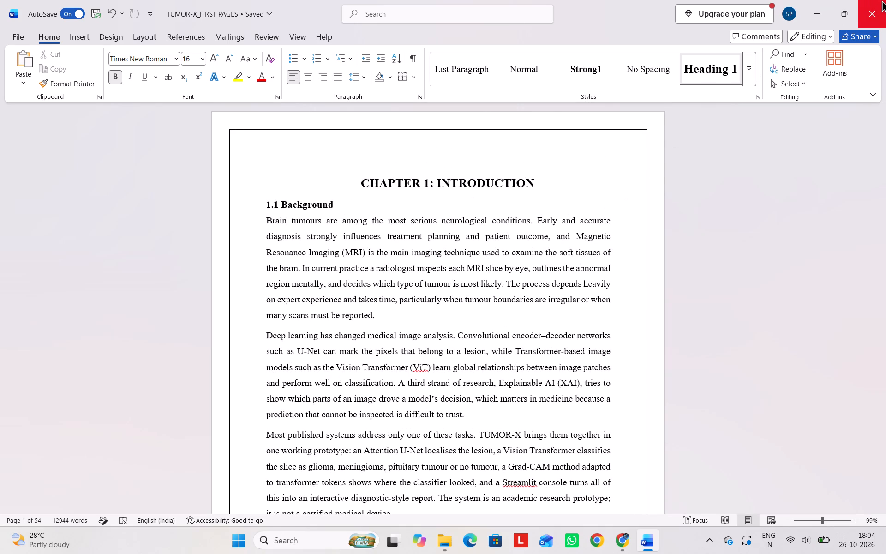
# Open the TUMOR-X_FIRST PAGES document, check its contents from the title page to the end, and close it.
pyautogui.doubleClick(174, 109)
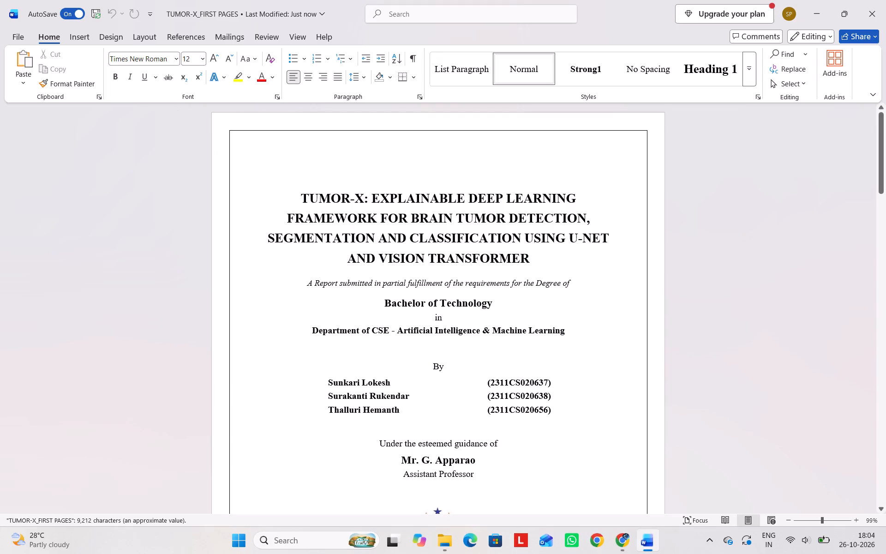
pyautogui.scroll(-20, 416, 283)
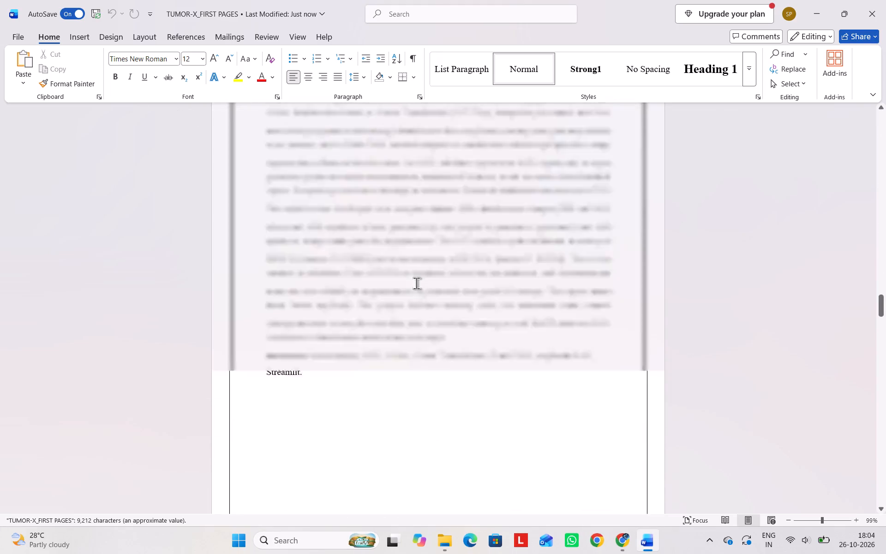
pyautogui.scroll(-9, 416, 283)
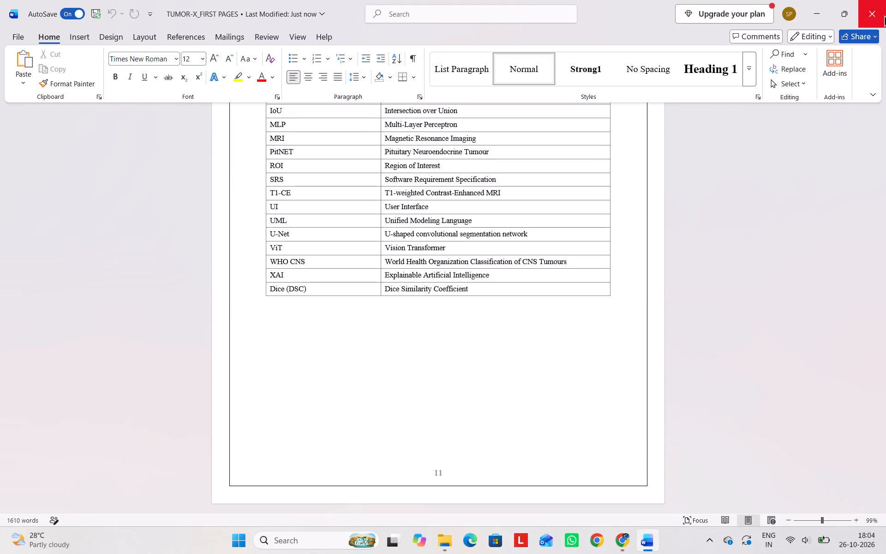
pyautogui.click(884, 15)
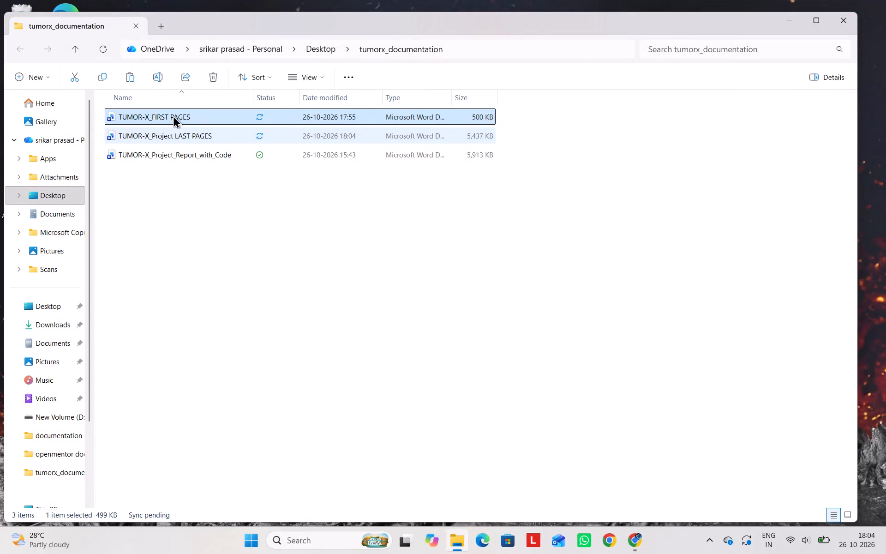
# Make a duplicate of the TUMOR-X_FIRST PAGES file in the same folder.
pyautogui.hotkey('ctrl', 'c')
pyautogui.hotkey('ctrl', 'v')
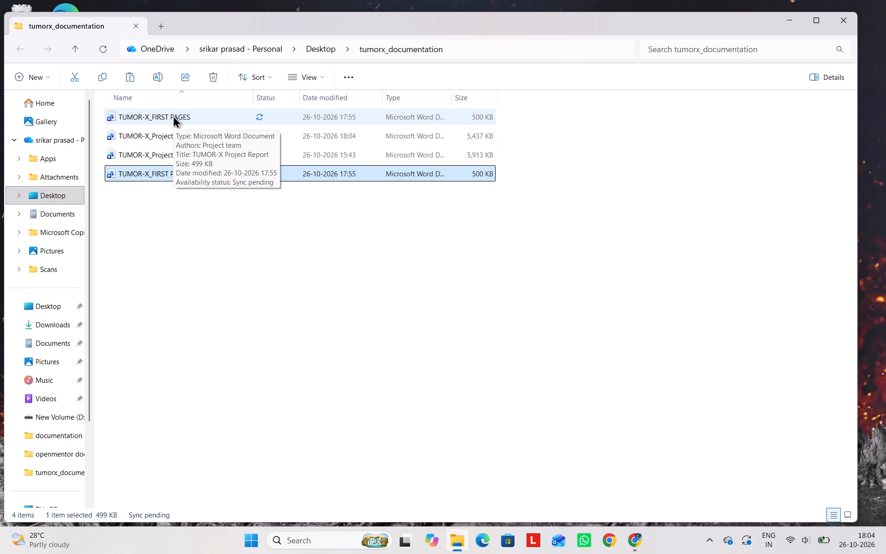
pyautogui.click(186, 259)
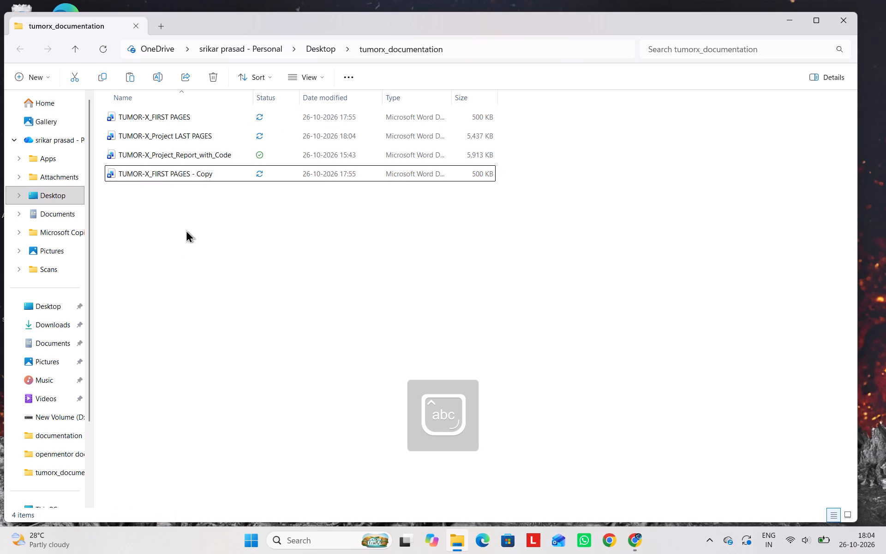
# Rename the file TUMOR-X_FIRST PAGES - Copy as TUMOR-X_638.
pyautogui.click(163, 176)
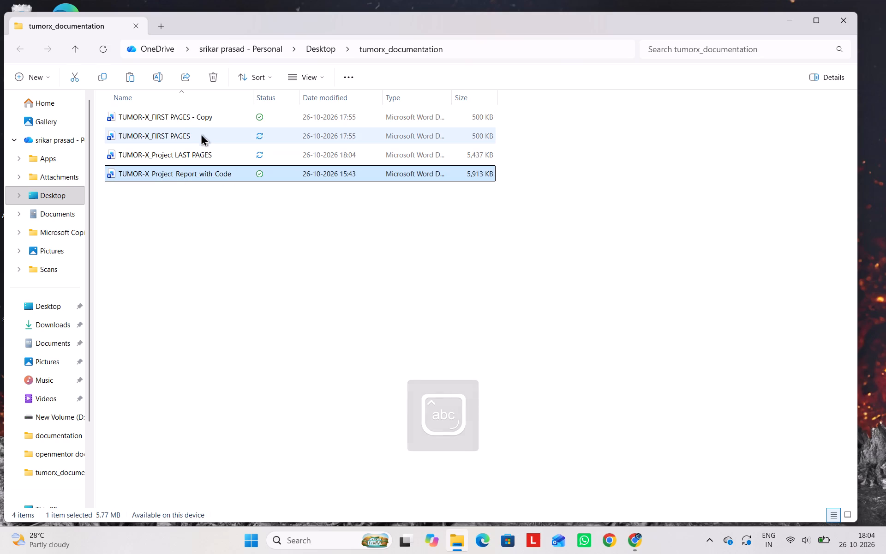
pyautogui.click(190, 119)
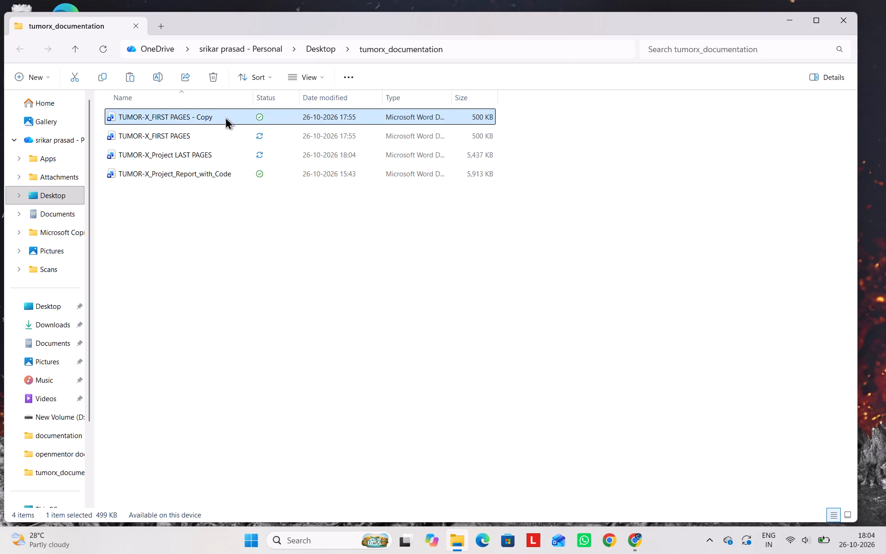
pyautogui.click(225, 117)
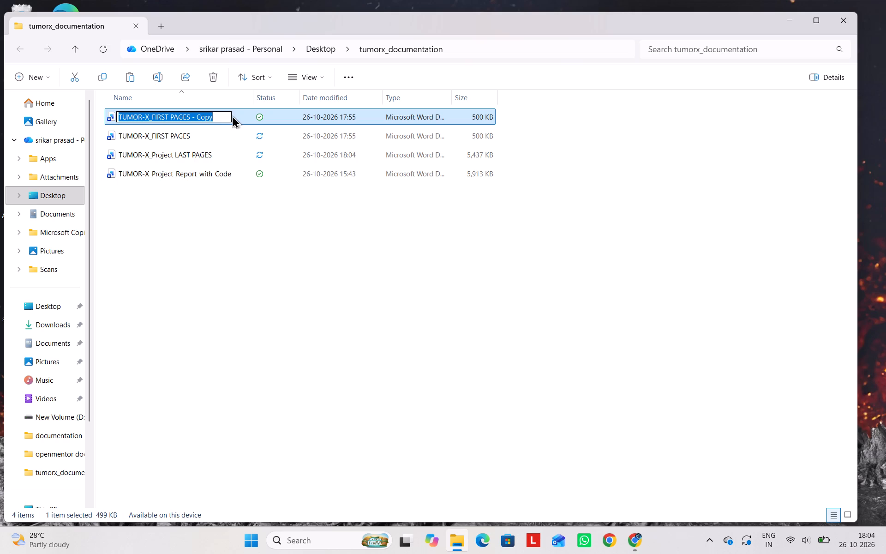
pyautogui.click(233, 115)
pyautogui.click(216, 115)
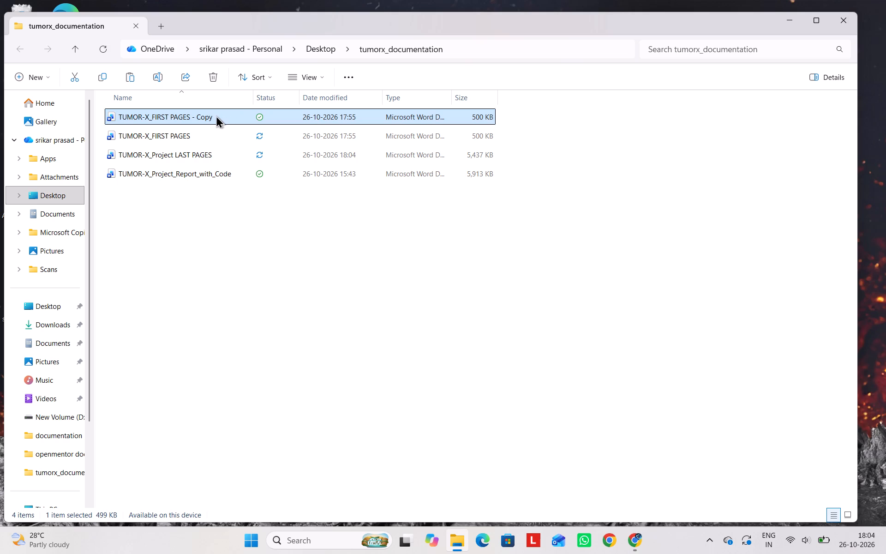
pyautogui.click(216, 115)
pyautogui.press('BackSpace')
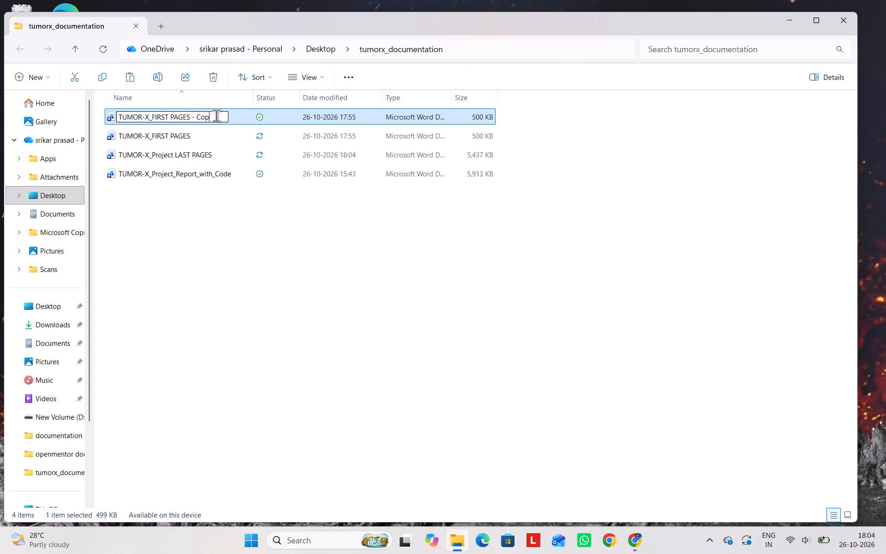
pyautogui.press('BackSpace')
pyautogui.press('BackSpace')
pyautogui.press('BackSpace')
pyautogui.press('BackSpace')
pyautogui.press('BackSpace')
pyautogui.press('BackSpace')
pyautogui.press('BackSpace')
pyautogui.press('BackSpace')
pyautogui.press('BackSpace')
pyautogui.press('BackSpace')
pyautogui.press('BackSpace')
pyautogui.press('BackSpace')
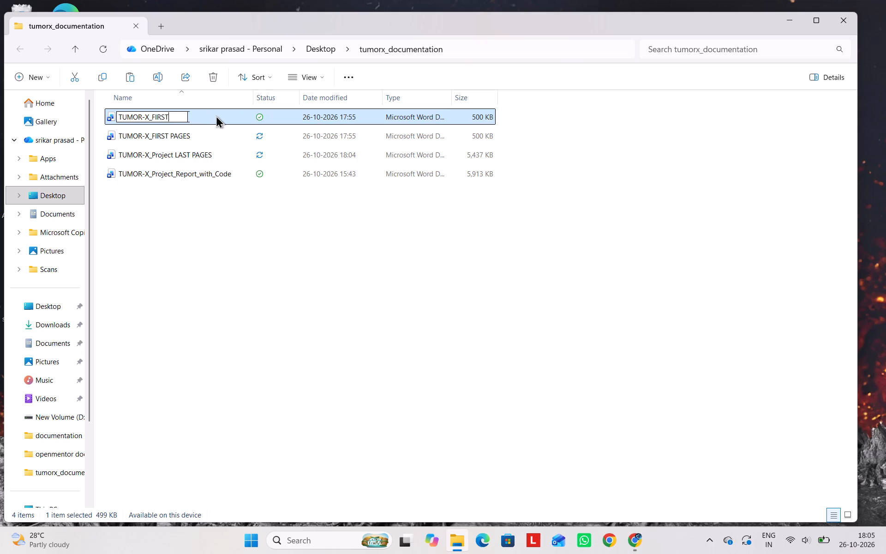
pyautogui.press('BackSpace')
pyautogui.press('BackSpace')
pyautogui.press('BackSpace')
pyautogui.press('BackSpace')
pyautogui.press('BackSpace')
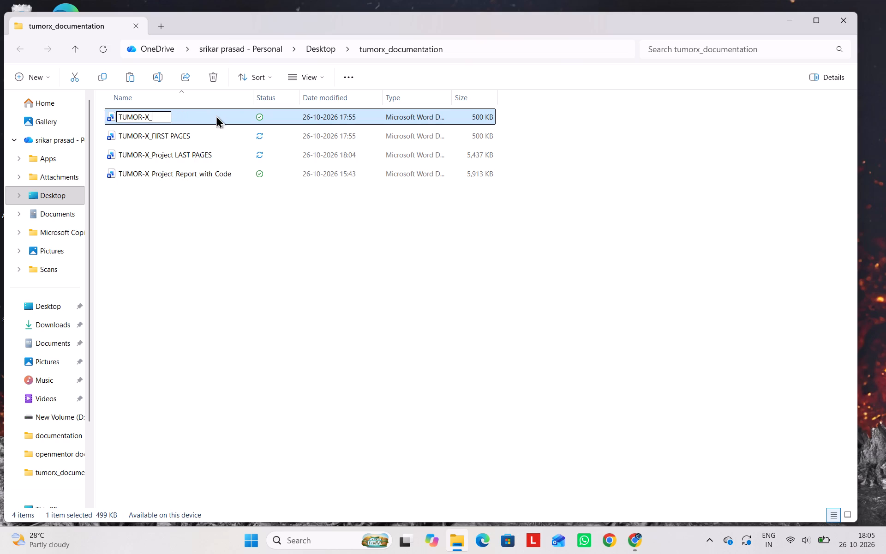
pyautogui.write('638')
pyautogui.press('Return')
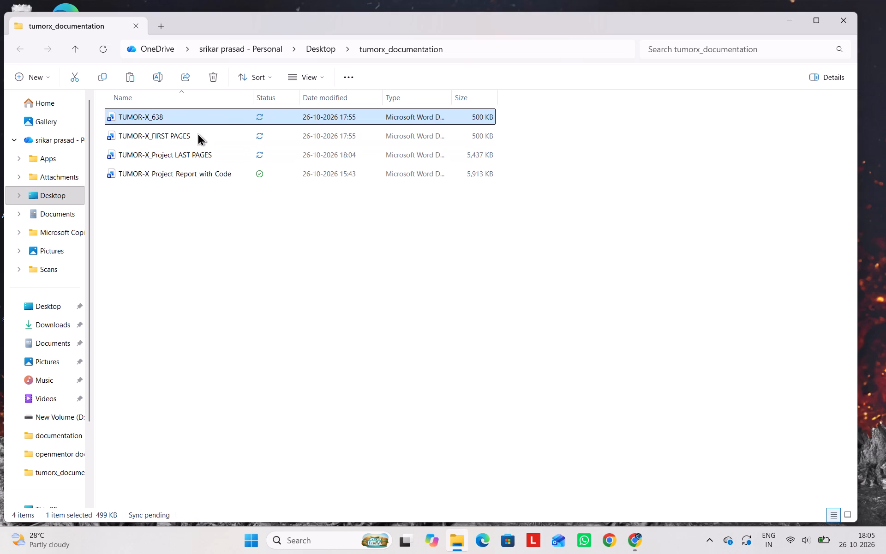
# Open the TUMOR-X_638 document.
pyautogui.click(191, 112)
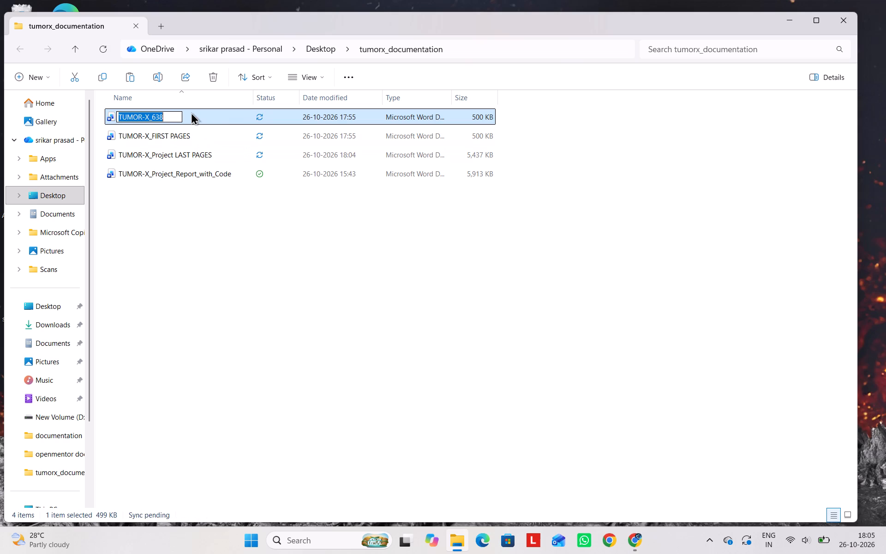
pyautogui.doubleClick(199, 115)
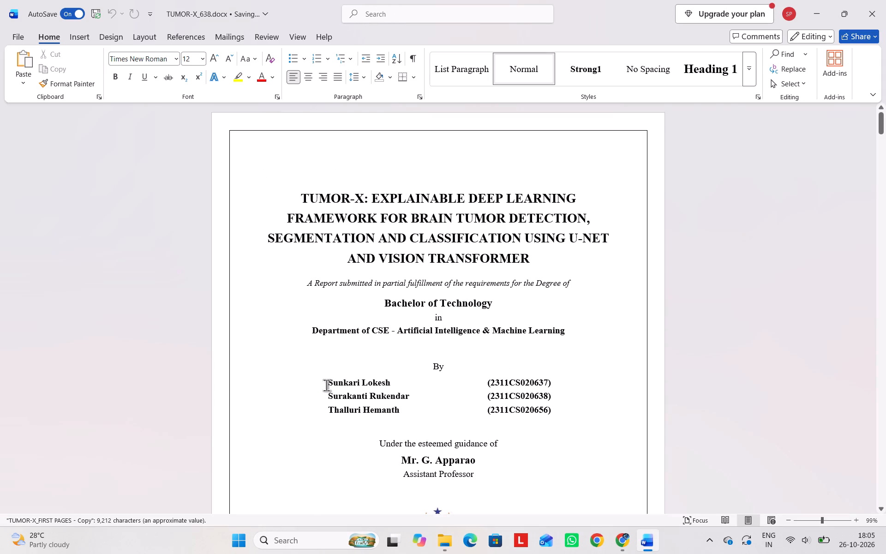
# On the title page, delete the first student's name and roll number along with the empty line it leaves under By.
pyautogui.moveTo(328, 383); pyautogui.dragTo(547, 378)
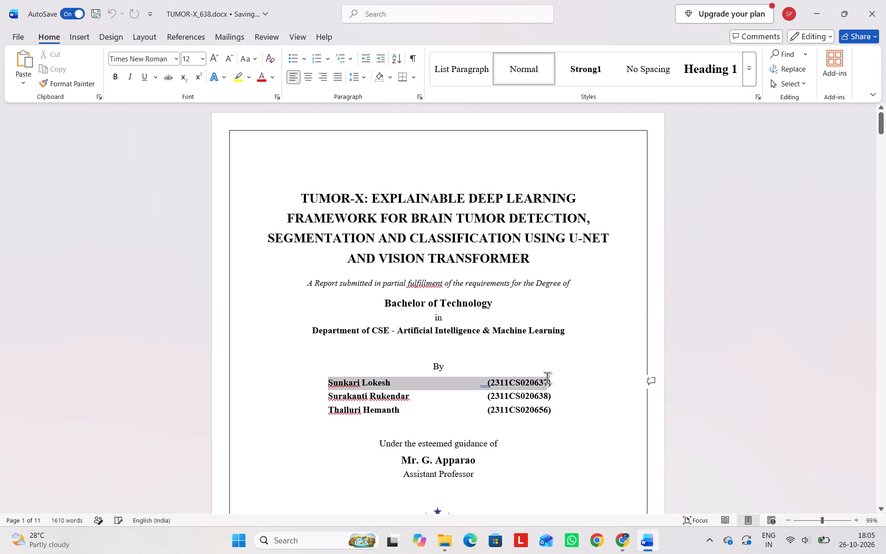
pyautogui.moveTo(547, 378); pyautogui.dragTo(555, 379)
pyautogui.press('BackSpace')
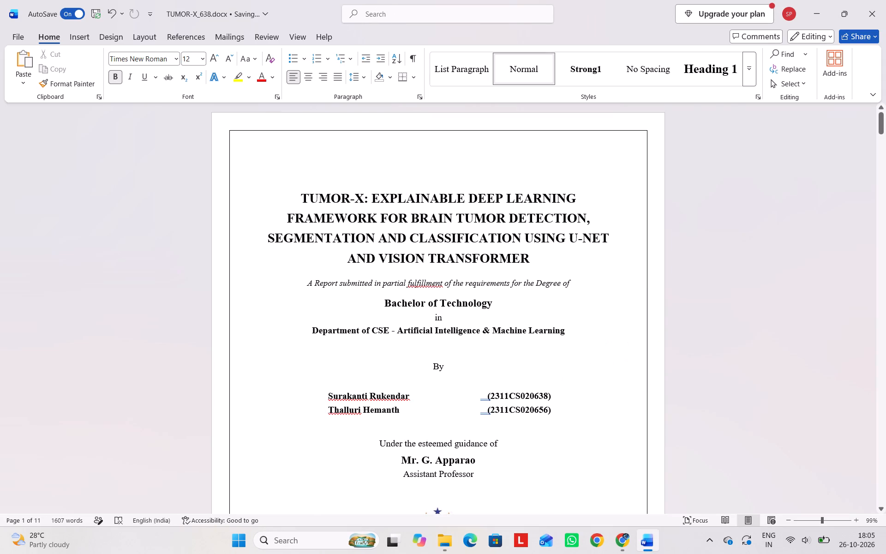
pyautogui.press('BackSpace')
pyautogui.press('BackSpace')
pyautogui.press('BackSpace')
pyautogui.press('BackSpace')
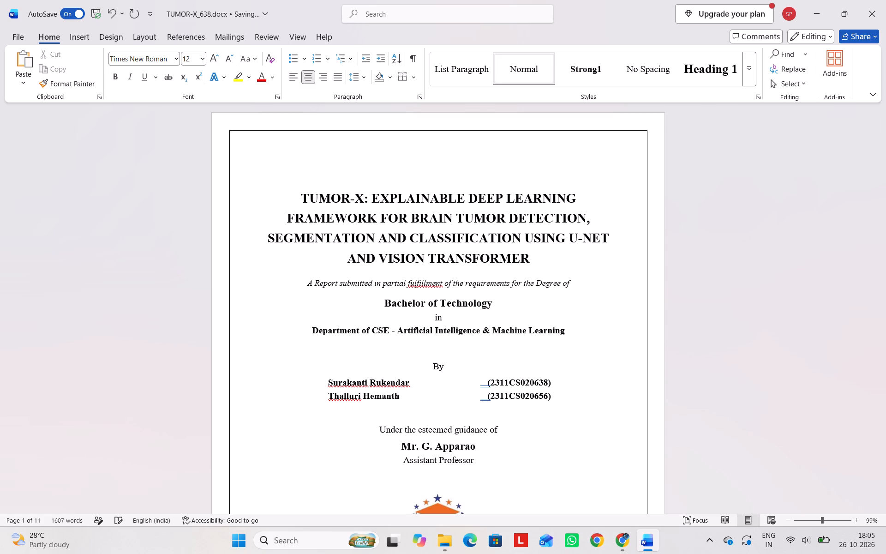
# Delete the last student's name and roll number from the title page, including the emptied line.
pyautogui.moveTo(565, 398); pyautogui.dragTo(492, 403)
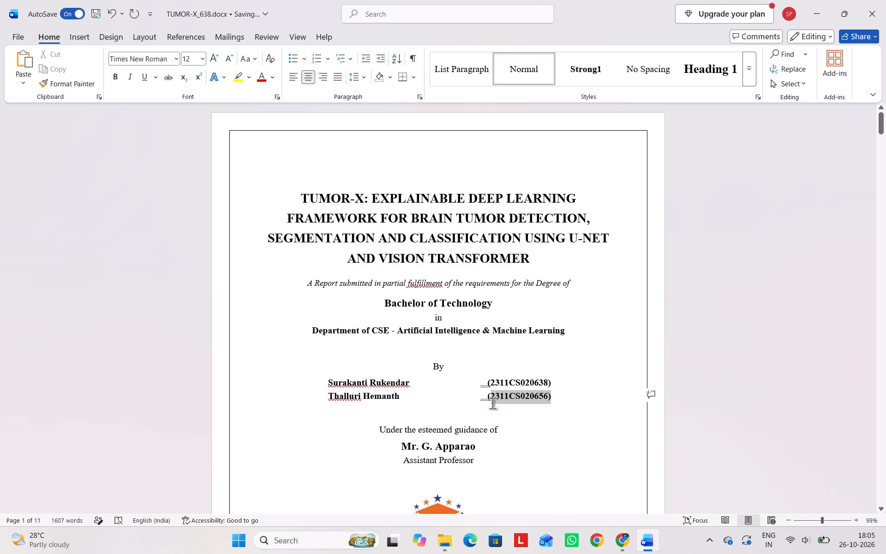
pyautogui.moveTo(492, 403); pyautogui.dragTo(335, 399)
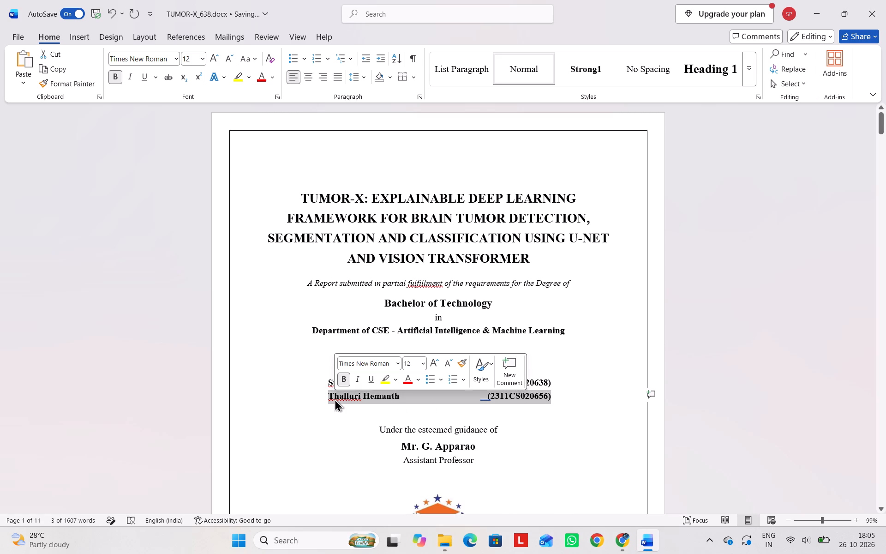
pyautogui.press('BackSpace')
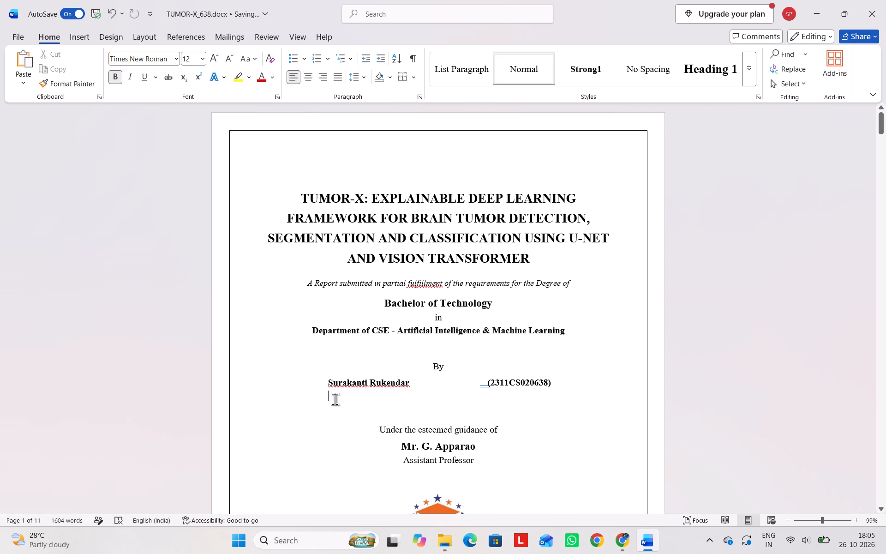
pyautogui.press('BackSpace')
pyautogui.press('BackSpace')
pyautogui.press('BackSpace')
pyautogui.press('BackSpace')
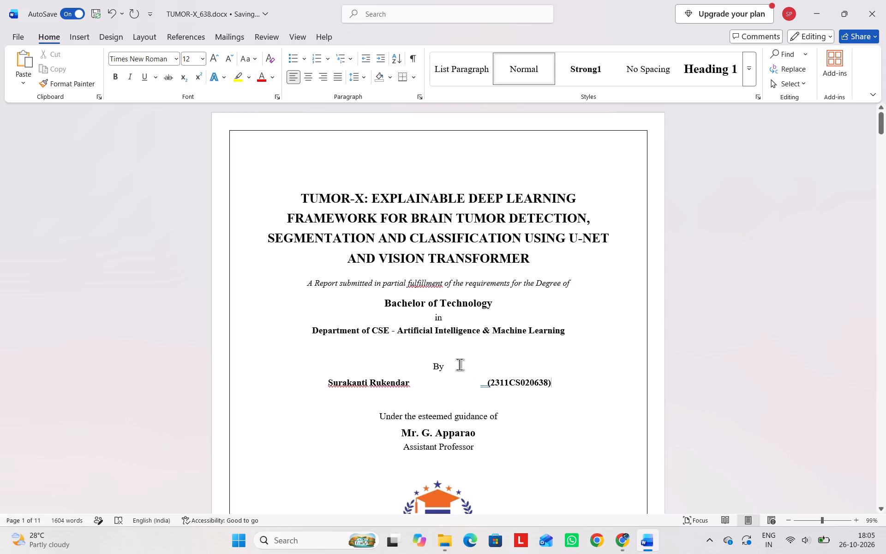
# Insert a blank line after By, above the remaining student's entry on the title page.
pyautogui.click(458, 363)
pyautogui.press('Return')
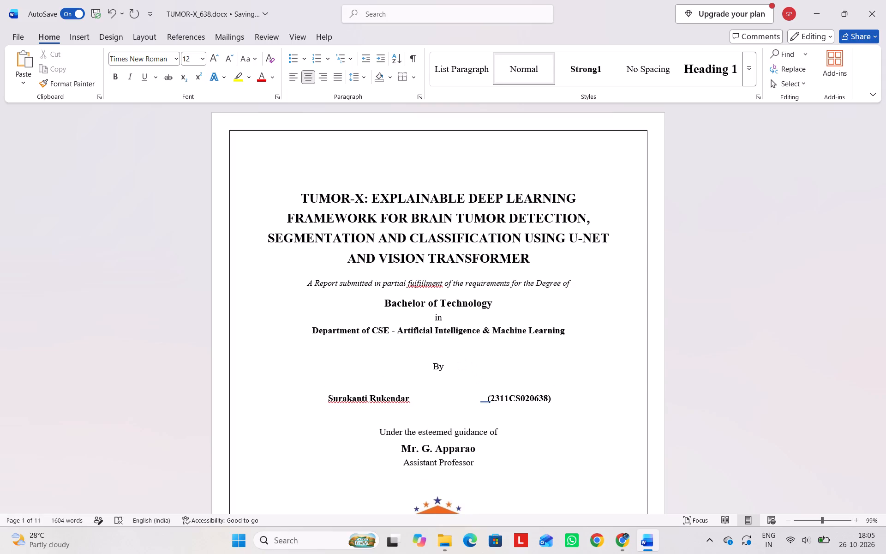
# In the certificate paragraph, delete the first and third students' names and roll numbers, including the joining word "and".
pyautogui.scroll(-3, 461, 352)
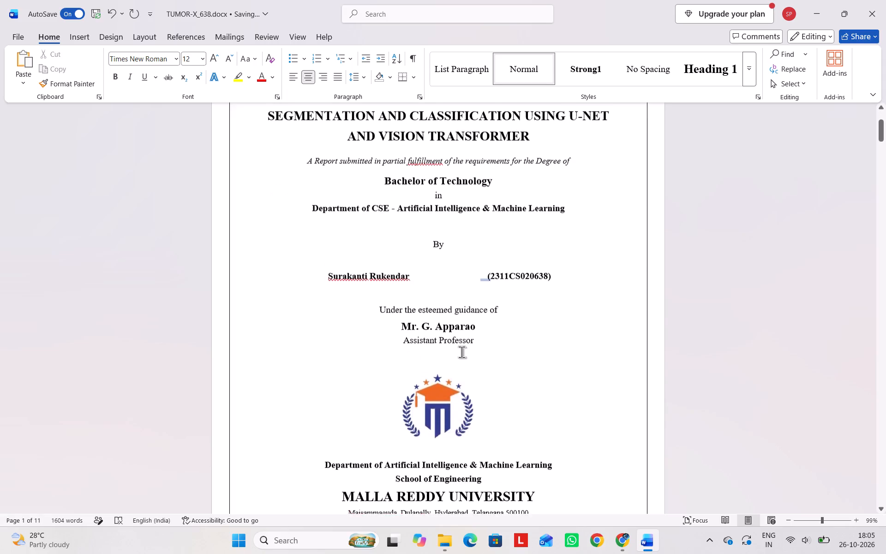
pyautogui.scroll(-2, 461, 352)
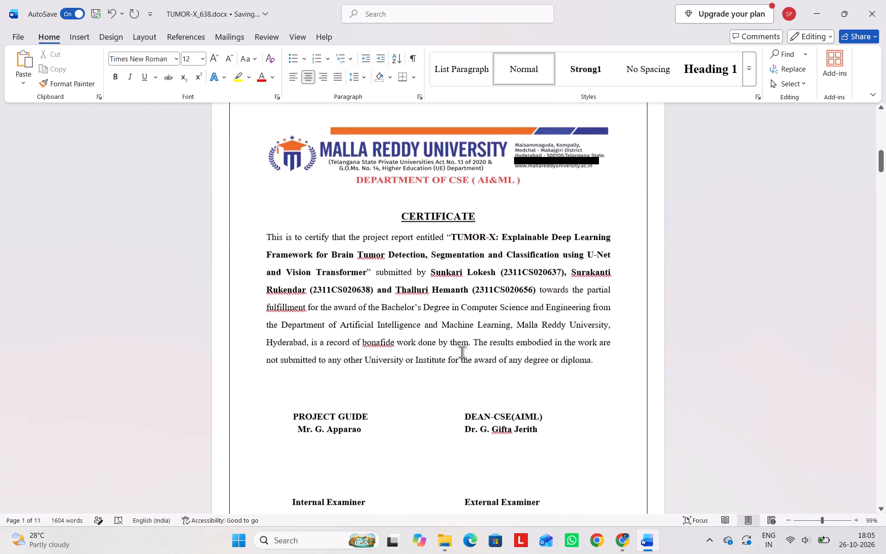
pyautogui.scroll(-1, 461, 352)
pyautogui.moveTo(431, 273); pyautogui.dragTo(568, 277)
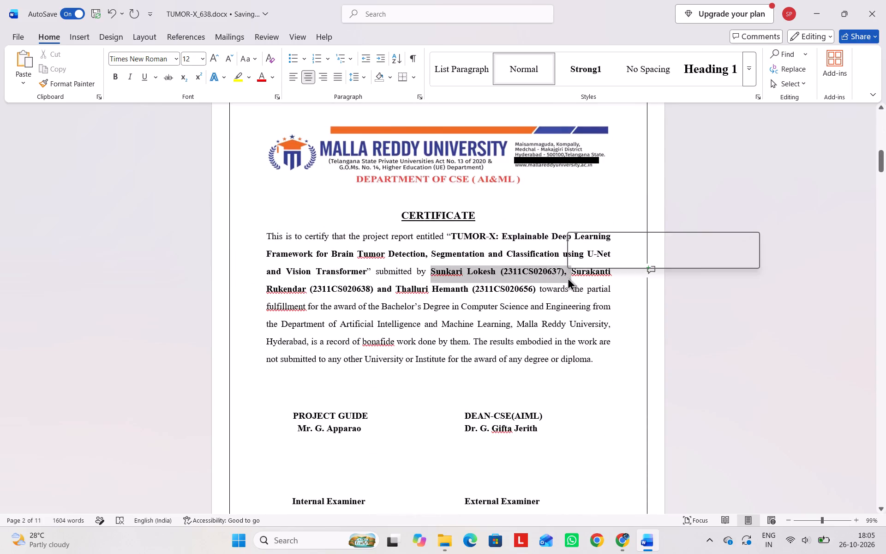
pyautogui.press('BackSpace')
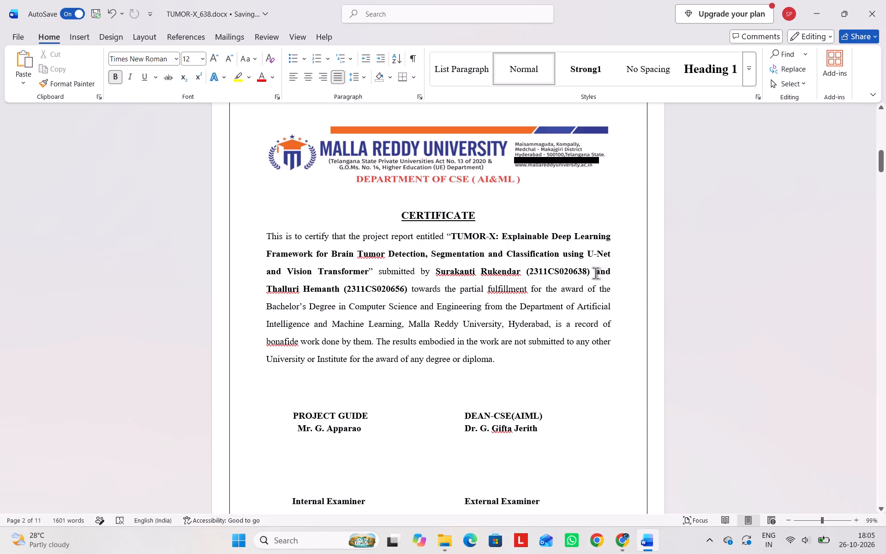
pyautogui.moveTo(595, 273); pyautogui.dragTo(563, 301)
pyautogui.moveTo(563, 301); pyautogui.dragTo(419, 293)
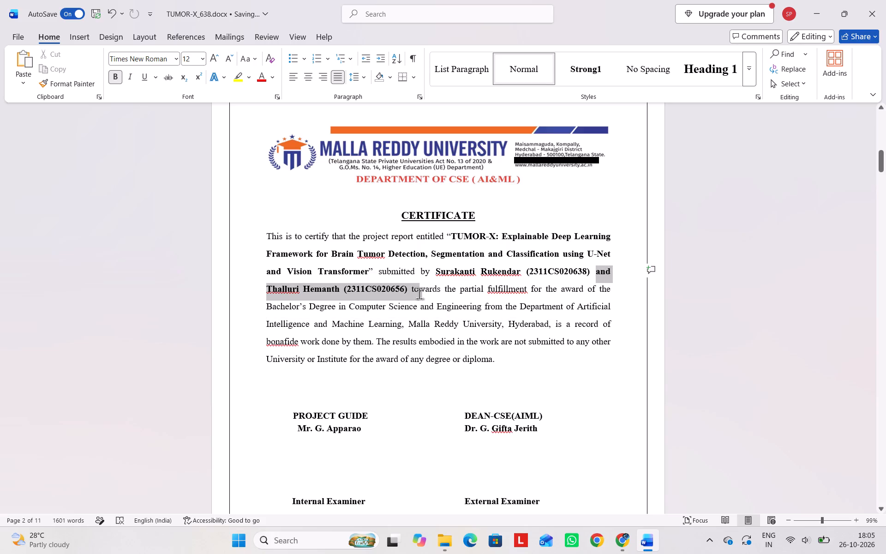
pyautogui.moveTo(419, 293); pyautogui.dragTo(409, 293)
pyautogui.press('BackSpace')
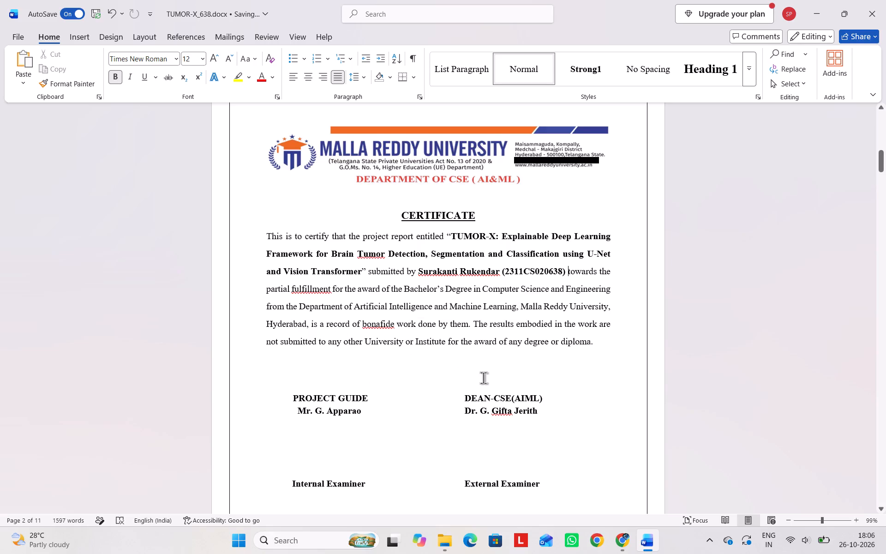
# In the certificate's signature block, replace DEAN with HEAD OF THE DEPARTMENT before -CSE(AIML).
pyautogui.scroll(-3, 483, 378)
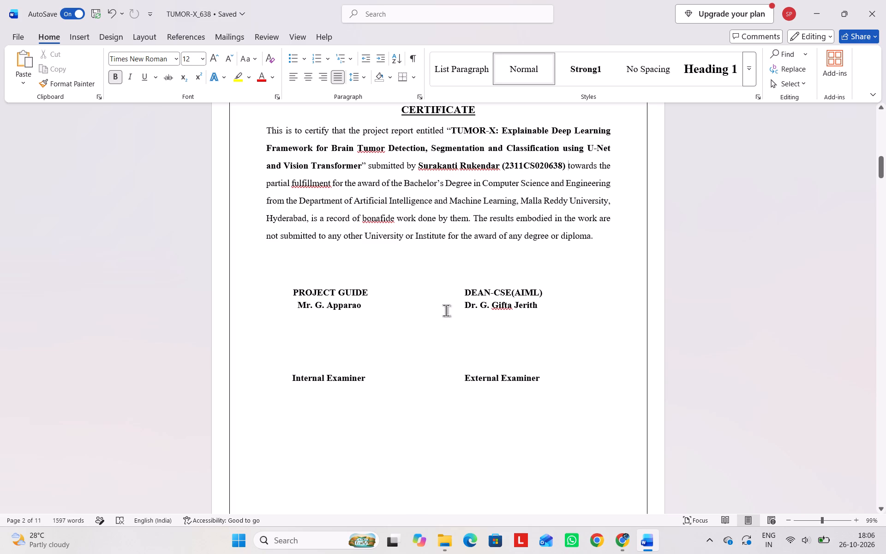
pyautogui.click(467, 290)
pyautogui.press('Right')
pyautogui.press('Right')
pyautogui.press('Right')
pyautogui.press('Right')
pyautogui.press('BackSpace')
pyautogui.press('BackSpace')
pyautogui.press('BackSpace')
pyautogui.press('BackSpace')
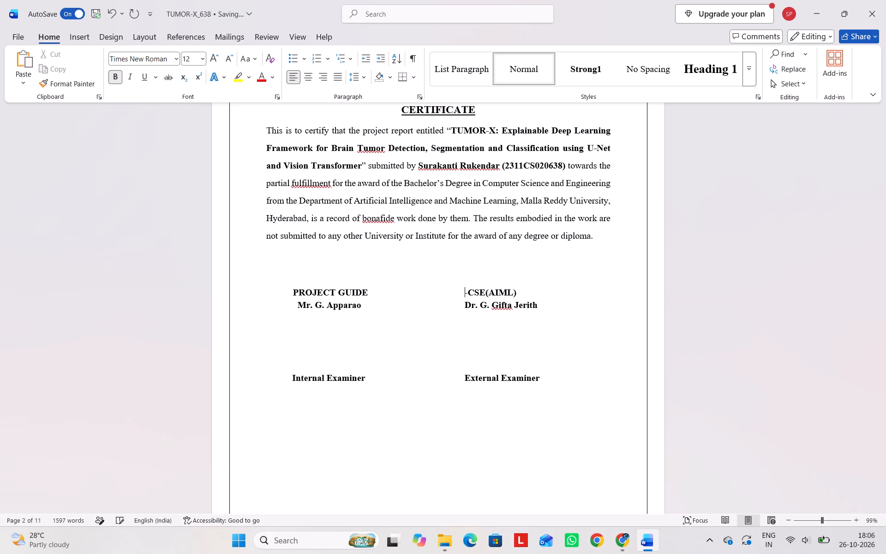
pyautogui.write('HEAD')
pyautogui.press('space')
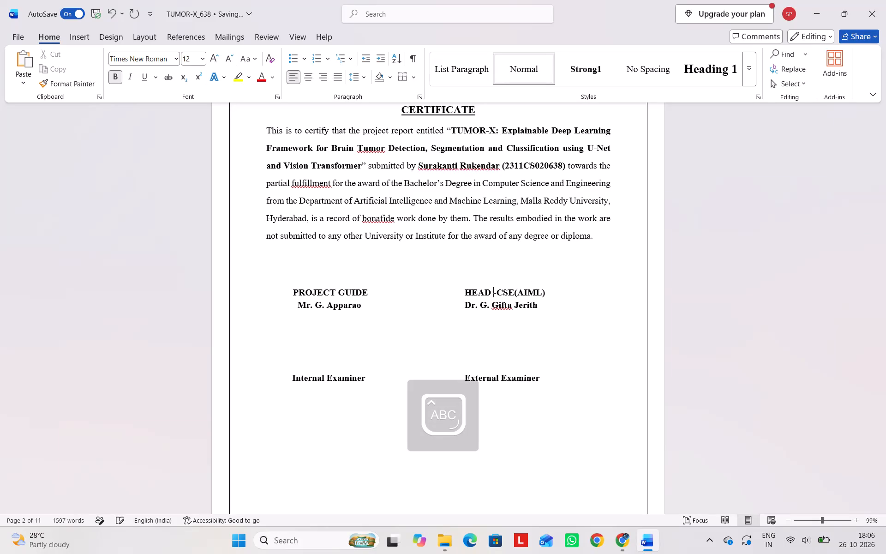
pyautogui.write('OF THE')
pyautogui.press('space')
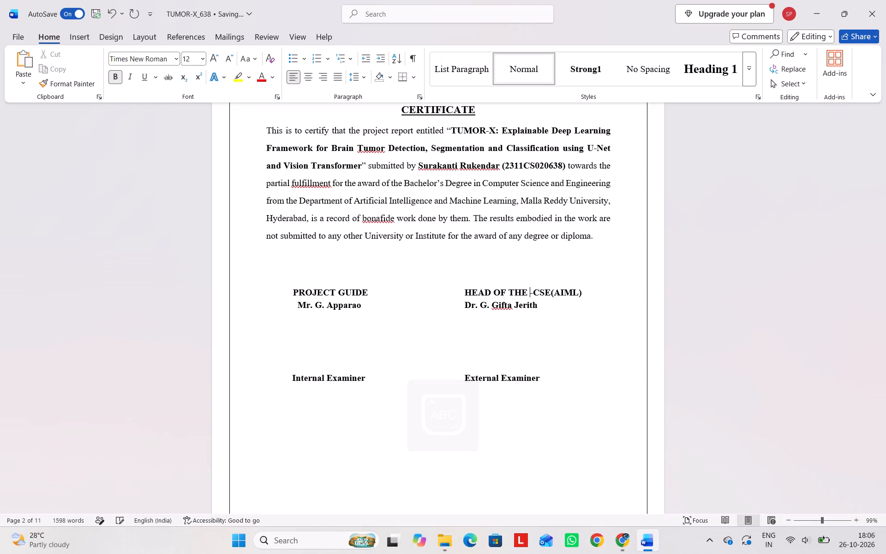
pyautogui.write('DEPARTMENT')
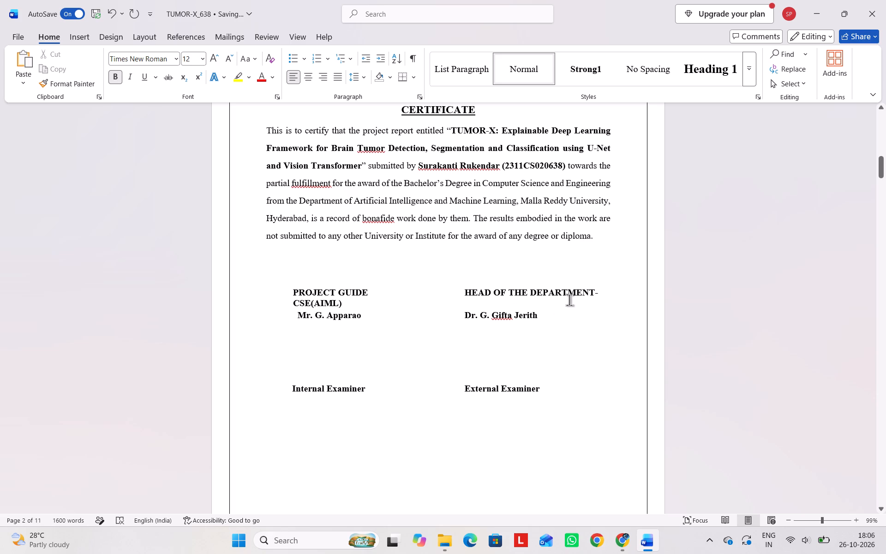
# In the certificate's signature block, replace the hyphen after HEAD OF THE DEPARTMENT with a space.
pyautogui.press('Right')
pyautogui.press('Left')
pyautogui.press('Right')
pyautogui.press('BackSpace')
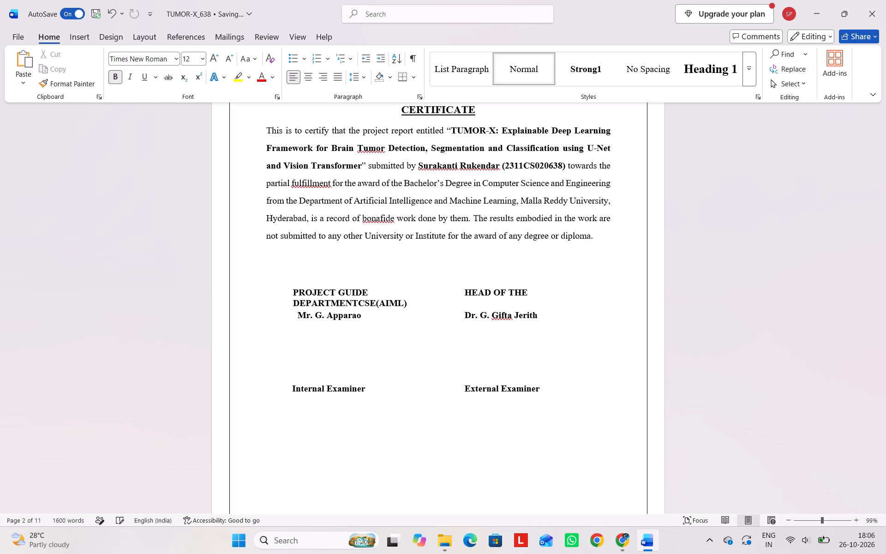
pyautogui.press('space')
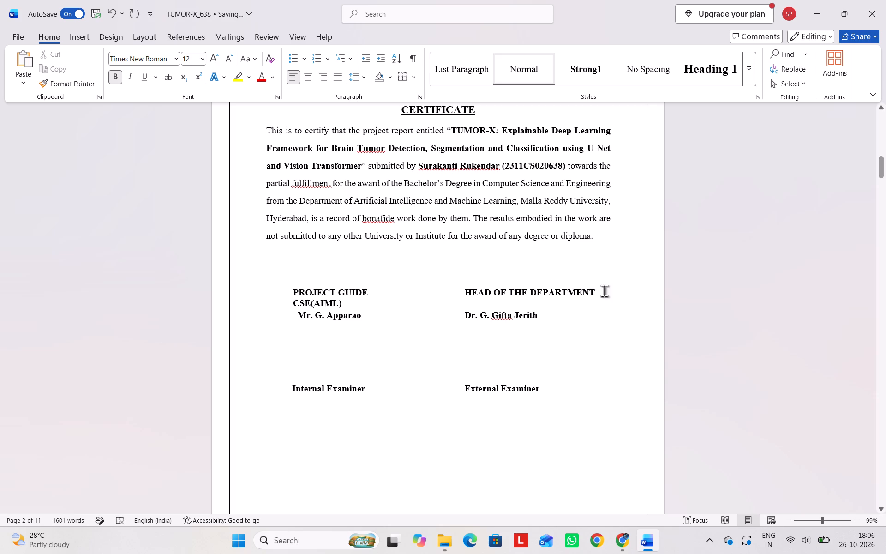
# Cut CSE(AIML) from the line beneath PROJECT GUIDE in the certificate's signature block.
pyautogui.click(365, 298)
pyautogui.hotkey('shift', 'Left')
pyautogui.hotkey('shift', 'Left')
pyautogui.hotkey('shift', 'Left')
pyautogui.hotkey('shift', 'Left')
pyautogui.hotkey('shift', 'Left')
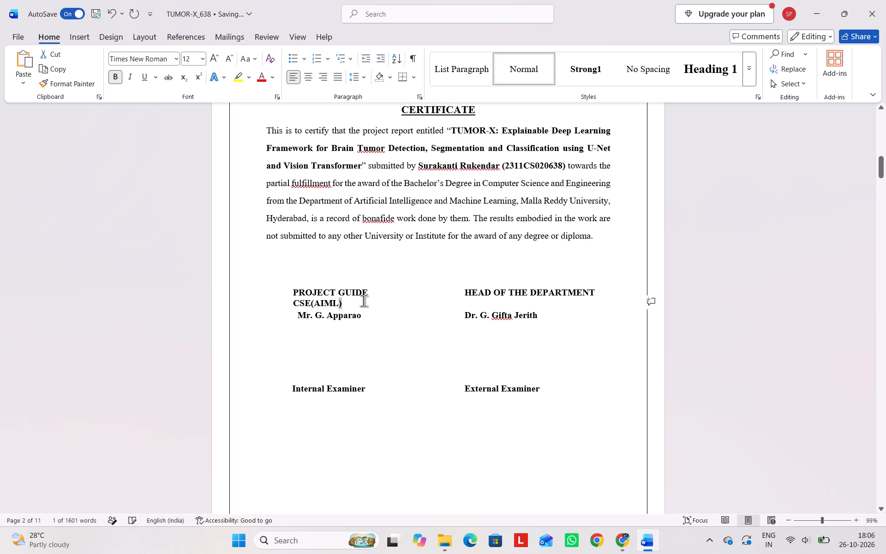
pyautogui.hotkey('shift', 'Left')
pyautogui.hotkey('shift', 'Left')
pyautogui.hotkey('shift', 'Left')
pyautogui.hotkey('shift', 'Left')
pyautogui.hotkey('ctrl', 'x')
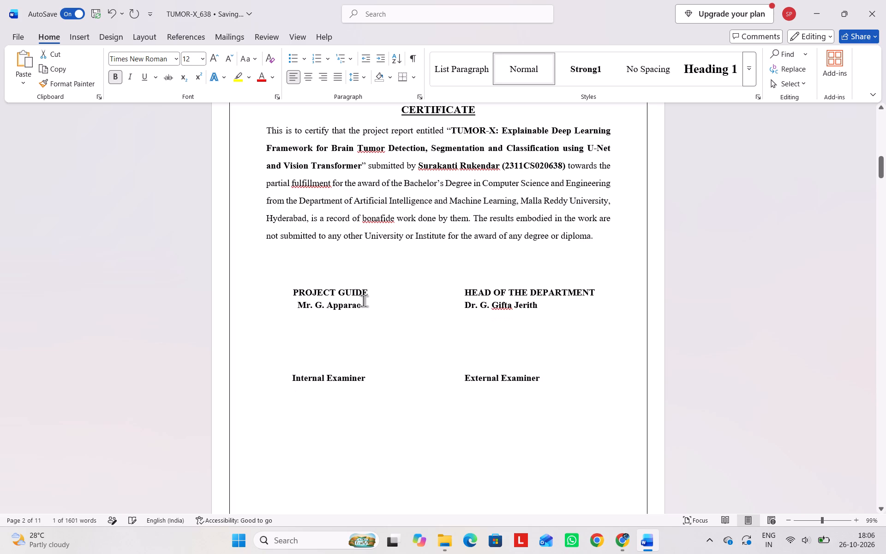
# Indent the department head's name with eleven spaces so it sits centred beneath HEAD OF THE DEPARTMENT.
pyautogui.click(464, 306)
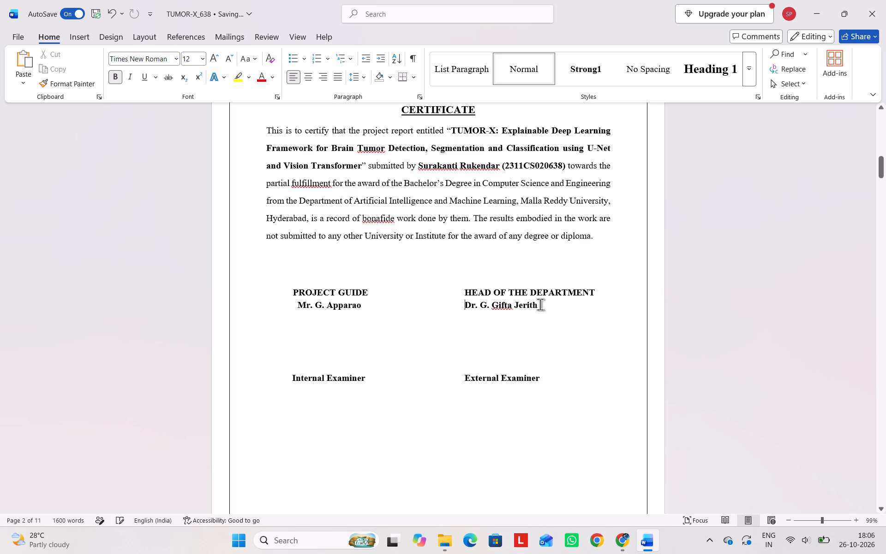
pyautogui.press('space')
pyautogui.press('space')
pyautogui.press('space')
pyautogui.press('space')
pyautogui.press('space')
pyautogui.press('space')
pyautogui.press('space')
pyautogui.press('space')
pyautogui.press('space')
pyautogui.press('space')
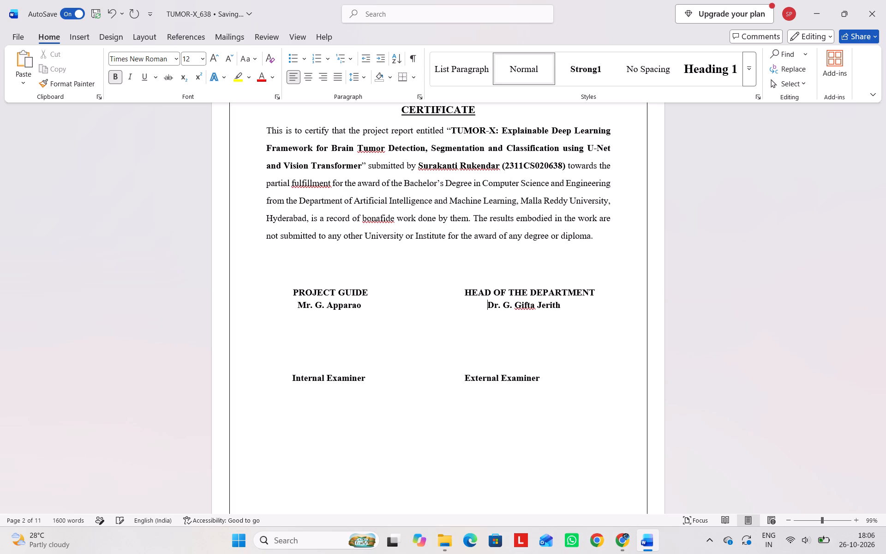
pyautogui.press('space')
# Paste CSE(AIML) on a new line below the department head's name, spacing it so it is centred under the name.
pyautogui.click(592, 306)
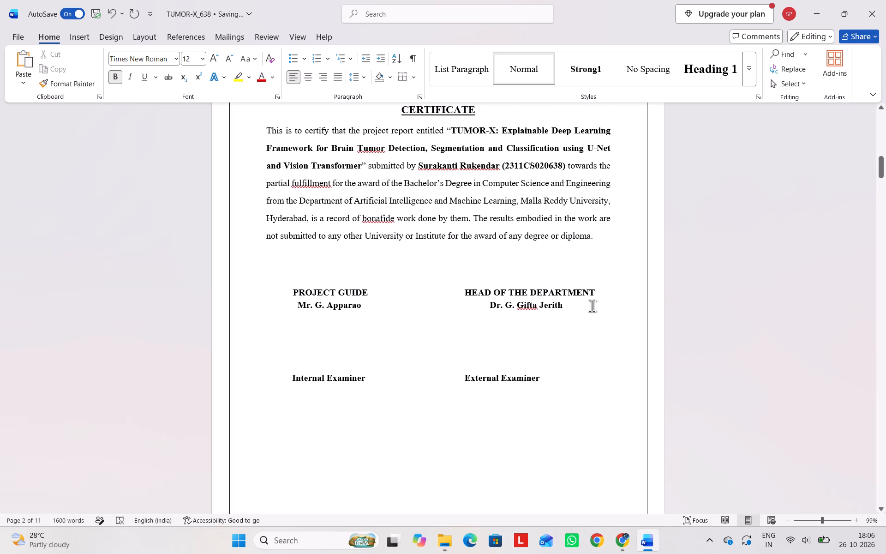
pyautogui.press('Return')
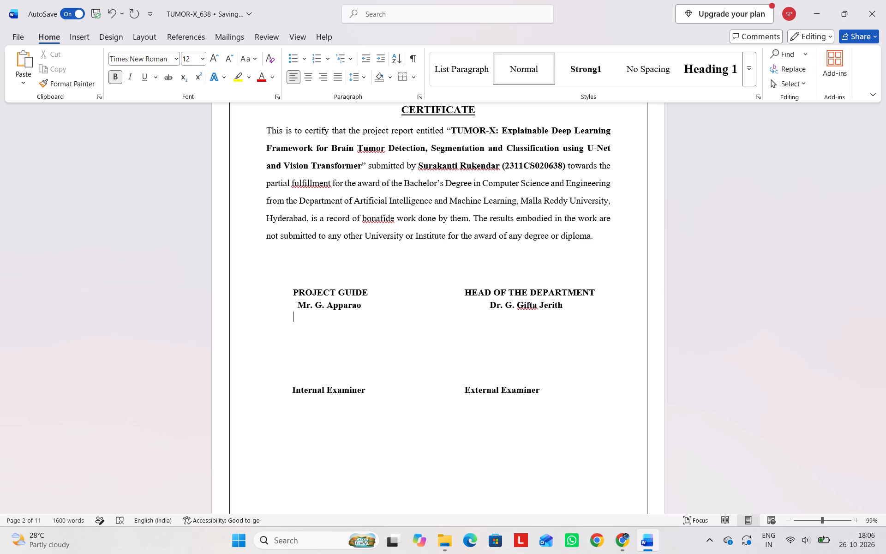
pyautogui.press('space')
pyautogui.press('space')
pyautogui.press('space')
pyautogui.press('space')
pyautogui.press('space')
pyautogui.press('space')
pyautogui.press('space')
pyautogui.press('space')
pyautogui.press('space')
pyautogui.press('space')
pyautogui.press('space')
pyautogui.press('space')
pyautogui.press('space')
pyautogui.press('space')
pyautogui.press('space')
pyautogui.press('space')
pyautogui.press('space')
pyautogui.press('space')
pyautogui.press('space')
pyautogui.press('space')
pyautogui.hotkey('ctrl', 'v')
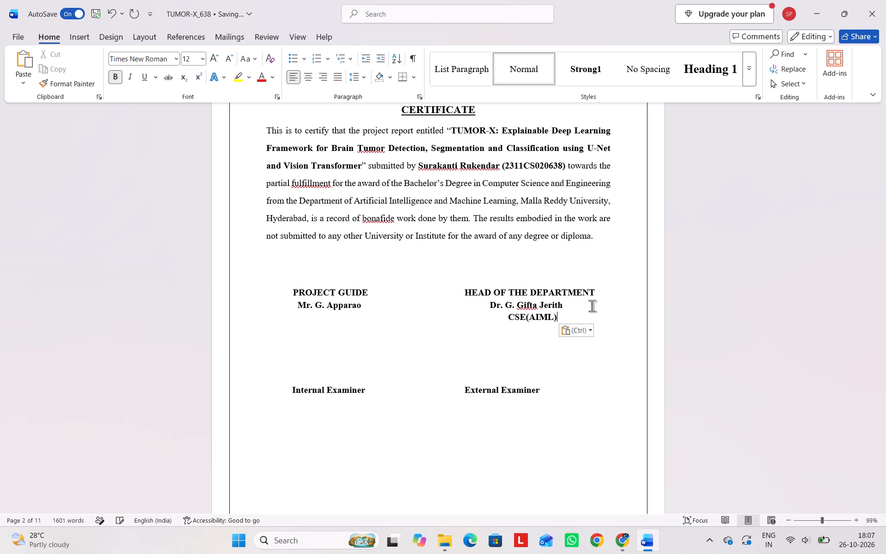
pyautogui.click(505, 316)
pyautogui.press('Right')
pyautogui.press('BackSpace')
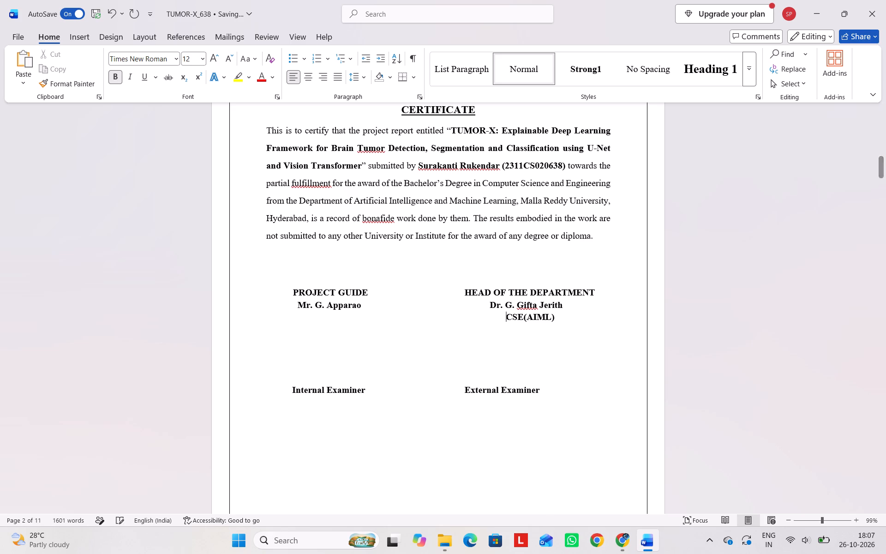
pyautogui.press('BackSpace')
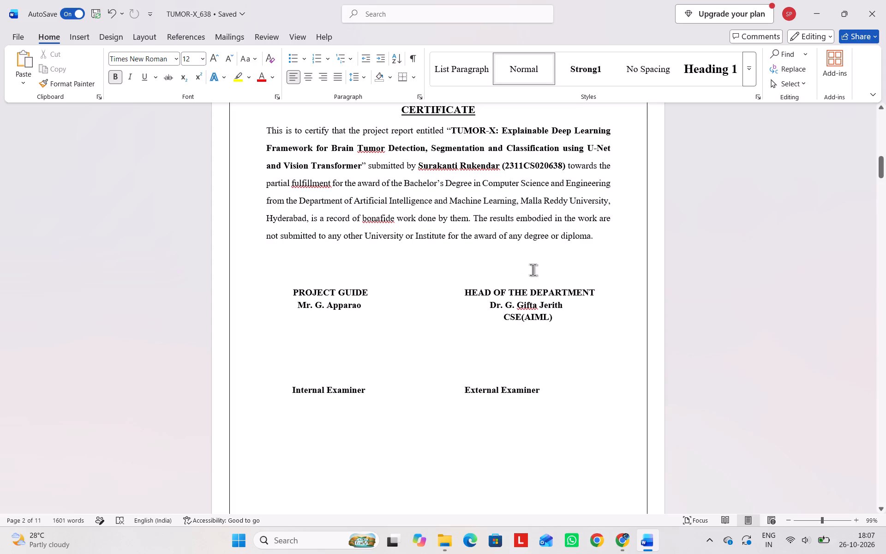
# Review the edited title page and certificate page.
pyautogui.scroll(8, 549, 257)
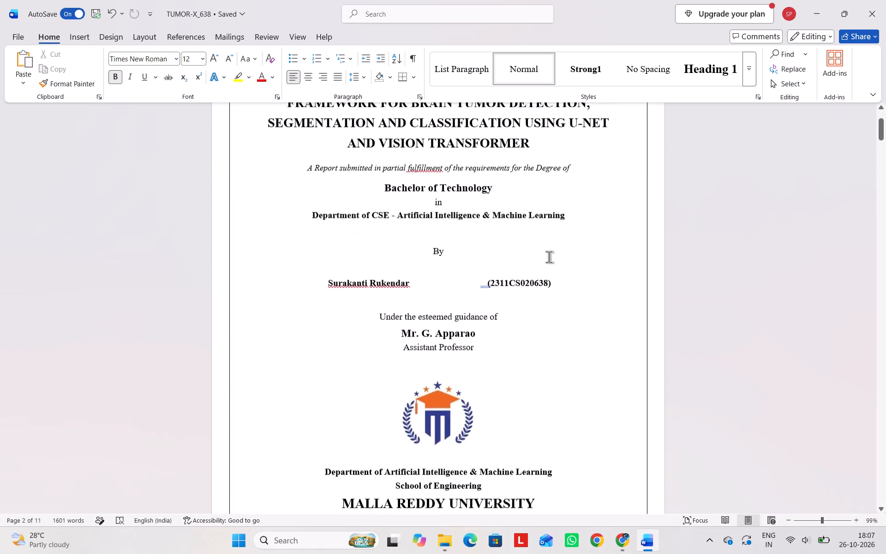
pyautogui.scroll(1, 549, 257)
pyautogui.scroll(-6, 549, 257)
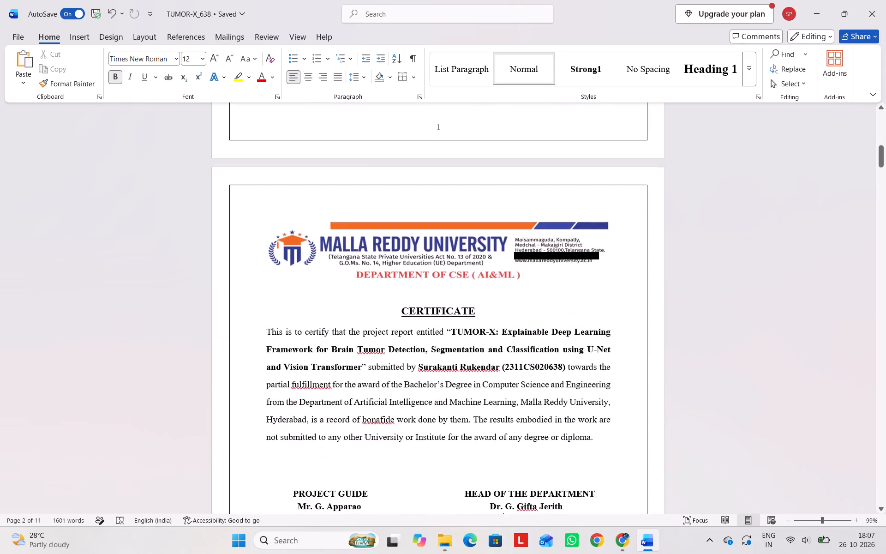
pyautogui.scroll(-4, 549, 257)
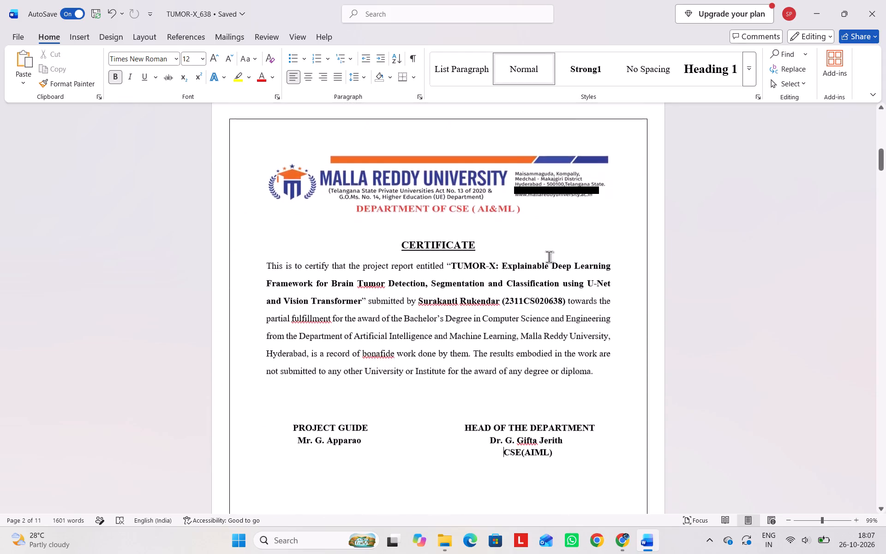
# On the declaration page, delete the first student's line with name, roll number and signature label.
pyautogui.scroll(-7, 549, 257)
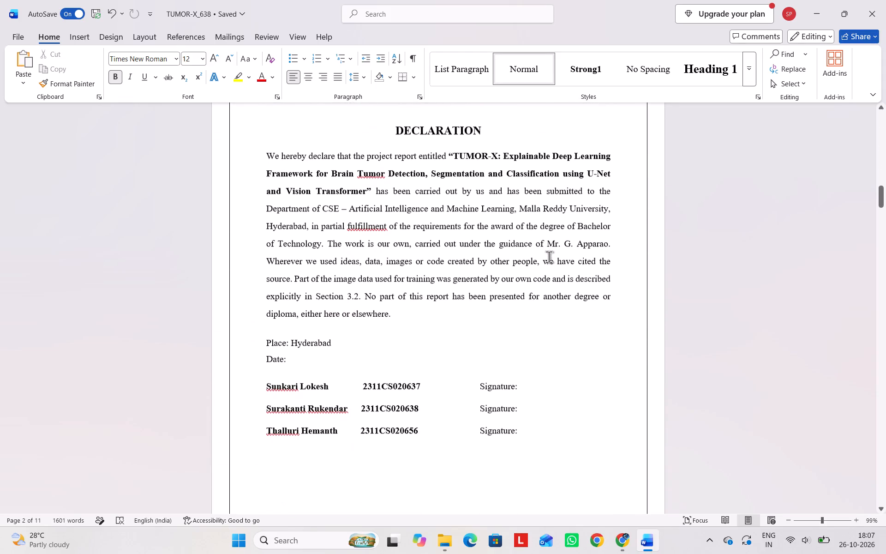
pyautogui.scroll(-1, 549, 257)
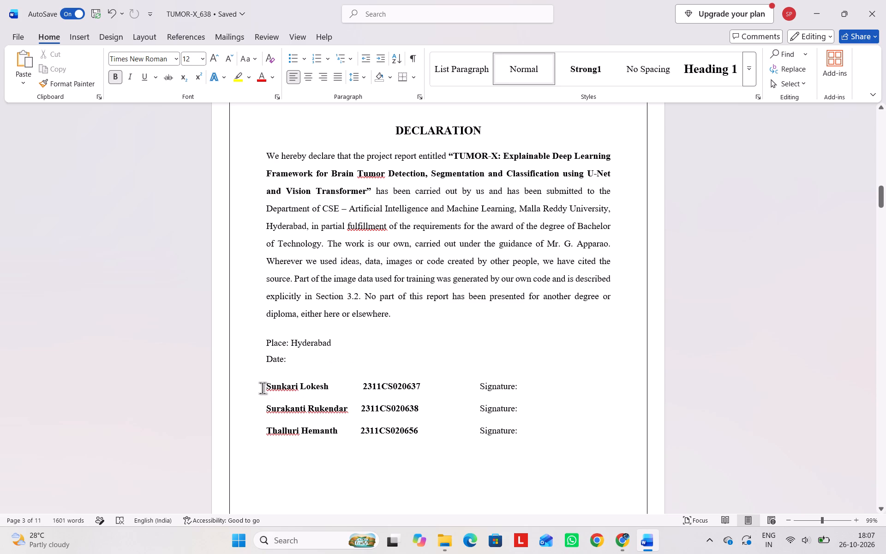
pyautogui.moveTo(262, 388); pyautogui.dragTo(502, 394)
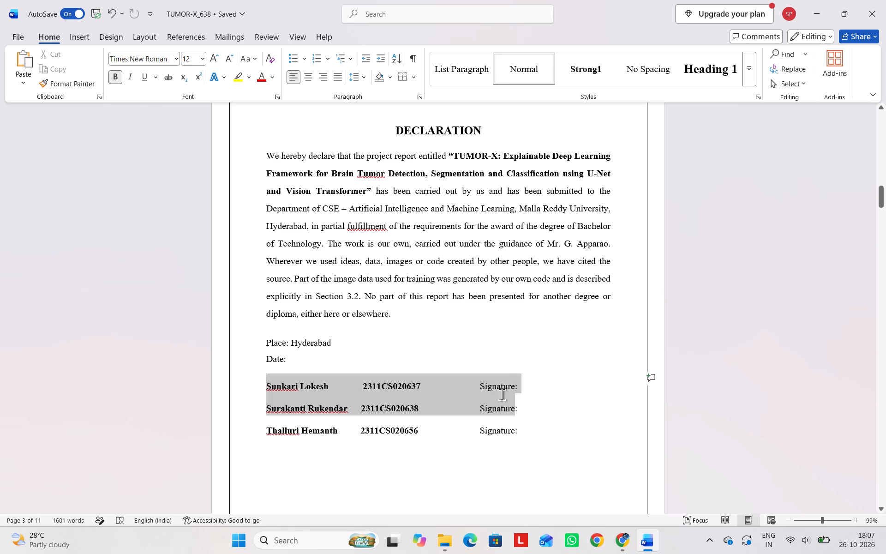
pyautogui.moveTo(502, 394); pyautogui.dragTo(521, 388)
pyautogui.press('BackSpace')
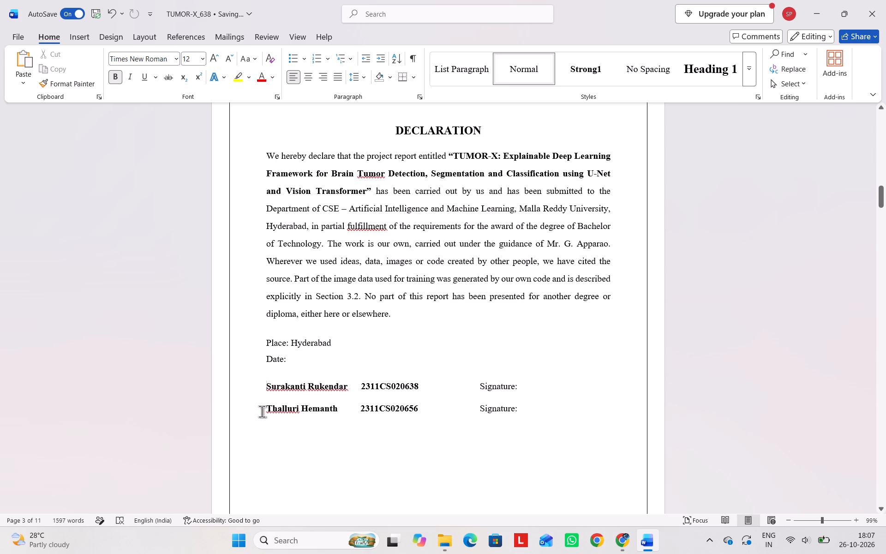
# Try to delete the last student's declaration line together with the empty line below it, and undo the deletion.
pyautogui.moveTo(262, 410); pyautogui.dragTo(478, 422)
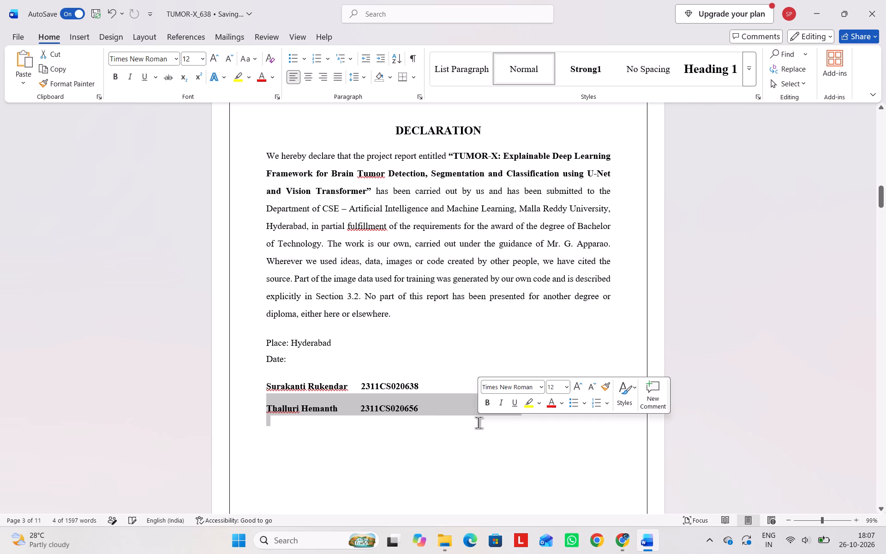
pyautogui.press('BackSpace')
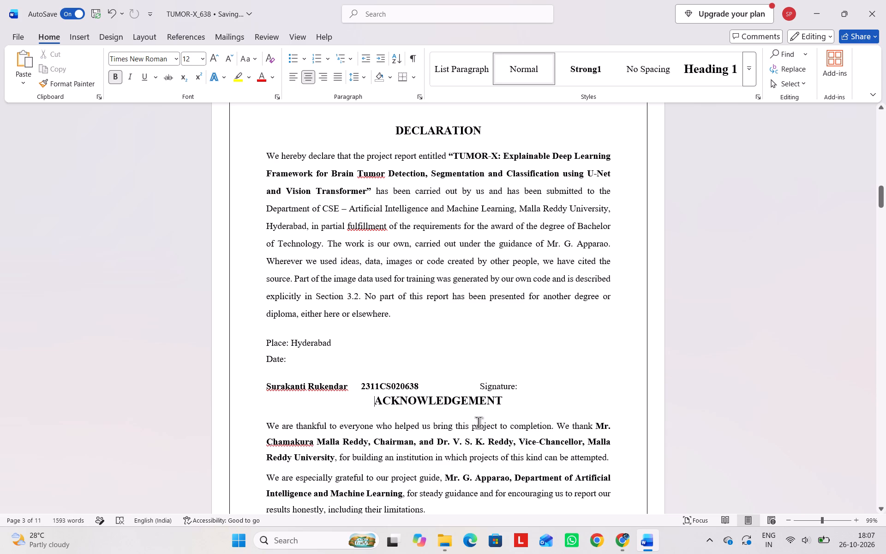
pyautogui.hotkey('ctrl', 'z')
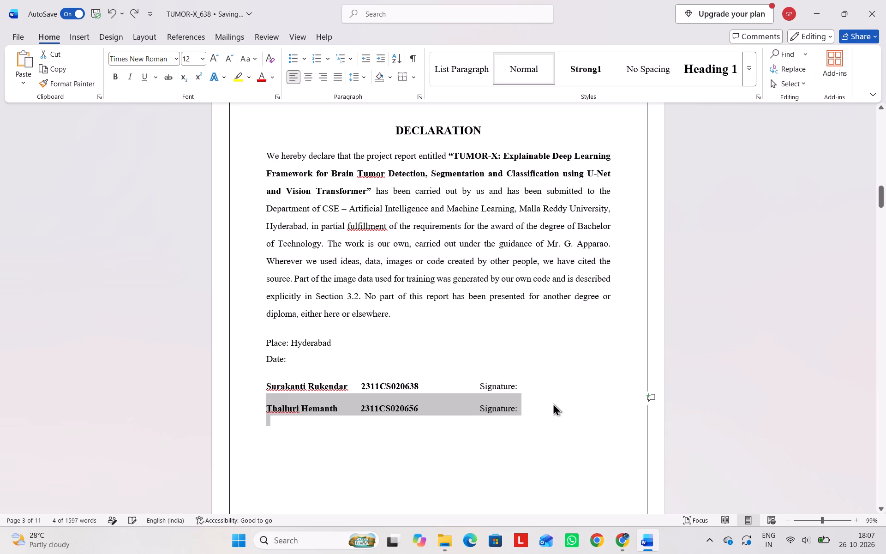
# Erase only the text of the last student's declaration line: the signature label, roll number and name.
pyautogui.click(553, 403)
pyautogui.press('BackSpace')
pyautogui.press('BackSpace')
pyautogui.press('BackSpace')
pyautogui.press('BackSpace')
pyautogui.press('BackSpace')
pyautogui.press('BackSpace')
pyautogui.press('BackSpace')
pyautogui.press('BackSpace')
pyautogui.press('BackSpace')
pyautogui.press('BackSpace')
pyautogui.press('BackSpace')
pyautogui.press('BackSpace')
pyautogui.press('BackSpace')
pyautogui.press('BackSpace')
pyautogui.press('BackSpace')
pyautogui.press('BackSpace')
pyautogui.press('BackSpace')
pyautogui.press('BackSpace')
pyautogui.press('BackSpace')
pyautogui.press('BackSpace')
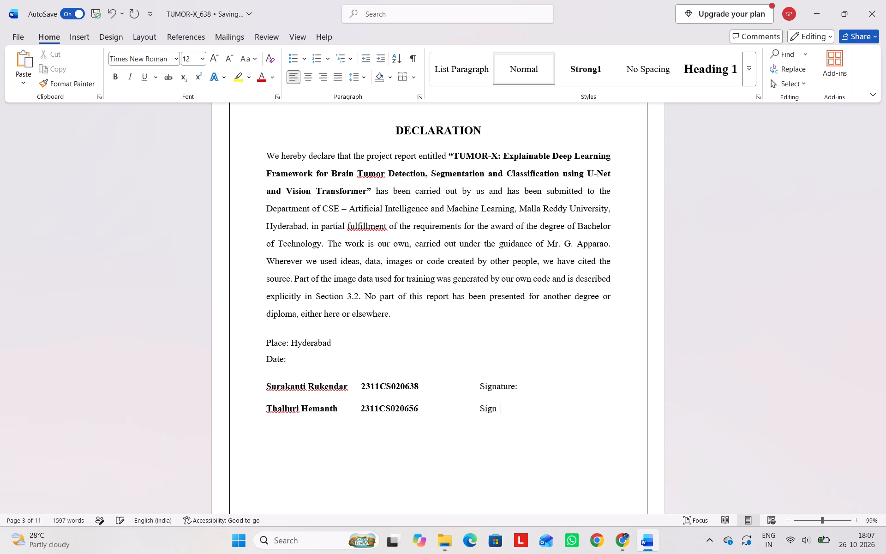
pyautogui.press('BackSpace')
pyautogui.press('BackSpace')
pyautogui.press('BackSpace')
pyautogui.press('BackSpace')
pyautogui.press('BackSpace')
pyautogui.press('BackSpace')
pyautogui.press('BackSpace')
pyautogui.press('BackSpace')
pyautogui.press('BackSpace')
pyautogui.press('BackSpace')
pyautogui.press('BackSpace')
pyautogui.press('BackSpace')
pyautogui.press('BackSpace')
pyautogui.press('BackSpace')
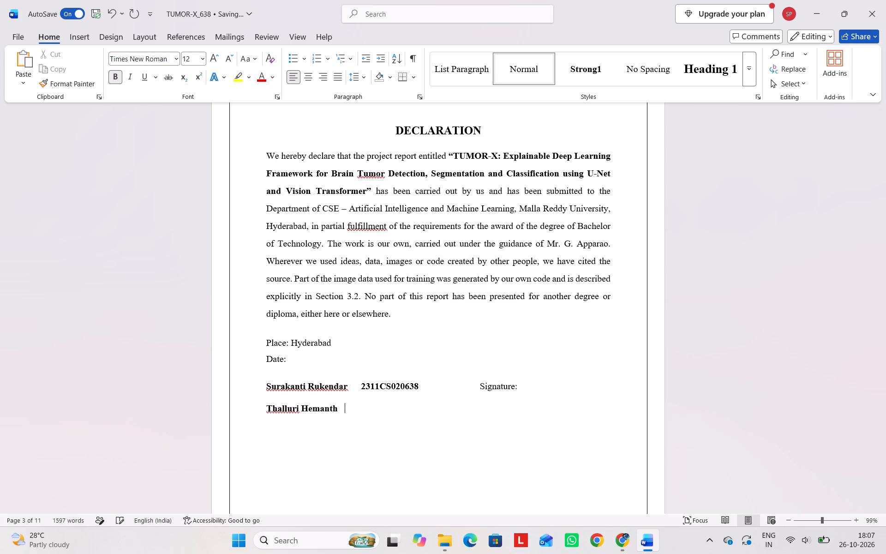
pyautogui.press('BackSpace')
pyautogui.press('BackSpace')
pyautogui.press('BackSpace')
pyautogui.press('BackSpace')
pyautogui.press('BackSpace')
pyautogui.press('BackSpace')
pyautogui.press('BackSpace')
pyautogui.press('BackSpace')
pyautogui.press('BackSpace')
pyautogui.press('BackSpace')
pyautogui.press('BackSpace')
pyautogui.press('BackSpace')
pyautogui.press('BackSpace')
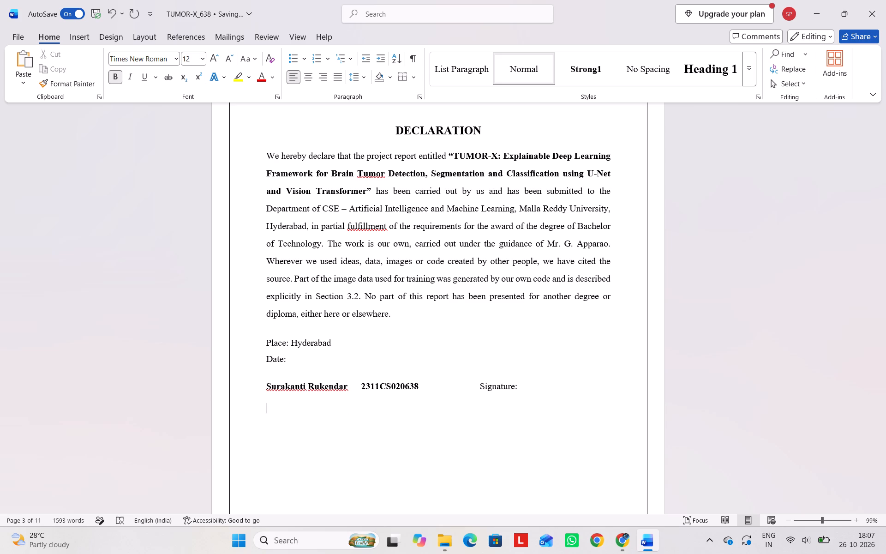
# In the acknowledgement's paragraph thanking the department head, replace the title Dean with HOD before CSE (AIML).
pyautogui.scroll(-4, 512, 417)
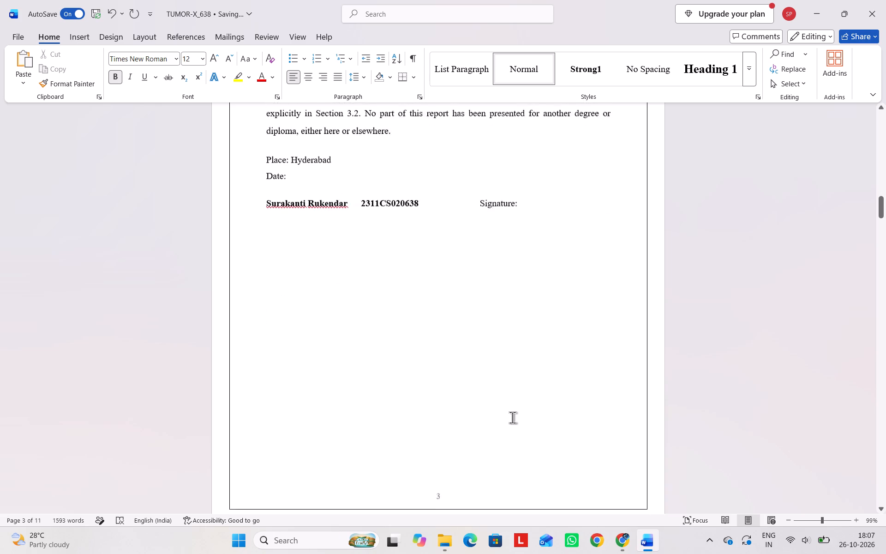
pyautogui.scroll(-4, 512, 417)
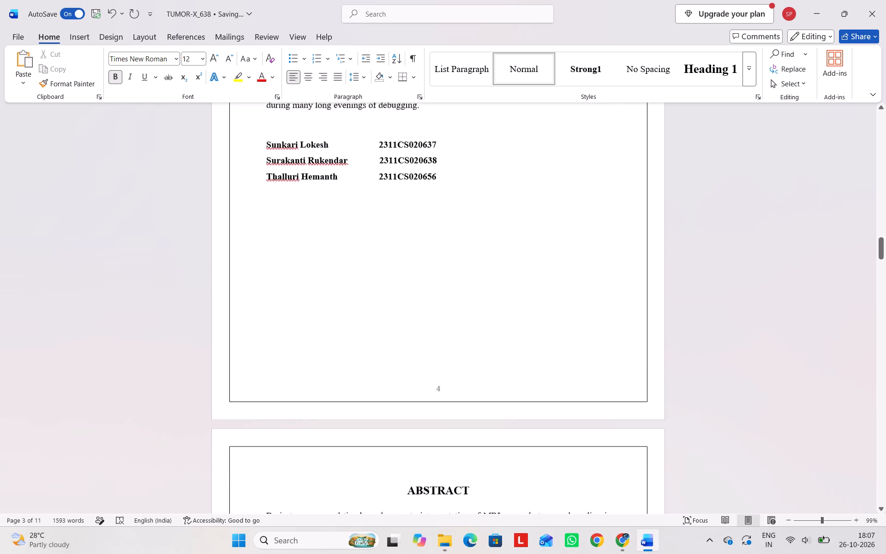
pyautogui.scroll(-1, 512, 417)
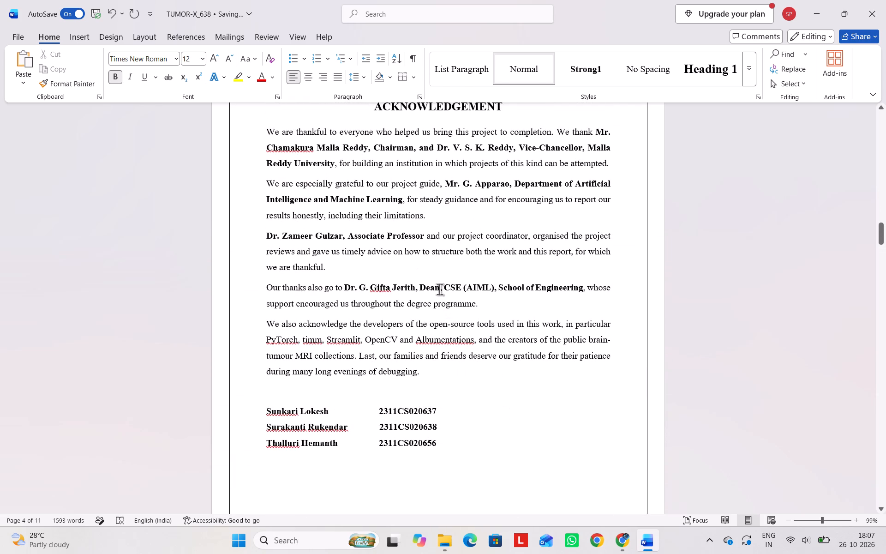
pyautogui.click(439, 288)
pyautogui.press('BackSpace')
pyautogui.press('BackSpace')
pyautogui.press('BackSpace')
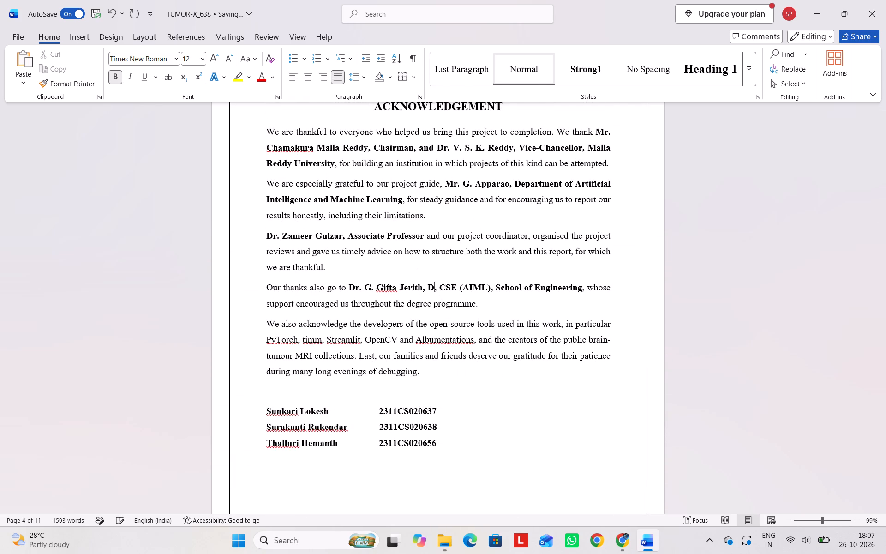
pyautogui.press('BackSpace')
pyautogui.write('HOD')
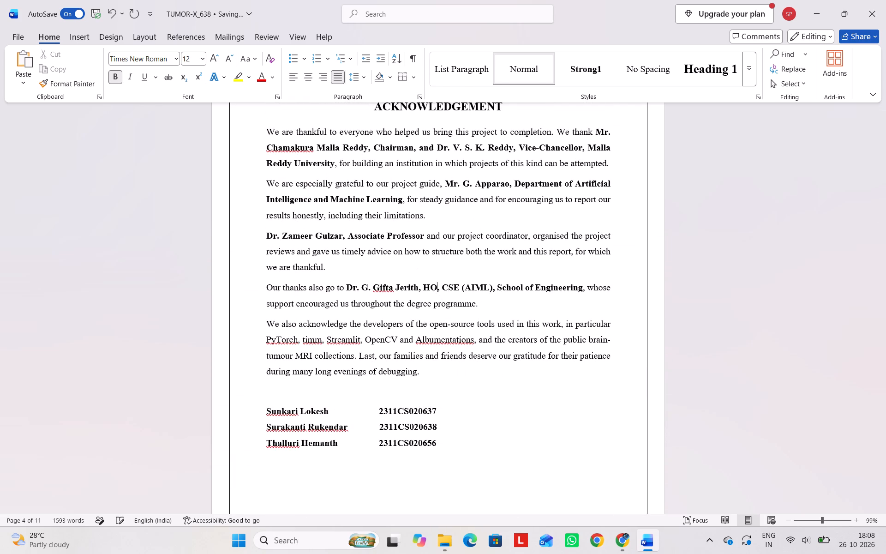
# In the acknowledgement's third paragraph, replace "and our" before "project coordinator" with "my".
pyautogui.click(443, 237)
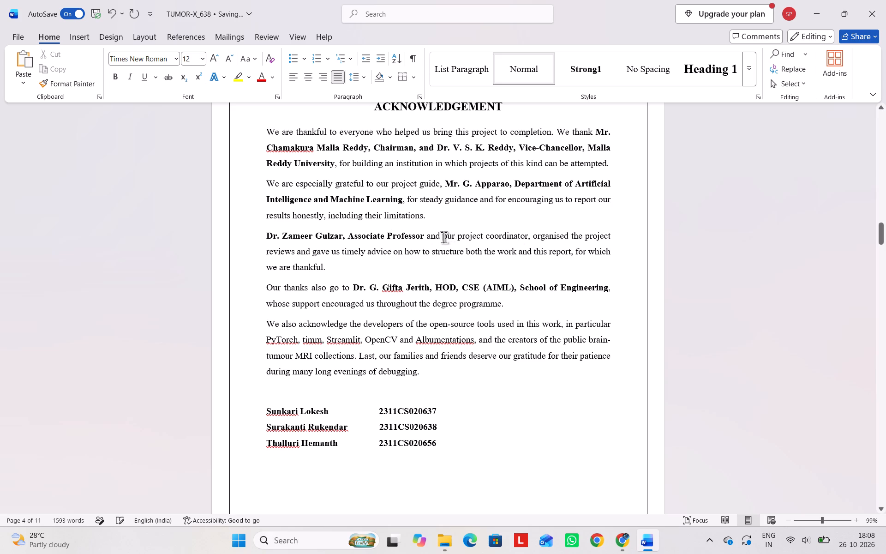
pyautogui.press('BackSpace')
pyautogui.press('BackSpace')
pyautogui.press('BackSpace')
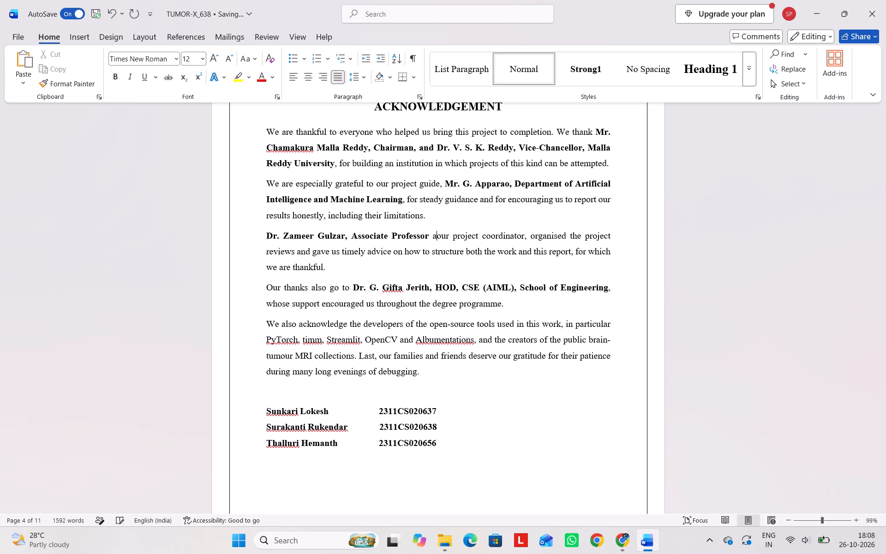
pyautogui.press('BackSpace')
pyautogui.press('Right')
pyautogui.press('Right')
pyautogui.press('Right')
pyautogui.press('BackSpace')
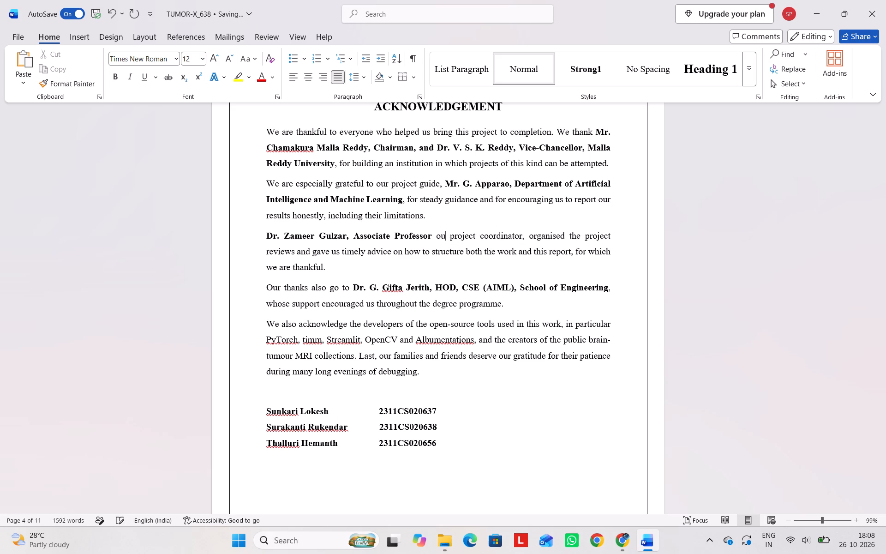
pyautogui.press('BackSpace')
pyautogui.press('BackSpace')
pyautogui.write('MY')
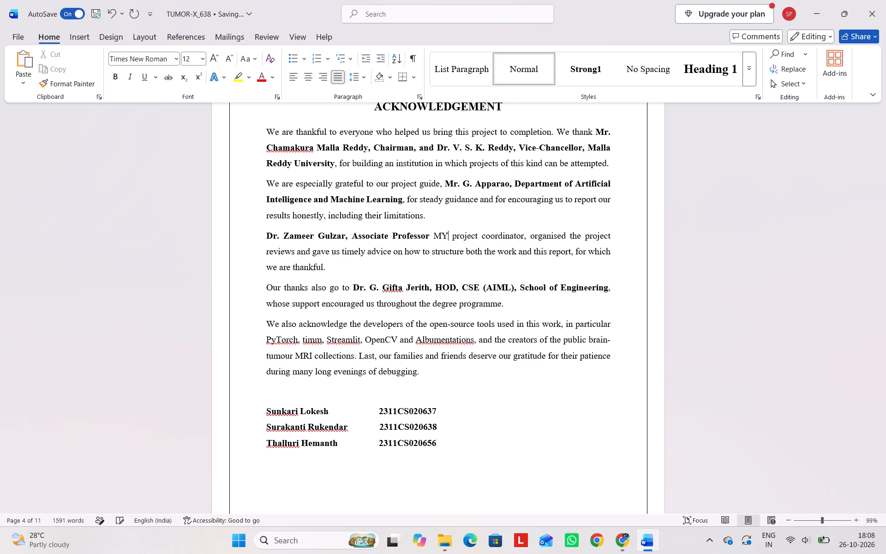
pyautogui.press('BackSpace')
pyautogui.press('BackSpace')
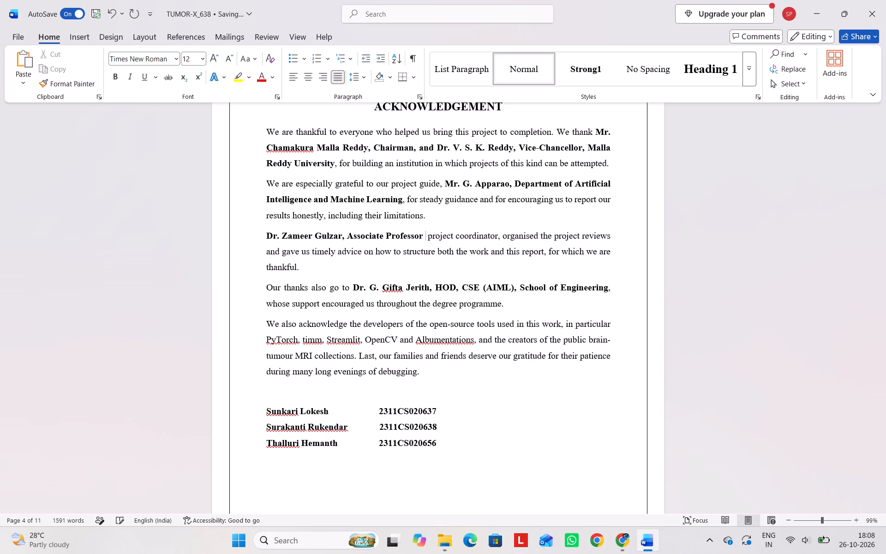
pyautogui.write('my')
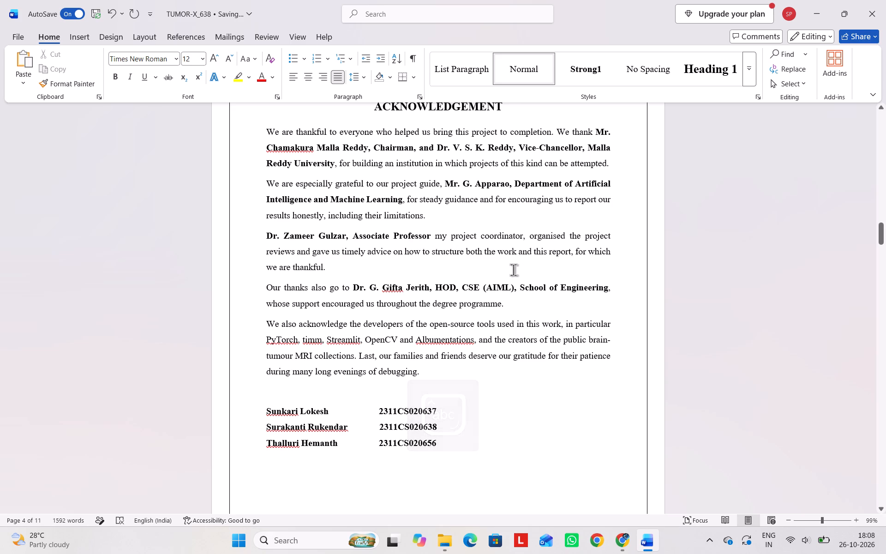
# Change the opening "We are" of the acknowledgement's first paragraph to "I am".
pyautogui.scroll(2, 491, 268)
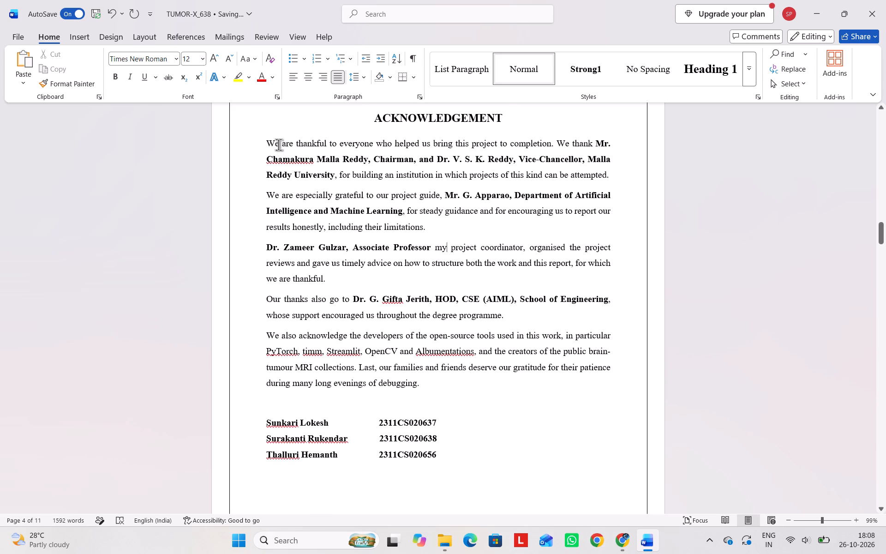
pyautogui.click(278, 145)
pyautogui.press('Right')
pyautogui.press('Right')
pyautogui.press('Right')
pyautogui.press('Right')
pyautogui.press('BackSpace')
pyautogui.press('BackSpace')
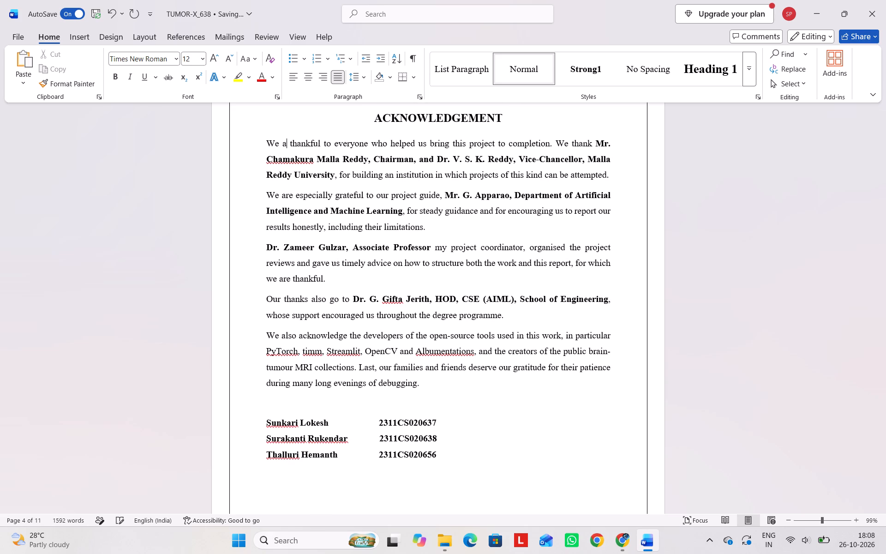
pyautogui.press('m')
pyautogui.press('Left')
pyautogui.press('Left')
pyautogui.press('Left')
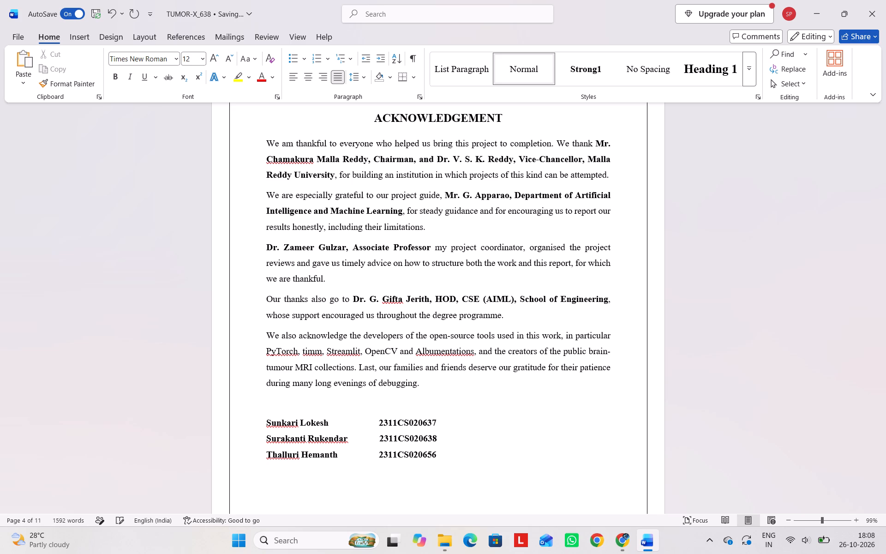
pyautogui.press('BackSpace')
pyautogui.press('BackSpace')
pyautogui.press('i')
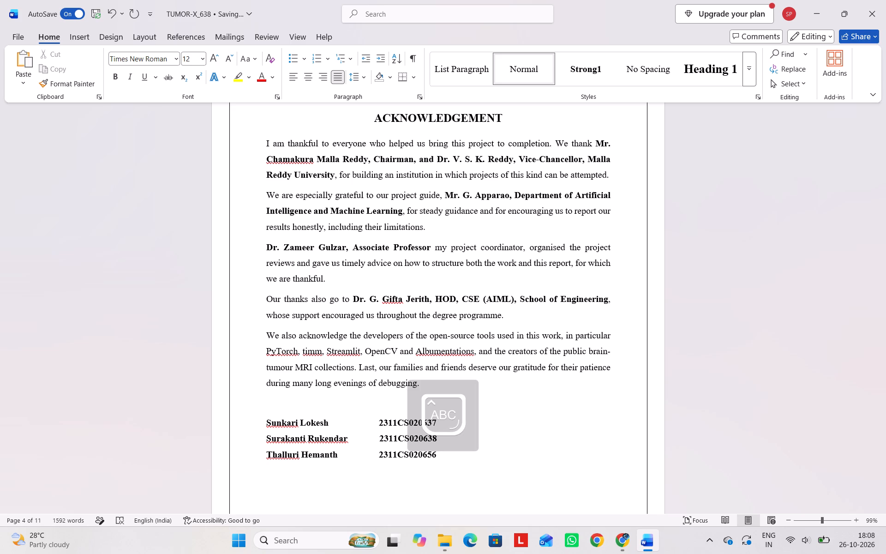
# Change "We are" to "I am" at the start of the acknowledgement's paragraph thanking the project guide.
pyautogui.press('Down')
pyautogui.press('Down')
pyautogui.press('Down')
pyautogui.press('Right')
pyautogui.press('Right')
pyautogui.press('BackSpace')
pyautogui.press('BackSpace')
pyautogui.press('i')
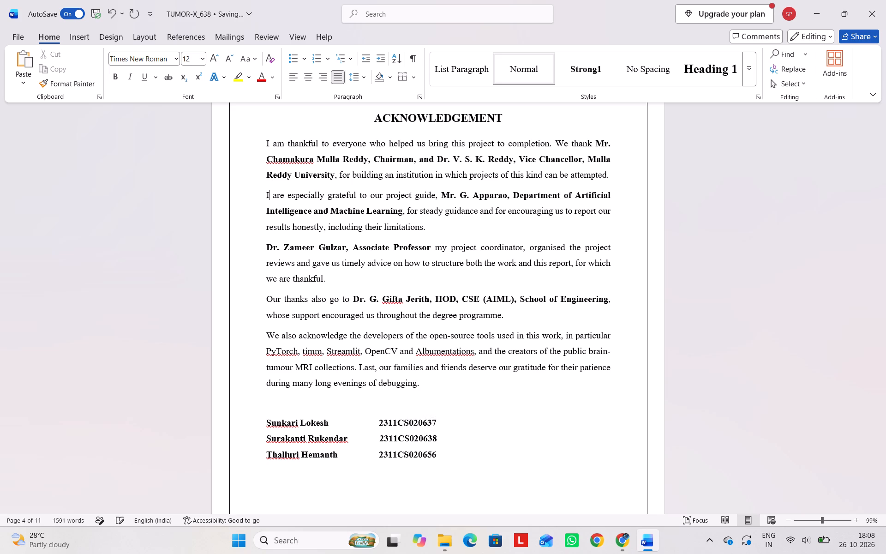
pyautogui.press('Right')
pyautogui.press('Right')
pyautogui.press('Right')
pyautogui.press('Right')
pyautogui.press('BackSpace')
pyautogui.press('BackSpace')
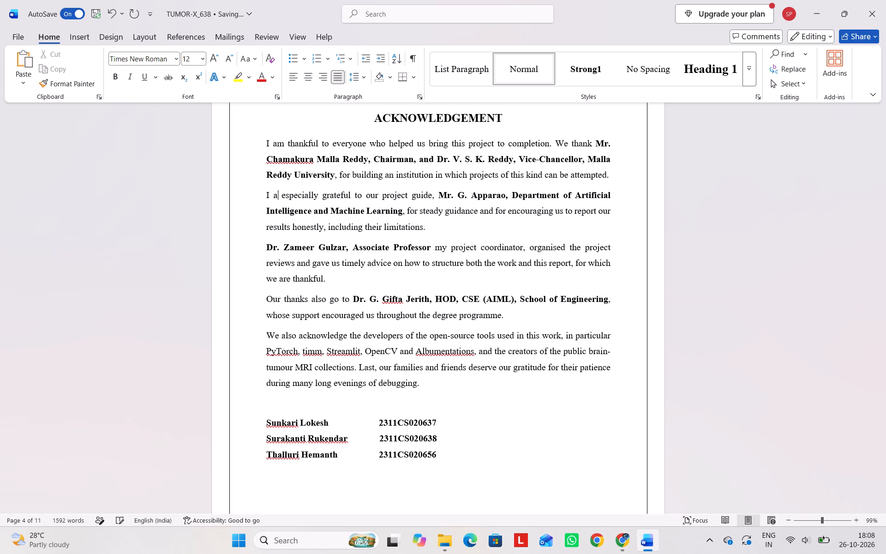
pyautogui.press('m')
pyautogui.press('BackSpace')
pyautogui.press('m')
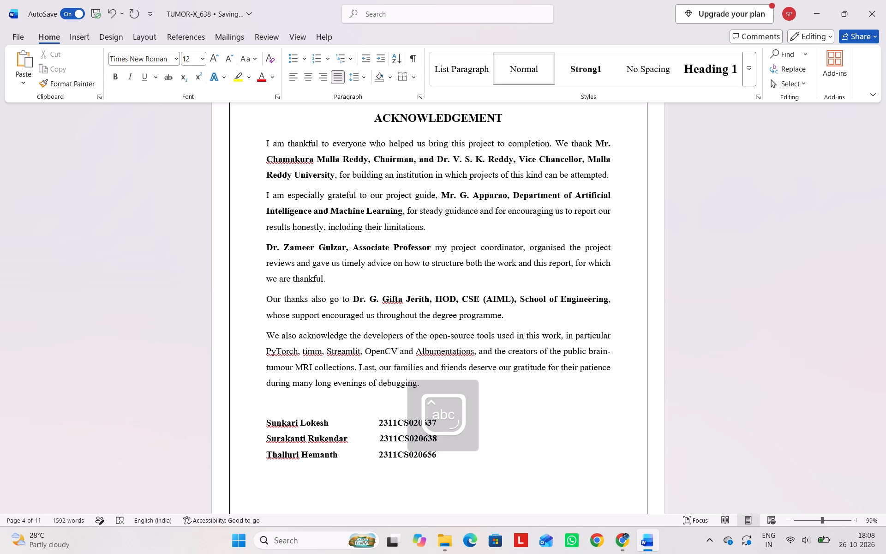
# Replace "Our" with "My" at the start of the acknowledgement's paragraph thanking the HOD.
pyautogui.press('Down')
pyautogui.press('Down')
pyautogui.click(279, 299)
pyautogui.press('Right')
pyautogui.press('BackSpace')
pyautogui.press('BackSpace')
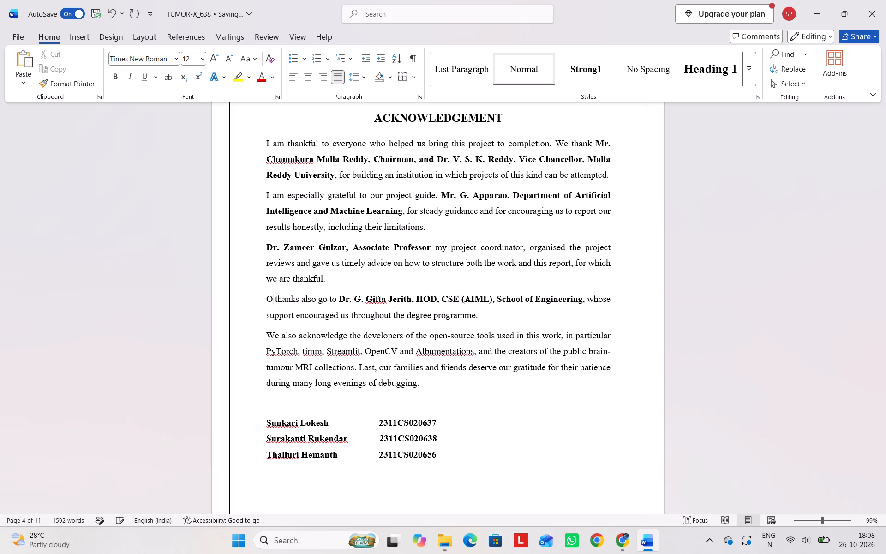
pyautogui.press('BackSpace')
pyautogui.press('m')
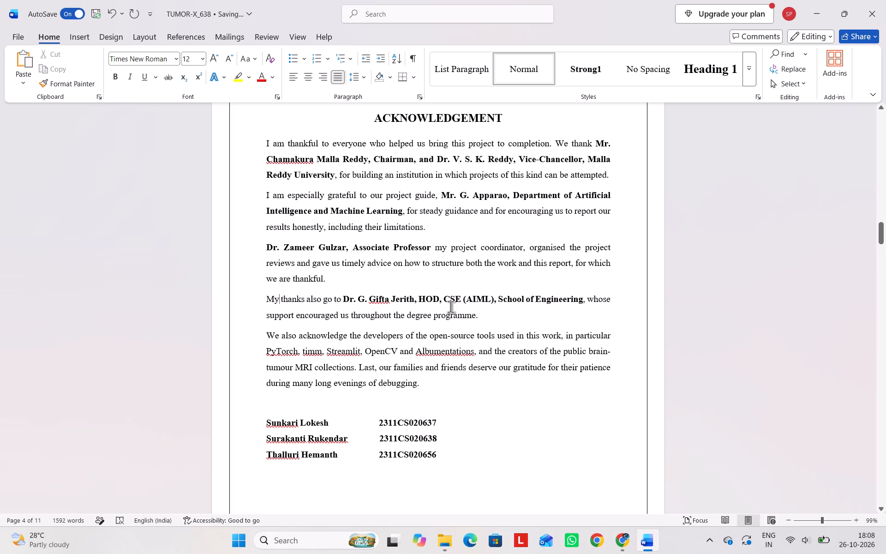
# Replace "We" with "I" at the start of the acknowledgement's paragraph about open-source tool developers.
pyautogui.click(278, 334)
pyautogui.press('BackSpace')
pyautogui.press('BackSpace')
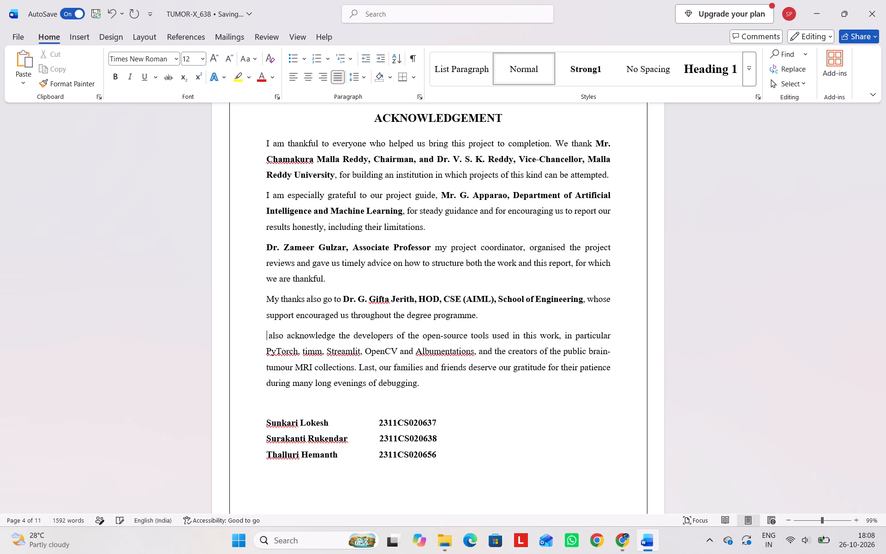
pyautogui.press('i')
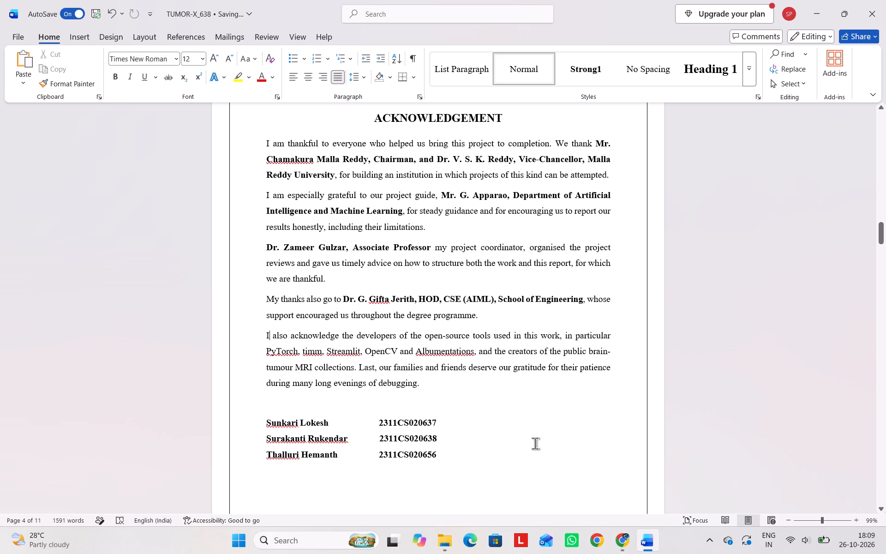
# Delete the first student's name and roll number line below the acknowledgement, including the emptied line.
pyautogui.scroll(-1, 535, 443)
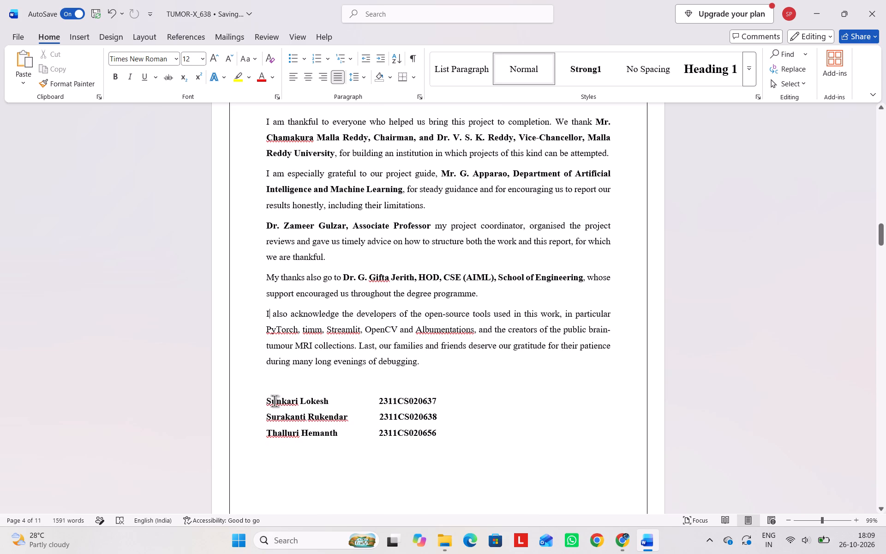
pyautogui.click(442, 398)
pyautogui.press('BackSpace')
pyautogui.press('BackSpace')
pyautogui.press('BackSpace')
pyautogui.press('BackSpace')
pyautogui.press('BackSpace')
pyautogui.press('BackSpace')
pyautogui.press('BackSpace')
pyautogui.press('BackSpace')
pyautogui.press('BackSpace')
pyautogui.press('BackSpace')
pyautogui.press('BackSpace')
pyautogui.press('BackSpace')
pyautogui.press('BackSpace')
pyautogui.press('BackSpace')
pyautogui.press('BackSpace')
pyautogui.press('BackSpace')
pyautogui.press('BackSpace')
pyautogui.press('BackSpace')
pyautogui.press('BackSpace')
pyautogui.press('BackSpace')
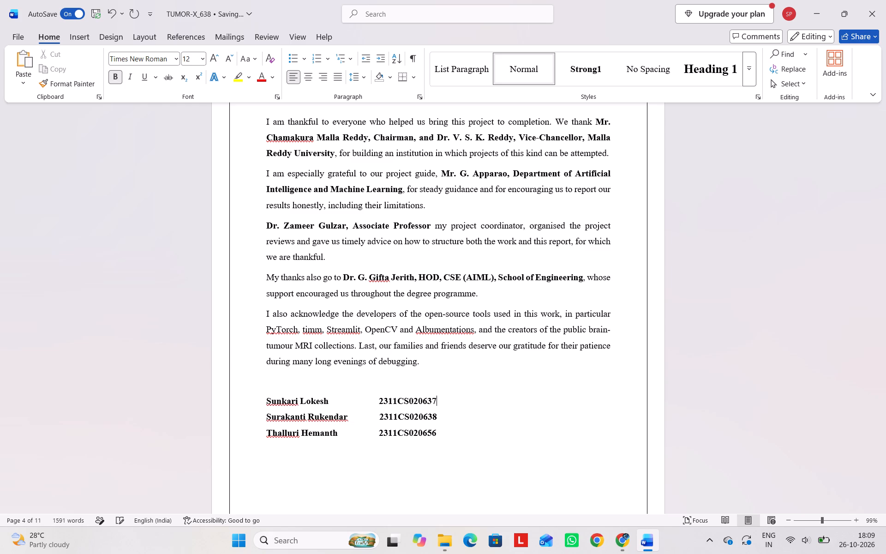
pyautogui.press('BackSpace')
pyautogui.press('BackSpace')
pyautogui.press('BackSpace')
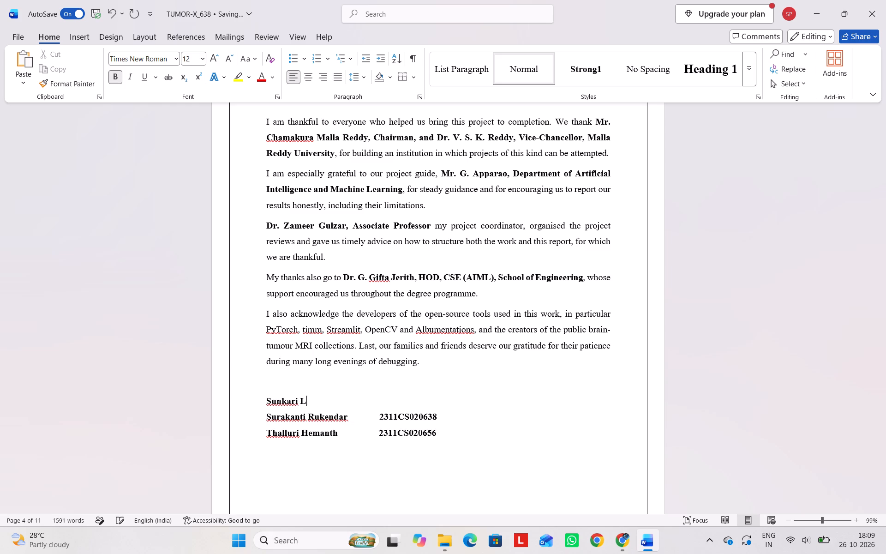
pyautogui.press('BackSpace')
pyautogui.press('BackSpace')
pyautogui.press('BackSpace')
pyautogui.press('BackSpace')
pyautogui.press('BackSpace')
pyautogui.press('BackSpace')
pyautogui.press('BackSpace')
pyautogui.press('BackSpace')
pyautogui.press('BackSpace')
pyautogui.press('BackSpace')
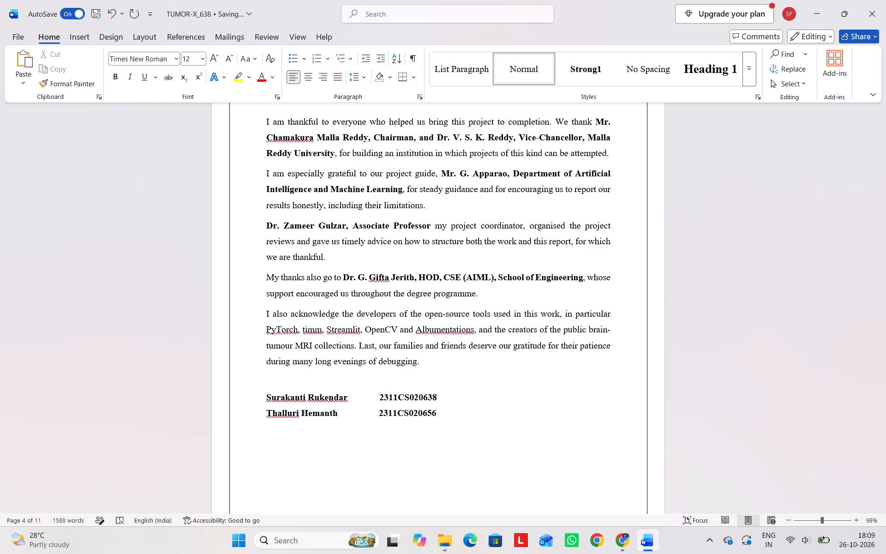
# Delete the last student's name and roll number below the acknowledgement, leaving only the middle student's line.
pyautogui.click(487, 417)
pyautogui.press('BackSpace')
pyautogui.press('BackSpace')
pyautogui.press('BackSpace')
pyautogui.press('BackSpace')
pyautogui.press('BackSpace')
pyautogui.press('BackSpace')
pyautogui.press('BackSpace')
pyautogui.press('BackSpace')
pyautogui.press('BackSpace')
pyautogui.press('BackSpace')
pyautogui.press('BackSpace')
pyautogui.press('BackSpace')
pyautogui.press('BackSpace')
pyautogui.press('BackSpace')
pyautogui.press('BackSpace')
pyautogui.press('BackSpace')
pyautogui.press('BackSpace')
pyautogui.press('BackSpace')
pyautogui.press('BackSpace')
pyautogui.press('BackSpace')
pyautogui.press('BackSpace')
pyautogui.press('BackSpace')
pyautogui.press('BackSpace')
pyautogui.press('BackSpace')
pyautogui.press('BackSpace')
pyautogui.press('BackSpace')
pyautogui.press('BackSpace')
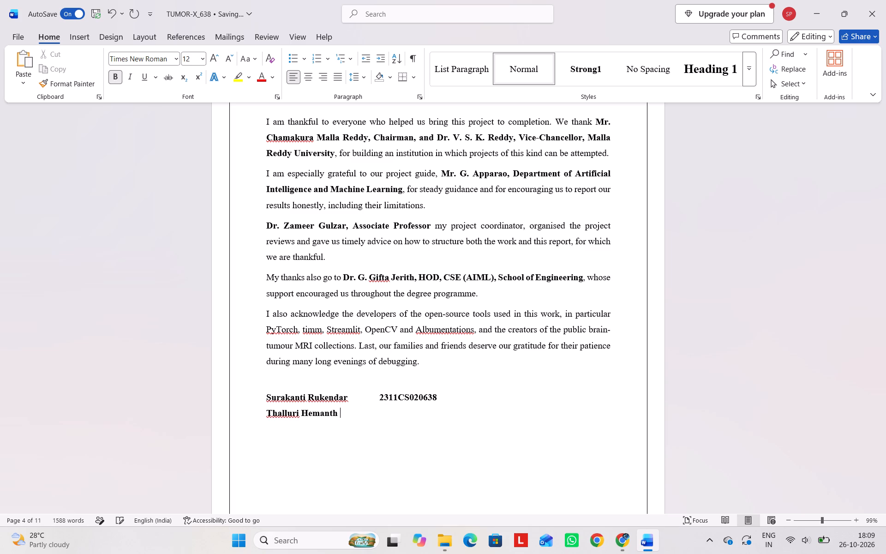
pyautogui.press('BackSpace')
pyautogui.press('BackSpace')
pyautogui.press('BackSpace')
pyautogui.press('BackSpace')
pyautogui.press('BackSpace')
pyautogui.press('BackSpace')
pyautogui.press('BackSpace')
pyautogui.press('BackSpace')
pyautogui.press('BackSpace')
pyautogui.press('BackSpace')
pyautogui.press('BackSpace')
pyautogui.press('BackSpace')
pyautogui.press('BackSpace')
pyautogui.press('BackSpace')
pyautogui.press('BackSpace')
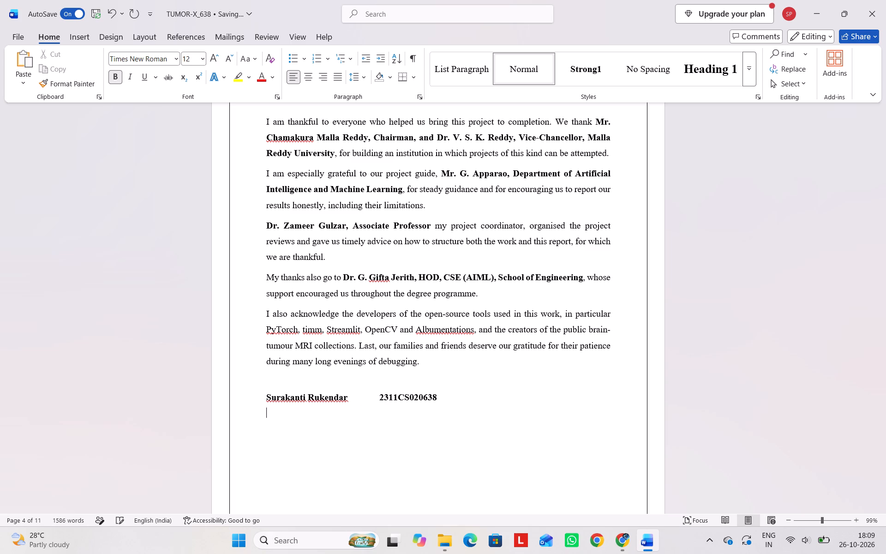
# Replace "We" with "I" at the start of the declaration's text, before "hereby declare".
pyautogui.scroll(-4, 545, 409)
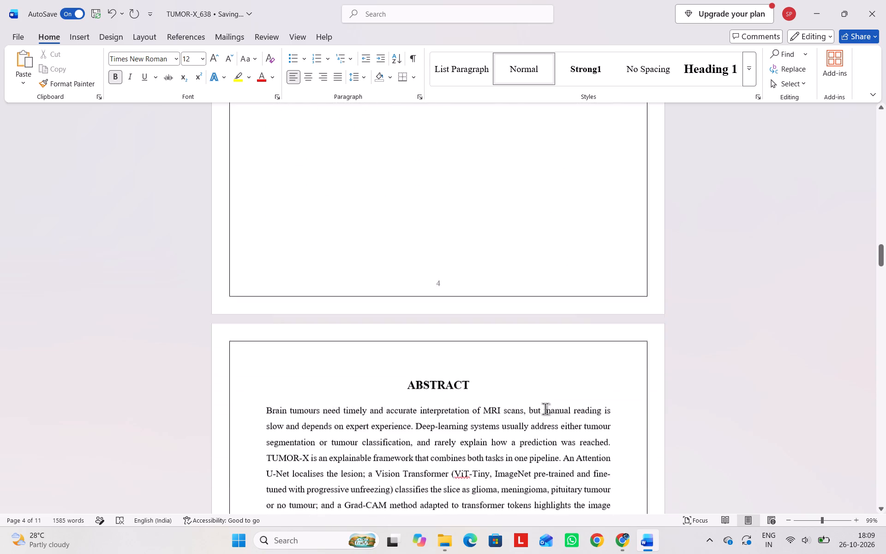
pyautogui.scroll(-8, 545, 409)
pyautogui.scroll(6, 545, 409)
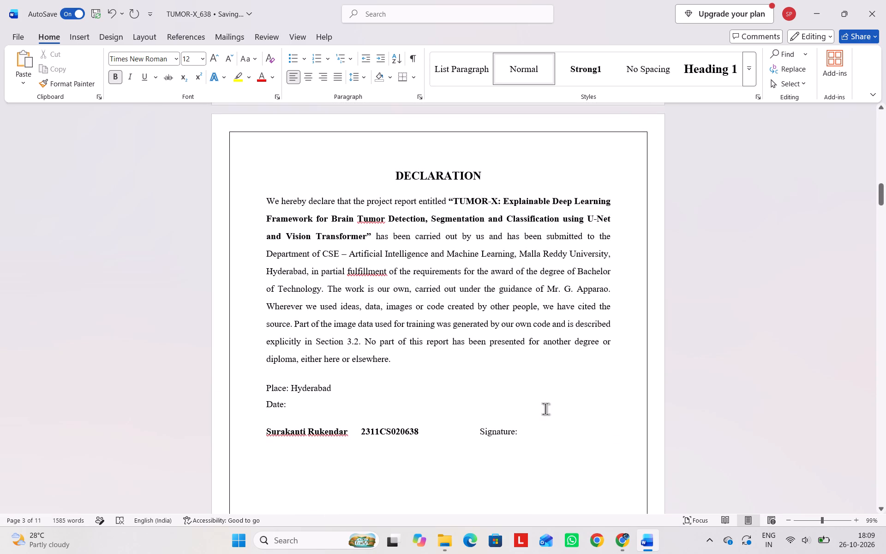
pyautogui.scroll(1, 545, 409)
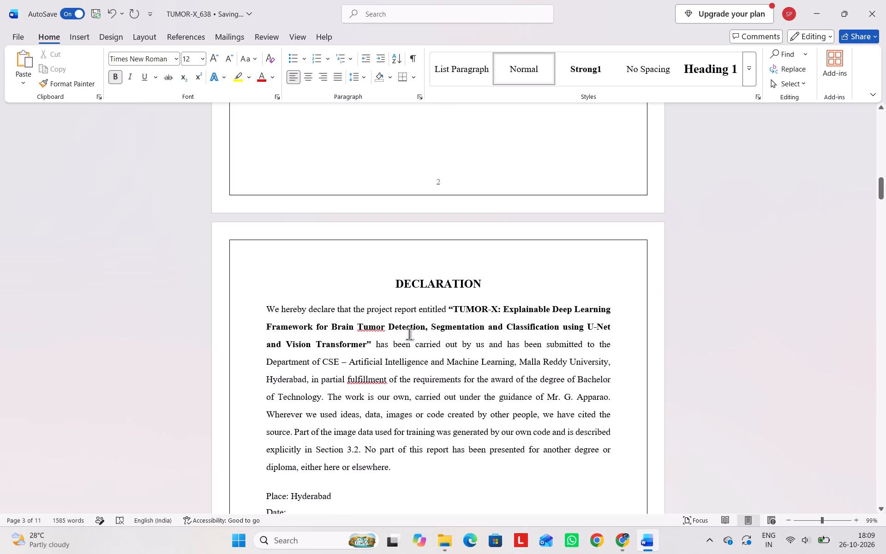
pyautogui.click(281, 310)
pyautogui.press('Left')
pyautogui.press('BackSpace')
pyautogui.press('BackSpace')
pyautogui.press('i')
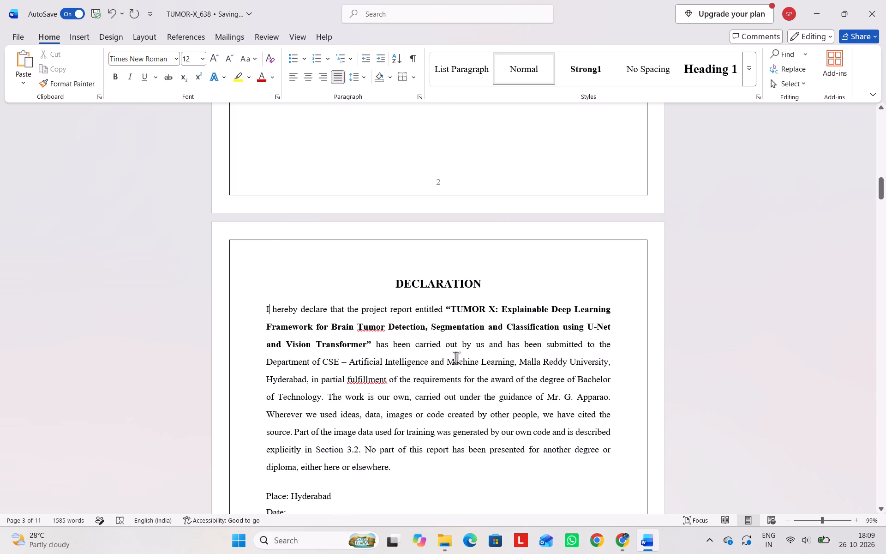
# Replace "us" with "me" in the declaration's phrase "has been carried out by us".
pyautogui.click(485, 345)
pyautogui.press('BackSpace')
pyautogui.press('BackSpace')
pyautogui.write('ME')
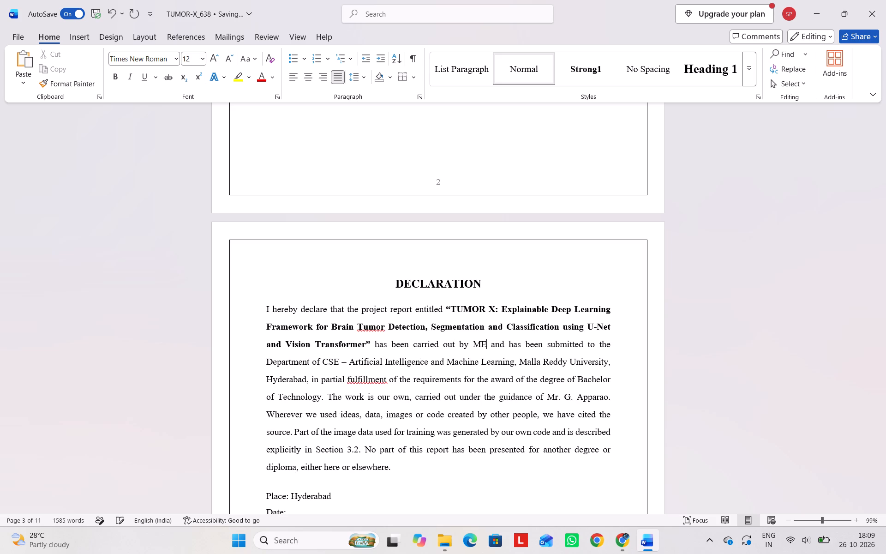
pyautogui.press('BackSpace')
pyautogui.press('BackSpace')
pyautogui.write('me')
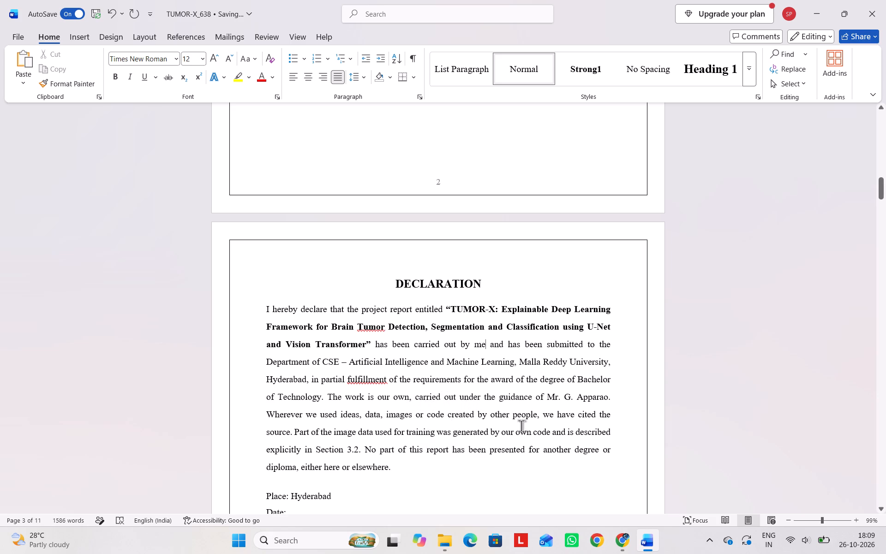
# Replace both occurrences of "we" with "I" in the declaration's sentence about citing sources created by other people.
pyautogui.click(315, 415)
pyautogui.press('BackSpace')
pyautogui.press('BackSpace')
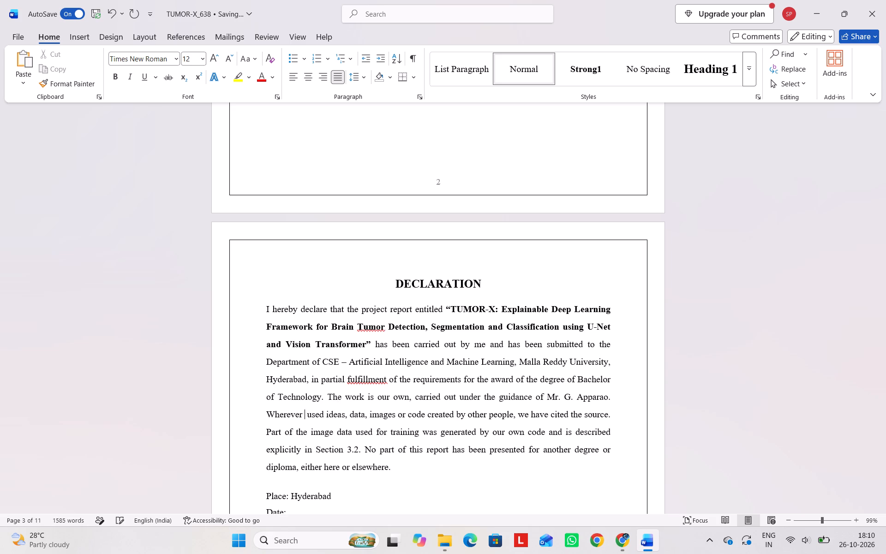
pyautogui.click(402, 470)
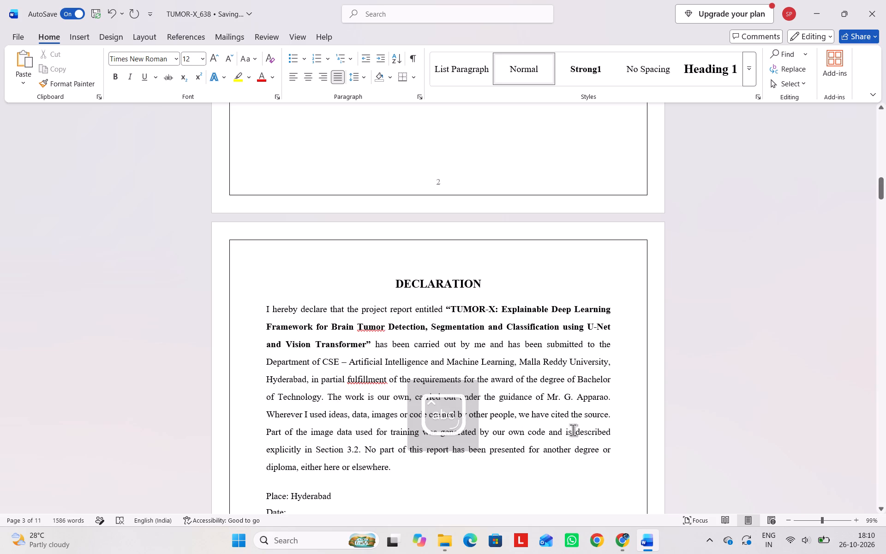
pyautogui.click(529, 414)
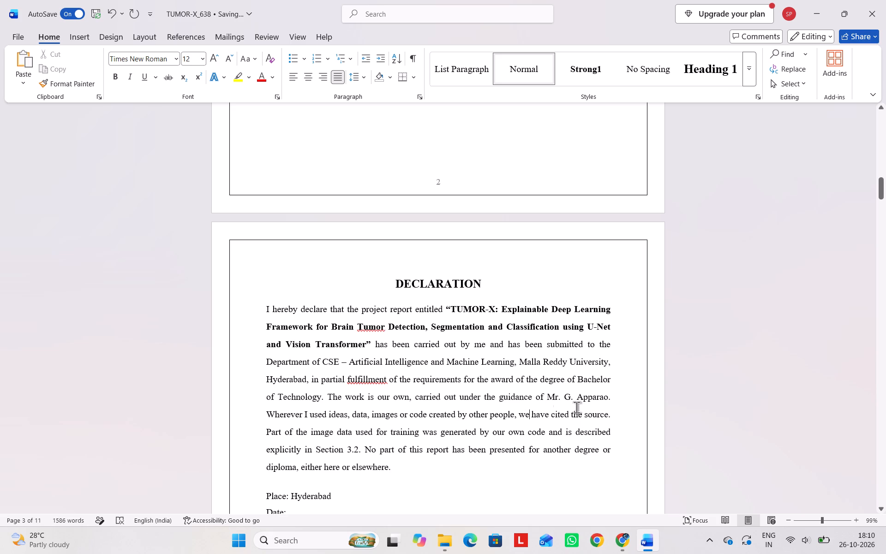
pyautogui.press('BackSpace')
pyautogui.press('BackSpace')
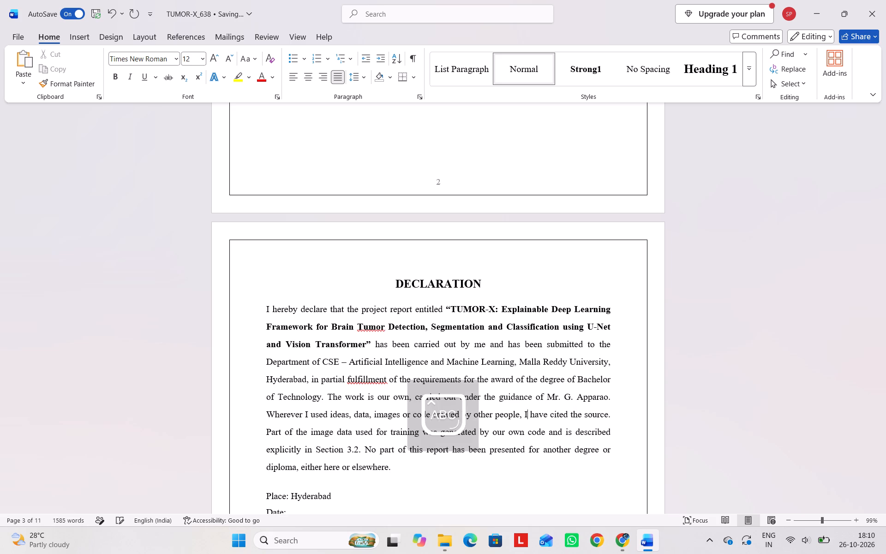
pyautogui.click(499, 501)
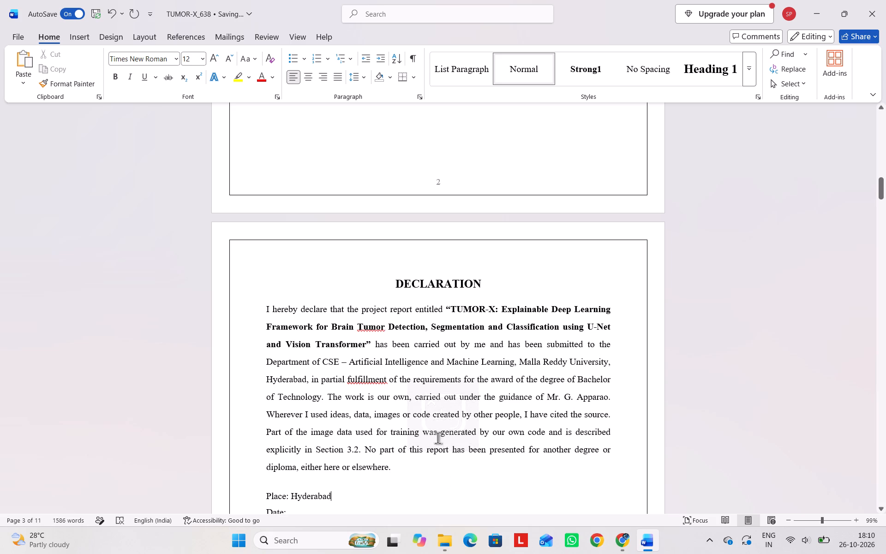
# Replace "our" with "my" in the declaration's phrase "generated by our own code".
pyautogui.click(504, 432)
pyautogui.press('BackSpace')
pyautogui.press('BackSpace')
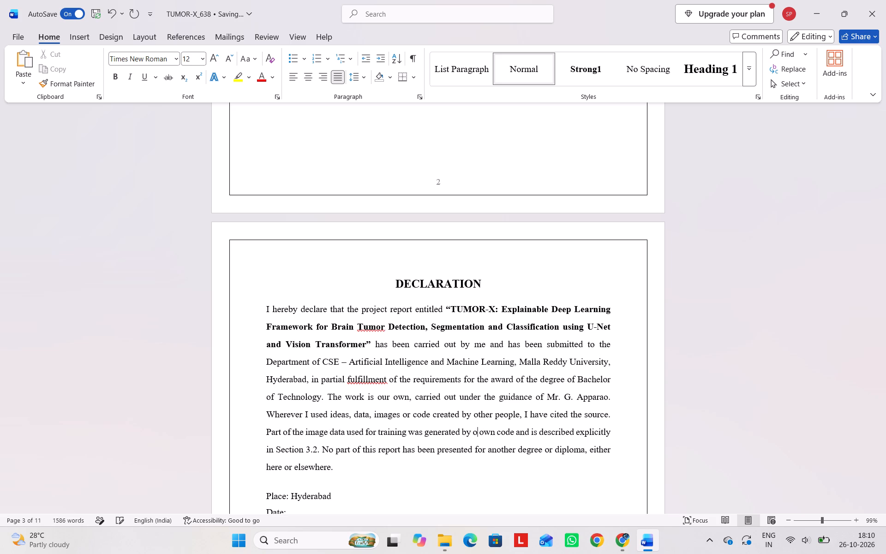
pyautogui.press('BackSpace')
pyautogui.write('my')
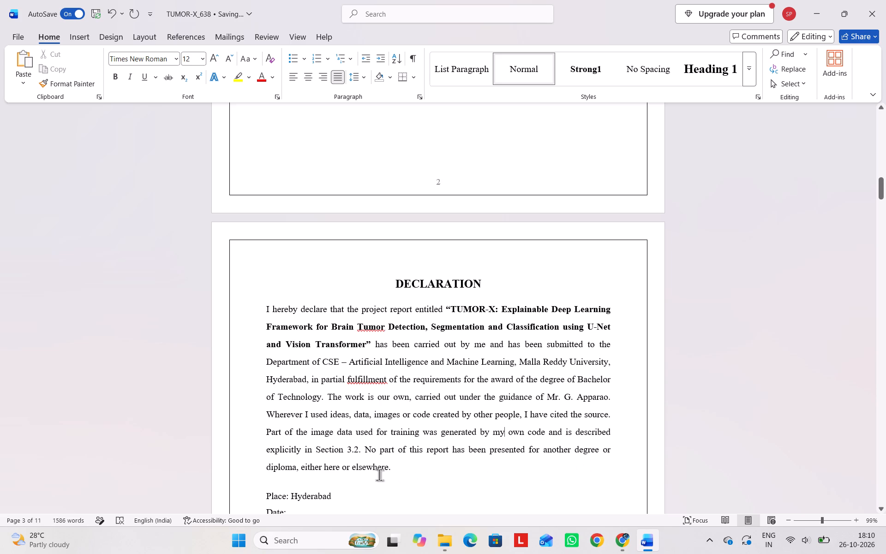
# Review the rest of the declaration, the acknowledgement's closing lines and the abstract page.
pyautogui.scroll(-5, 379, 475)
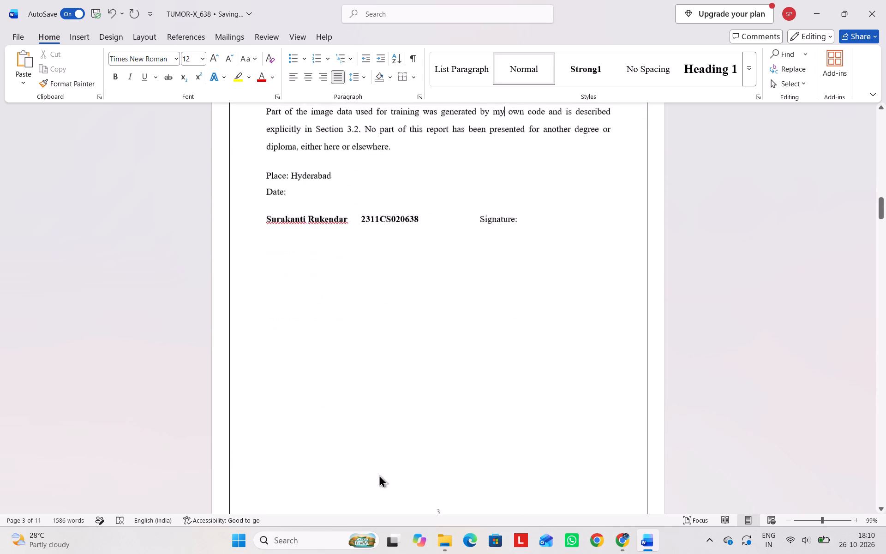
pyautogui.scroll(-6, 379, 475)
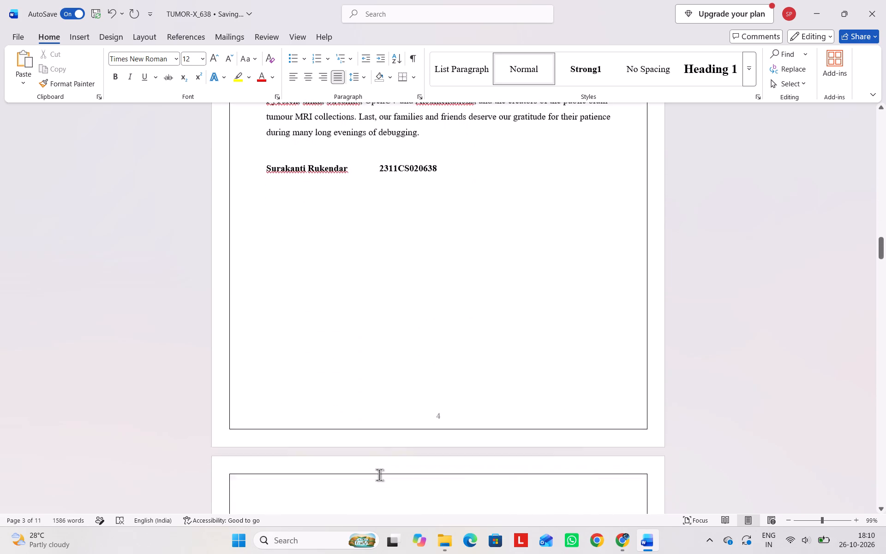
pyautogui.scroll(-6, 379, 475)
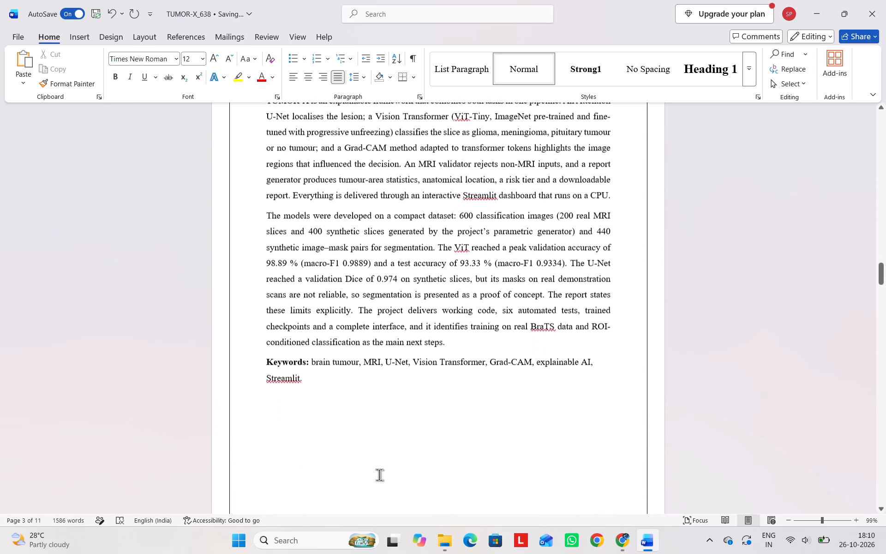
pyautogui.scroll(-1, 379, 475)
# Save the TUMOR-X_638 document and close it.
pyautogui.hotkey('ctrl', 's')
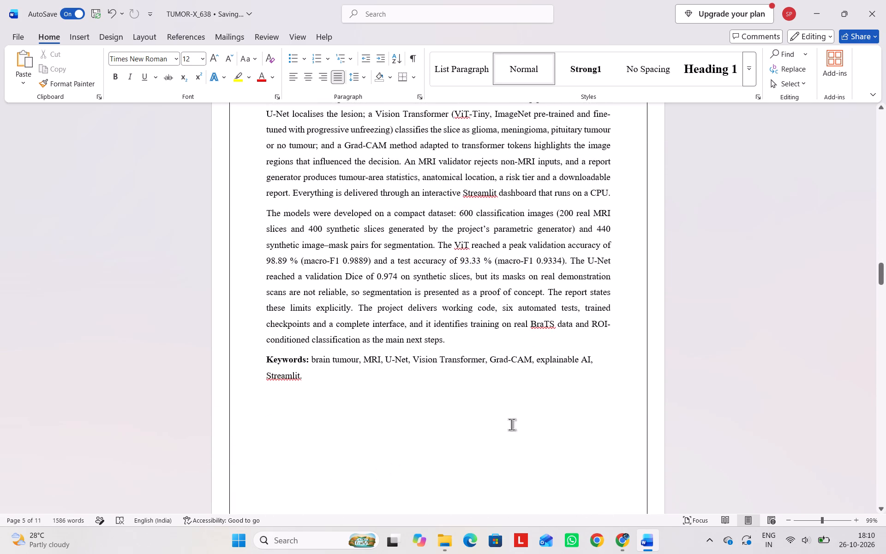
pyautogui.click(880, 0)
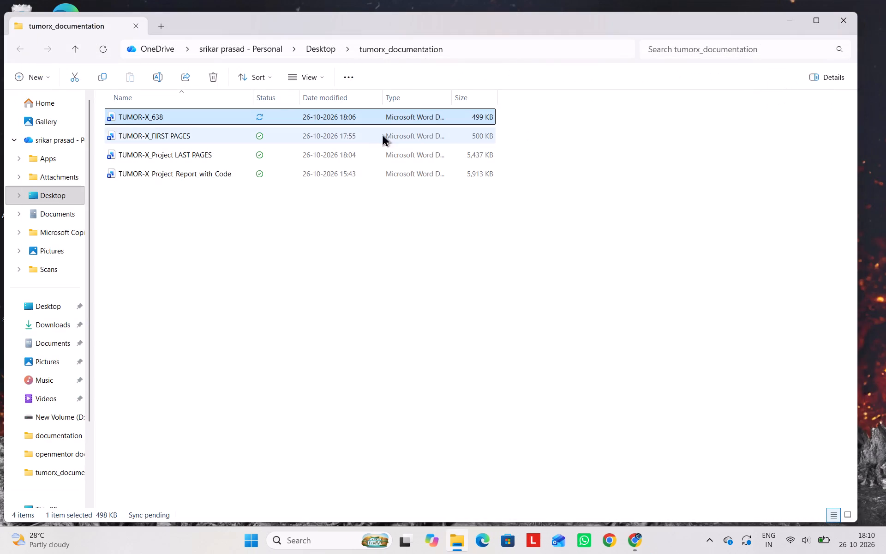
# Duplicate the TUMOR-X_638 file within the tumorx_documentation folder.
pyautogui.hotkey('ctrl', 'c')
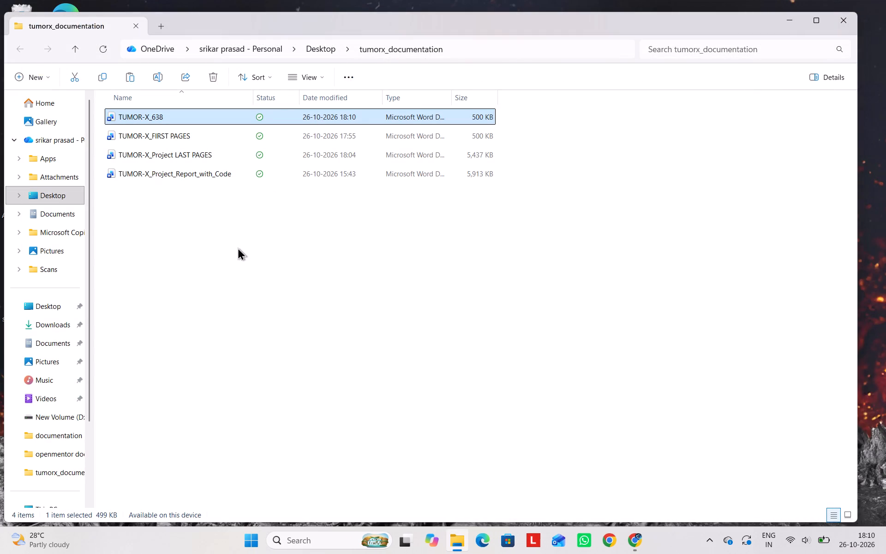
pyautogui.click(237, 249)
pyautogui.hotkey('ctrl', 'v')
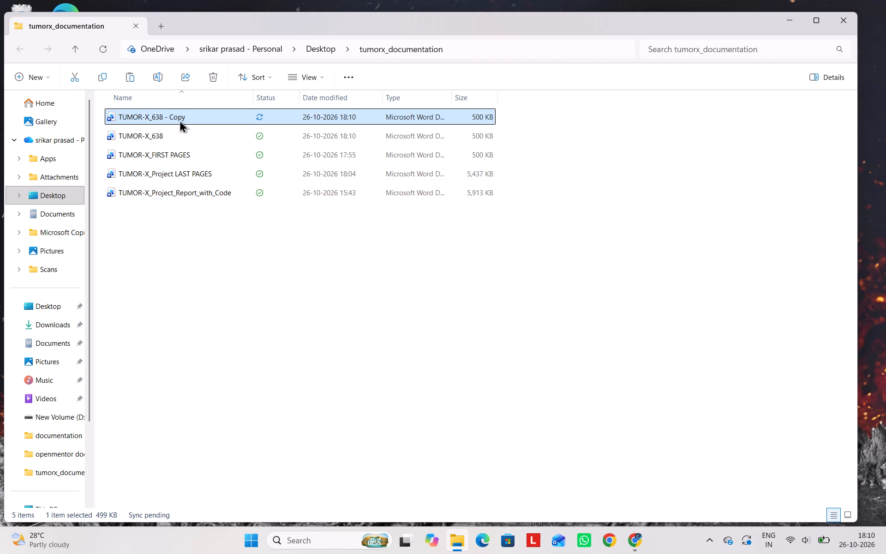
# Rename the duplicated file as TUMOR-X_637.
pyautogui.click(180, 118)
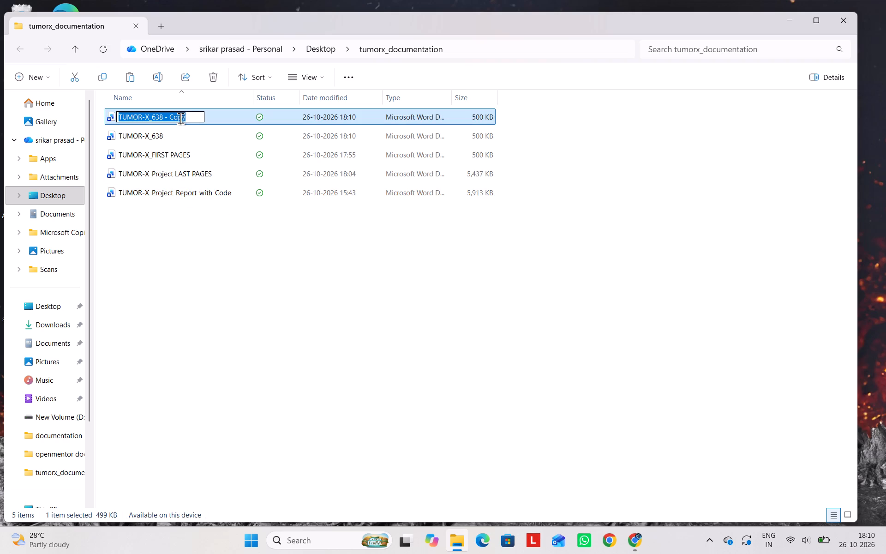
pyautogui.click(187, 116)
pyautogui.press('BackSpace')
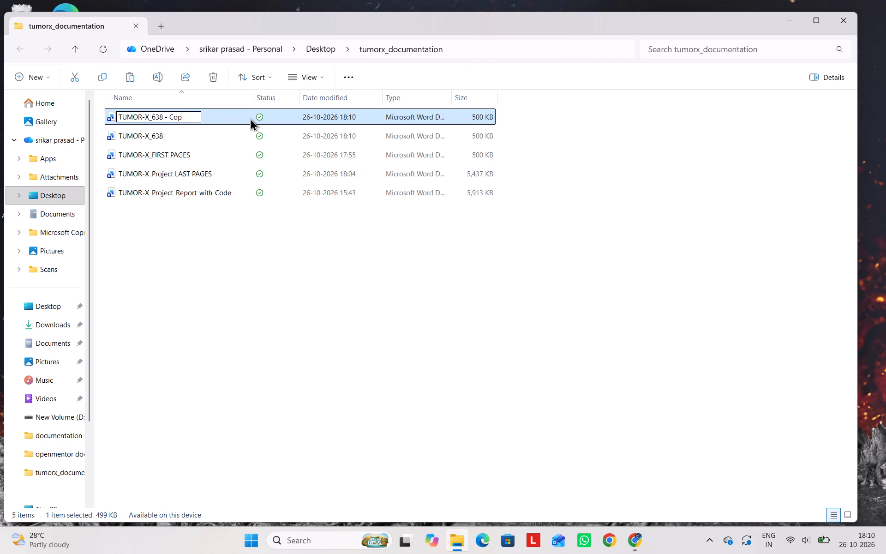
pyautogui.press('BackSpace')
pyautogui.press('BackSpace')
pyautogui.press('BackSpace')
pyautogui.press('BackSpace')
pyautogui.press('BackSpace')
pyautogui.press('BackSpace')
pyautogui.press('BackSpace')
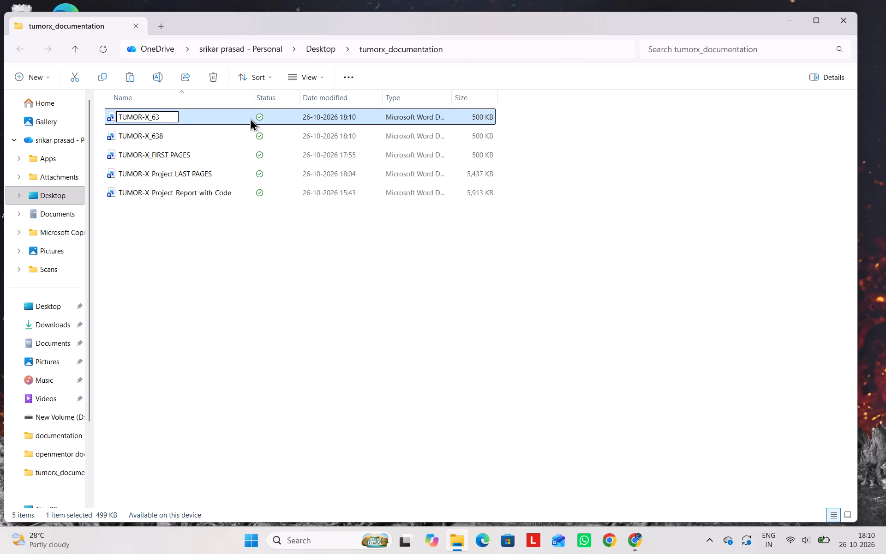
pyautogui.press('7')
pyautogui.press('Return')
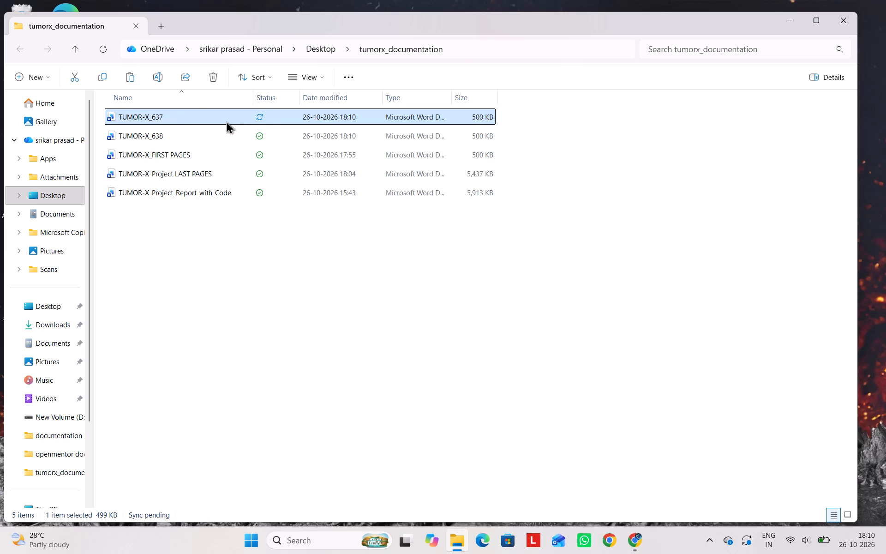
# Open TUMOR-X_637 and change the last digit of the student's roll number on the title page to 7.
pyautogui.doubleClick(225, 121)
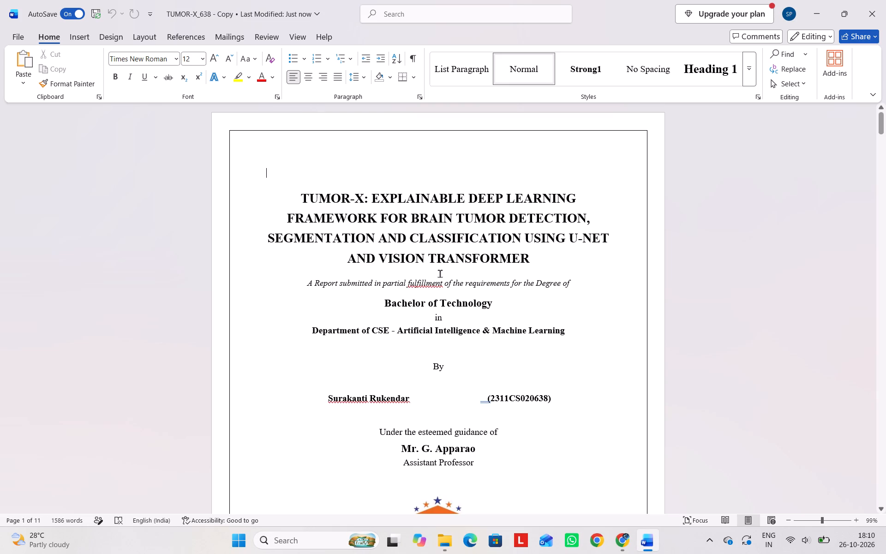
pyautogui.click(550, 397)
pyautogui.press('Left')
pyautogui.press('BackSpace')
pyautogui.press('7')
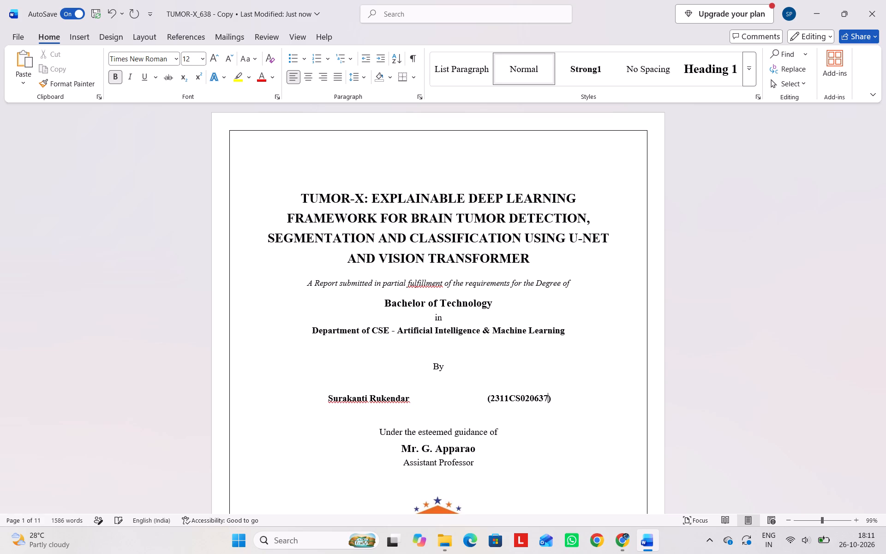
# Replace the surname at the start of the title page's student name with the surname of the student for roll number ending 637.
pyautogui.press('Left')
pyautogui.press('Left')
pyautogui.press('Left')
pyautogui.press('Left')
pyautogui.press('Left')
pyautogui.press('Left')
pyautogui.press('Left')
pyautogui.press('Left')
pyautogui.press('Left')
pyautogui.press('Left')
pyautogui.press('Left')
pyautogui.press('Left')
pyautogui.press('Left')
pyautogui.press('Left')
pyautogui.press('Left')
pyautogui.press('Left')
pyautogui.press('Left')
pyautogui.press('Left')
pyautogui.press('Left')
pyautogui.press('Left')
pyautogui.press('Left')
pyautogui.press('Left')
pyautogui.press('Right')
pyautogui.press('Right')
pyautogui.press('BackSpace')
pyautogui.press('BackSpace')
pyautogui.press('BackSpace')
pyautogui.press('BackSpace')
pyautogui.press('BackSpace')
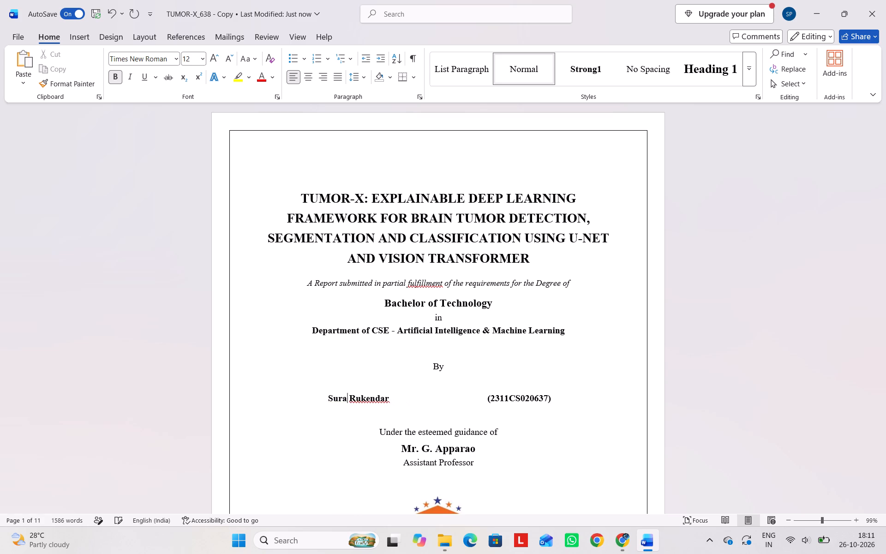
pyautogui.press('BackSpace')
pyautogui.press('BackSpace')
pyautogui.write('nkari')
# Replace the given name on the title page's student line with the given name of the student for roll number ending 637.
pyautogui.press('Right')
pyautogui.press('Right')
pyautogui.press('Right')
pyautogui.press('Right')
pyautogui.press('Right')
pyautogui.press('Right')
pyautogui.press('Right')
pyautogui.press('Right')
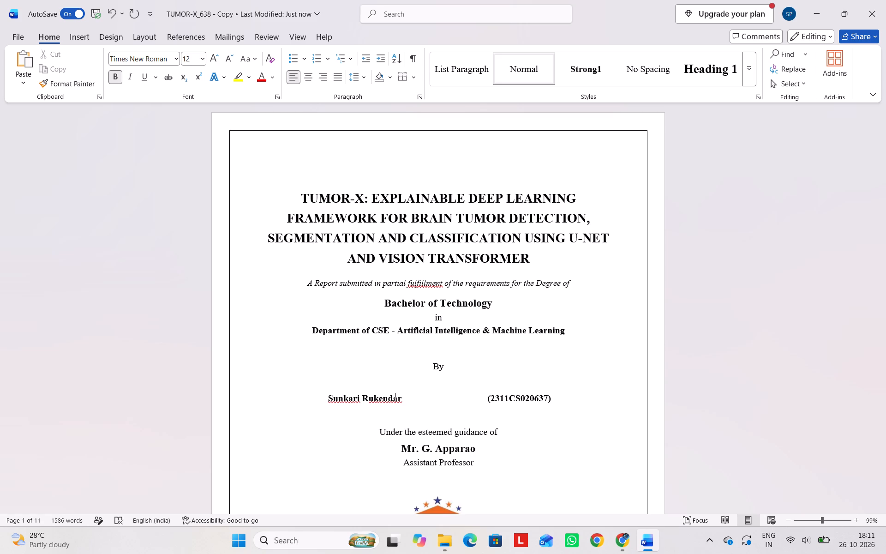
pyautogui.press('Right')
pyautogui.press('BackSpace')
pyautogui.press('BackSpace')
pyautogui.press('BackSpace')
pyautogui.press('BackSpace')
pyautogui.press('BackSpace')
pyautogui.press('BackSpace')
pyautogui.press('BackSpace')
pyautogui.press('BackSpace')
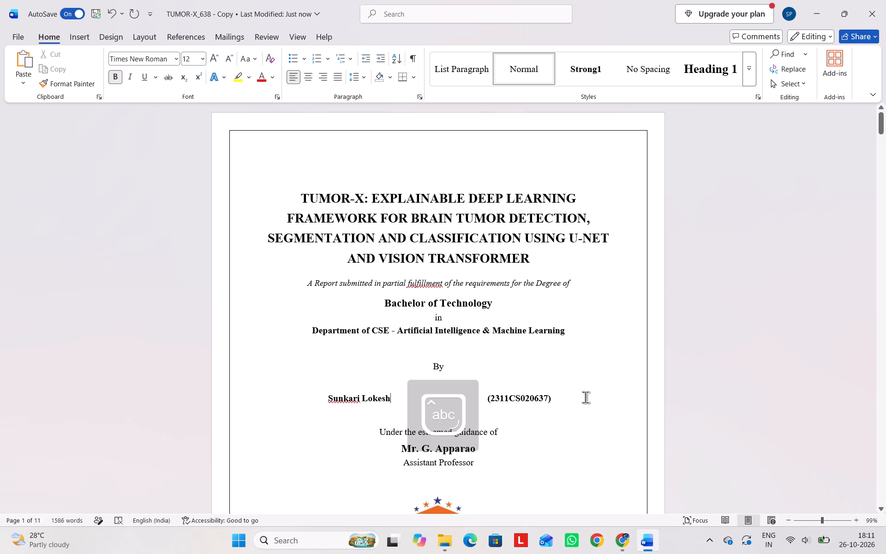
pyautogui.click(445, 400)
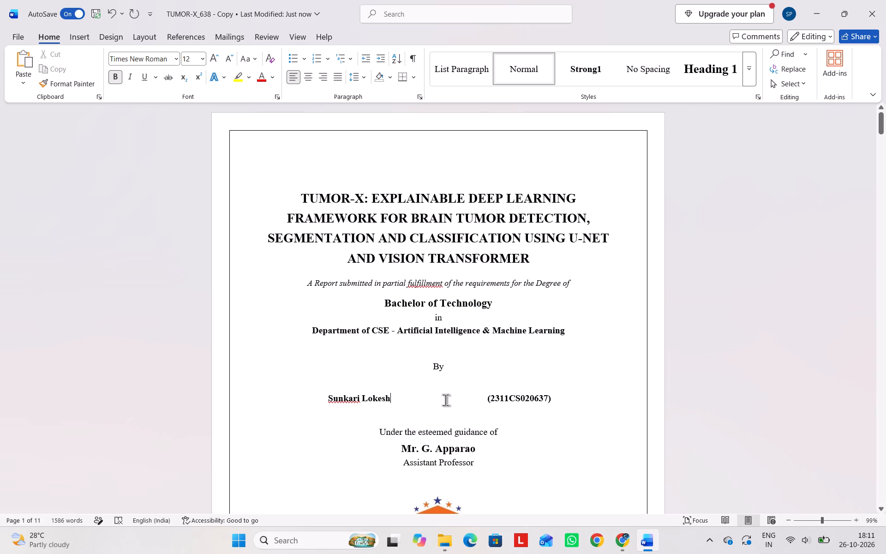
# Replace the wide gap between the student name and roll number on the title page with a narrower run of spaces.
pyautogui.press('BackSpace')
pyautogui.press('BackSpace')
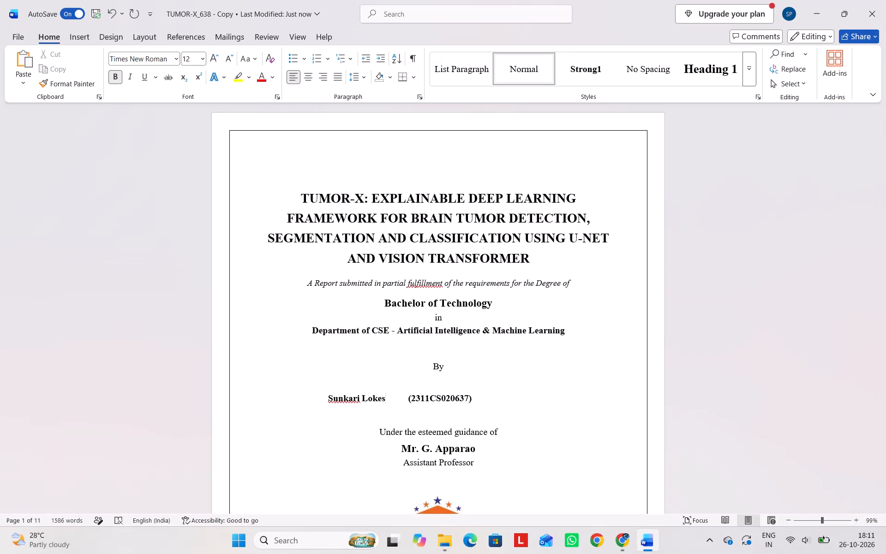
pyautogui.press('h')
pyautogui.press('Right')
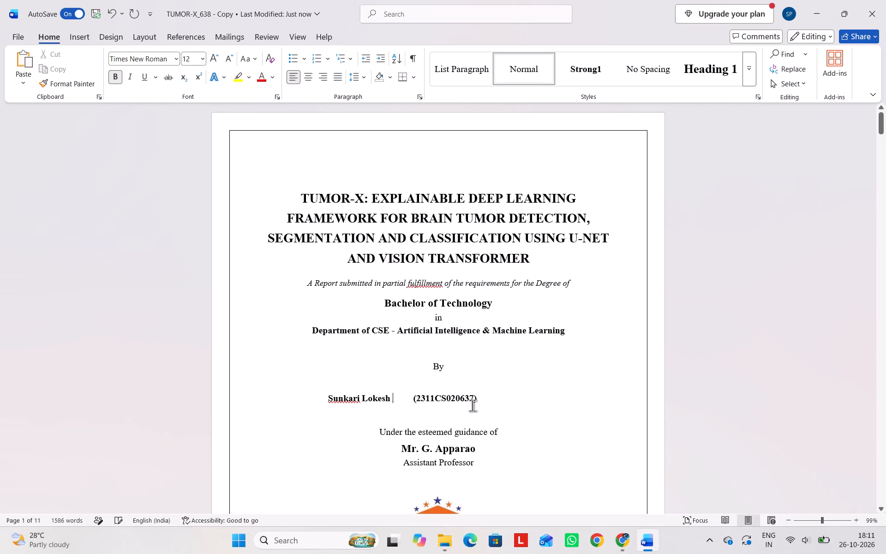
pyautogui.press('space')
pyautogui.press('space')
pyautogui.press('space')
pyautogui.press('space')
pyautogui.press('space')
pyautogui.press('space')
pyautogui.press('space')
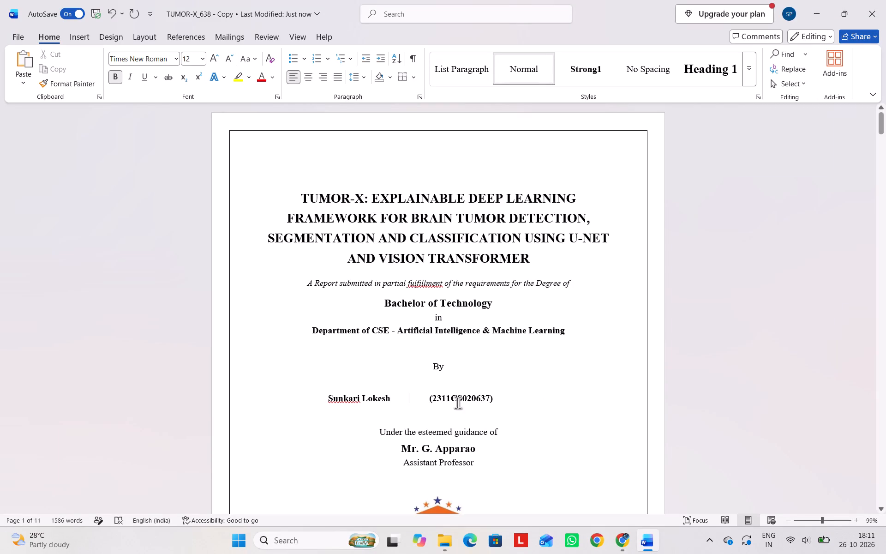
# Insert spaces before the student name to shift the title page's student line toward the page centre.
pyautogui.click(326, 398)
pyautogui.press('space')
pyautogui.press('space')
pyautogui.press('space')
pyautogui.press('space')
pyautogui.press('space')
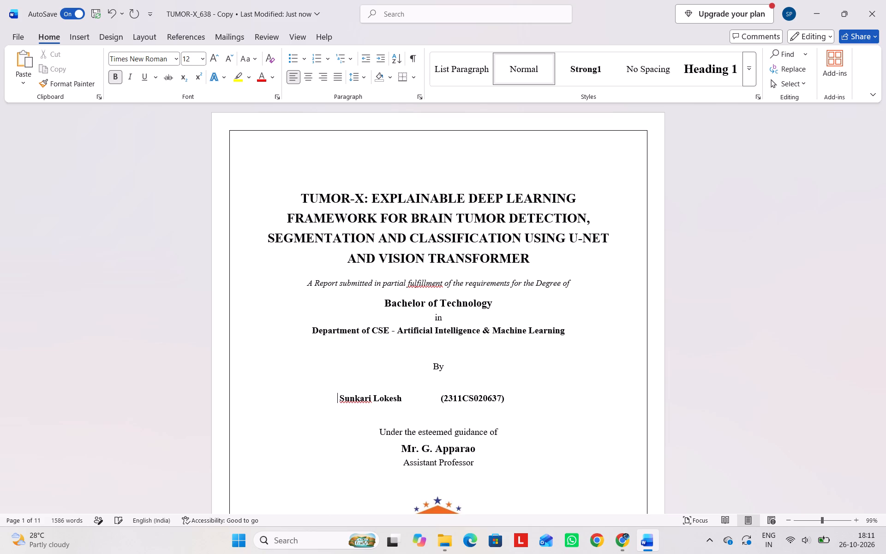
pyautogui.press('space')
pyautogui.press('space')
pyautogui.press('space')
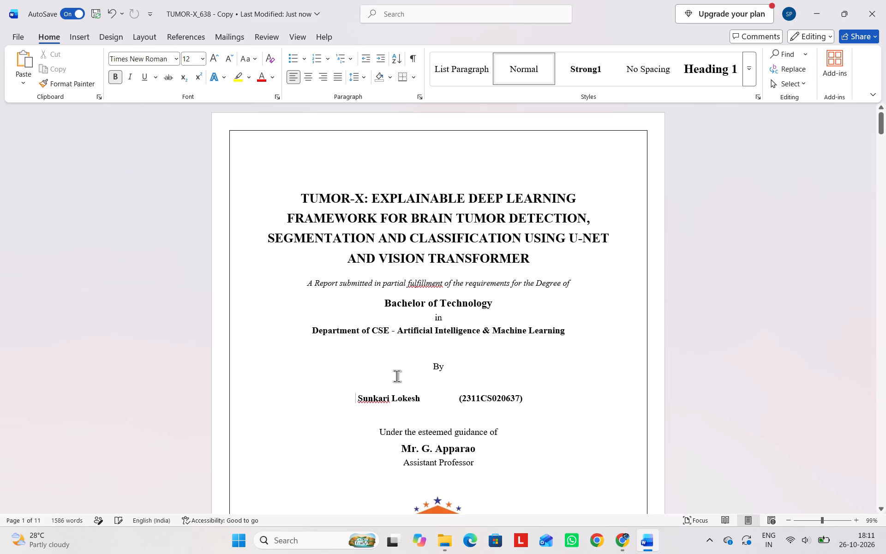
# Widen the gap between the student name and roll number on the title page with a few more spaces.
pyautogui.click(422, 397)
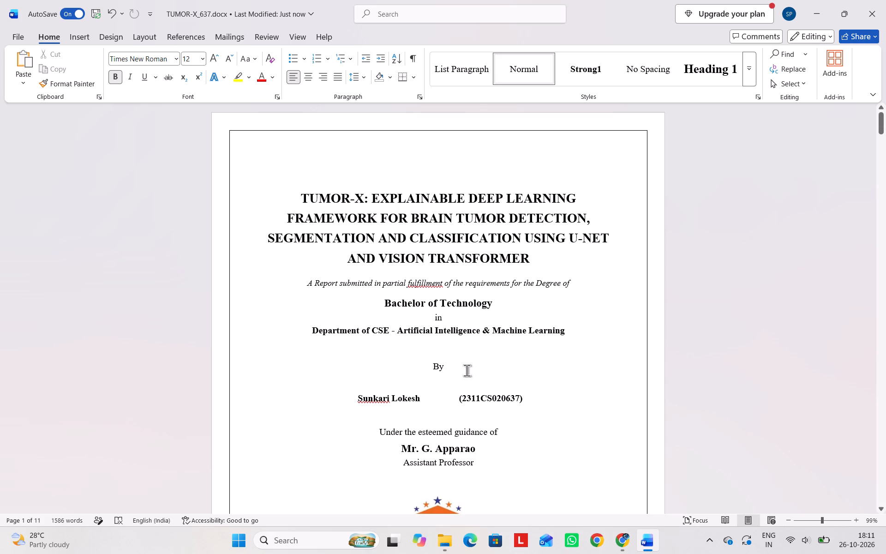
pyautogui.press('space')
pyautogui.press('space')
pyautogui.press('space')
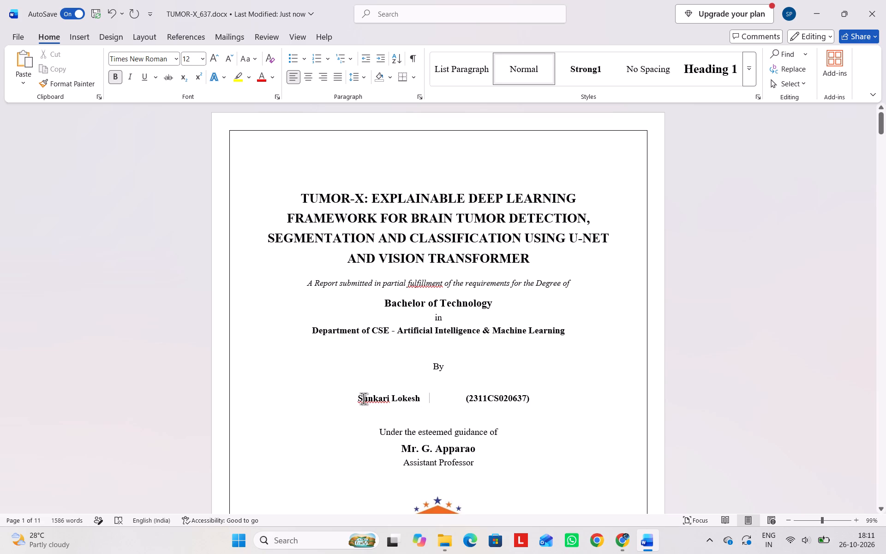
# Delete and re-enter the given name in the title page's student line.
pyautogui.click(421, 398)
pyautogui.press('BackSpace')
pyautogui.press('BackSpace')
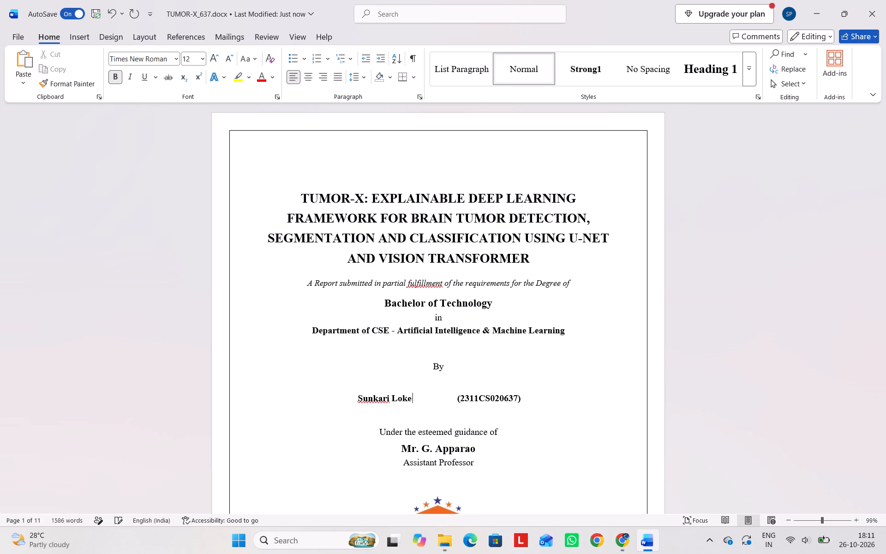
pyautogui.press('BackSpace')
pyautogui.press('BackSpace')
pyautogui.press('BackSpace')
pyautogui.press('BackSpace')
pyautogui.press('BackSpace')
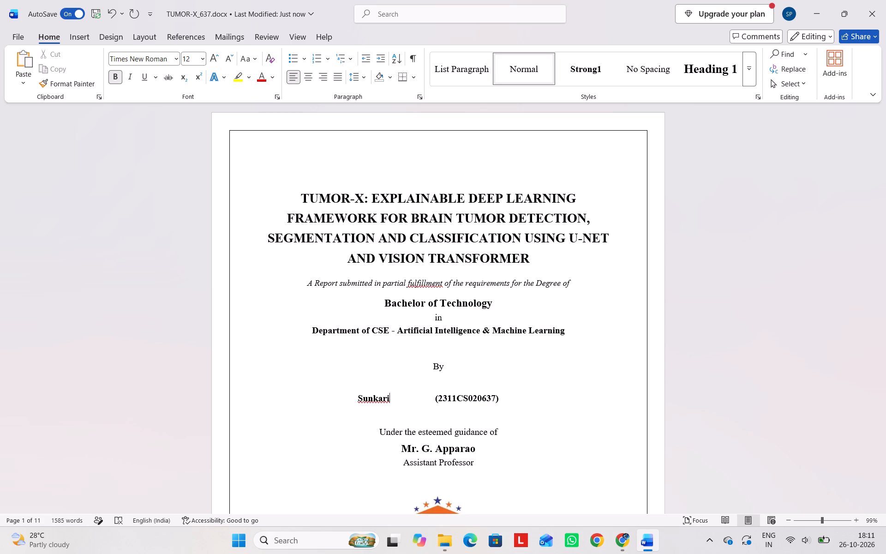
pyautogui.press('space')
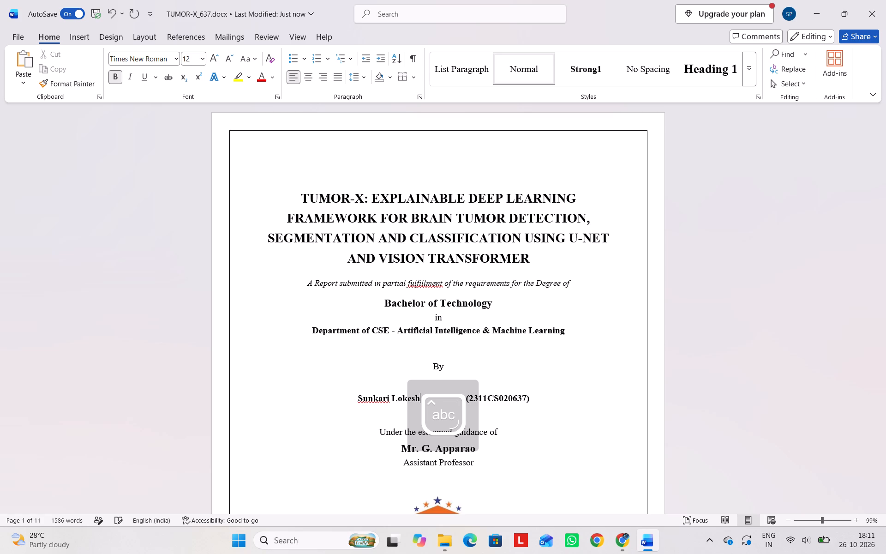
# Remove the blank lines directly below and above "By" on the title page.
pyautogui.click(593, 345)
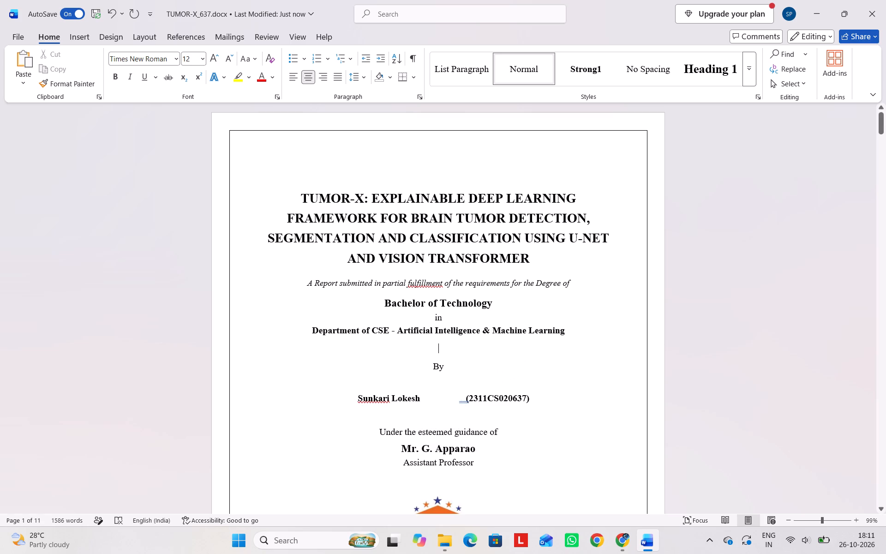
pyautogui.click(434, 378)
pyautogui.press('BackSpace')
pyautogui.press('BackSpace')
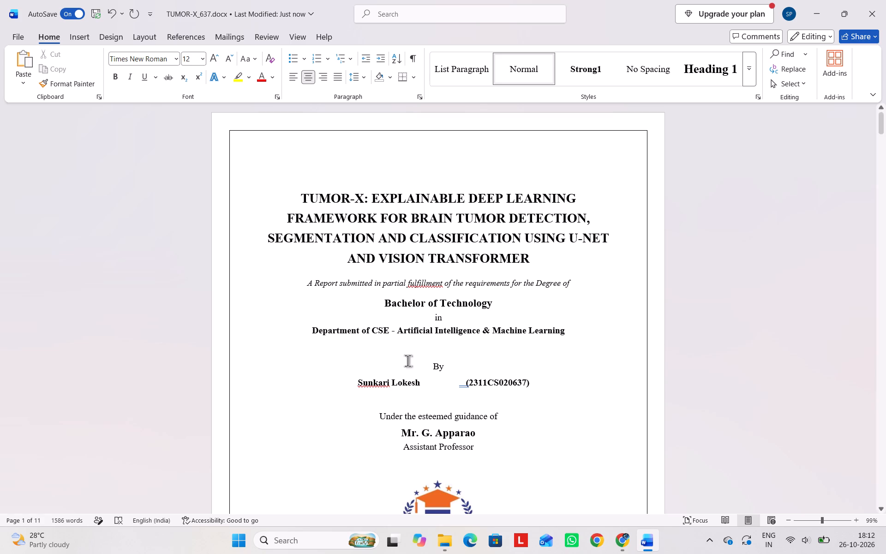
pyautogui.click(433, 343)
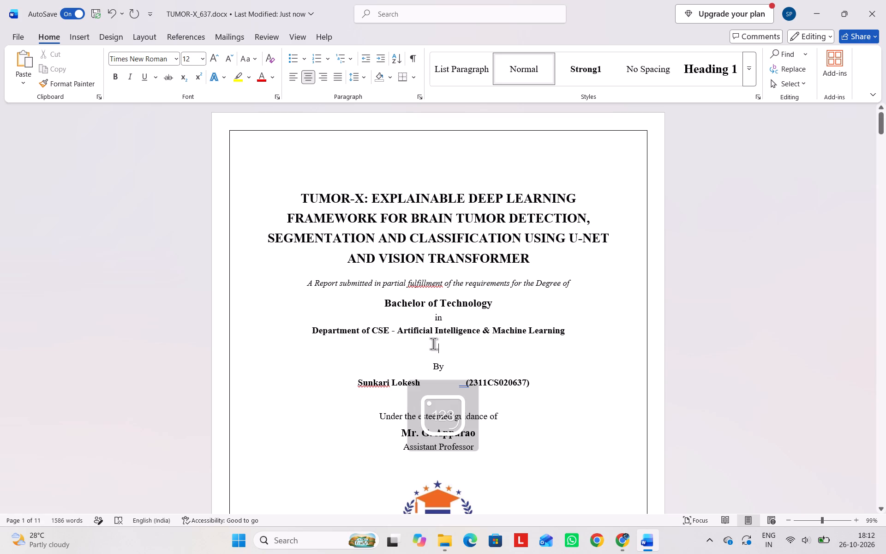
pyautogui.press('BackSpace')
pyautogui.press('BackSpace')
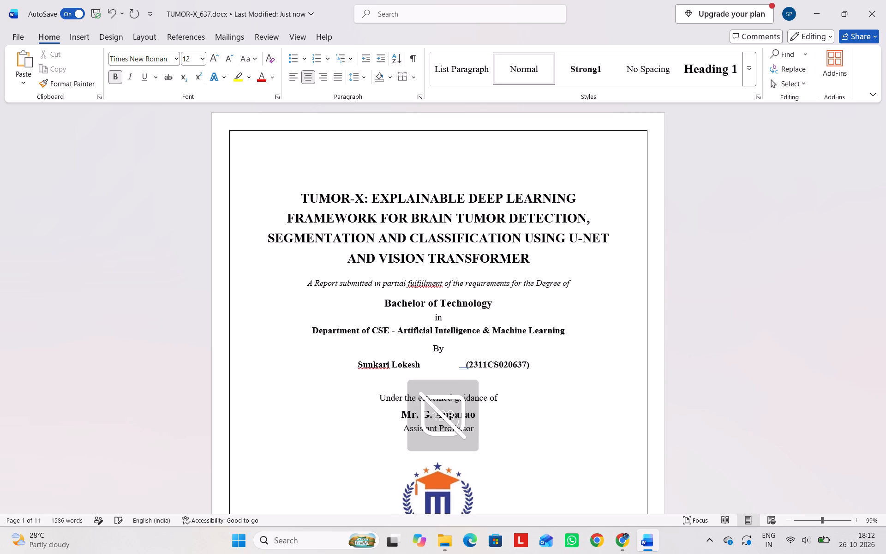
# Remove a couple of the spaces before the student name on the title page to fine-tune its centring.
pyautogui.scroll(-1, 400, 392)
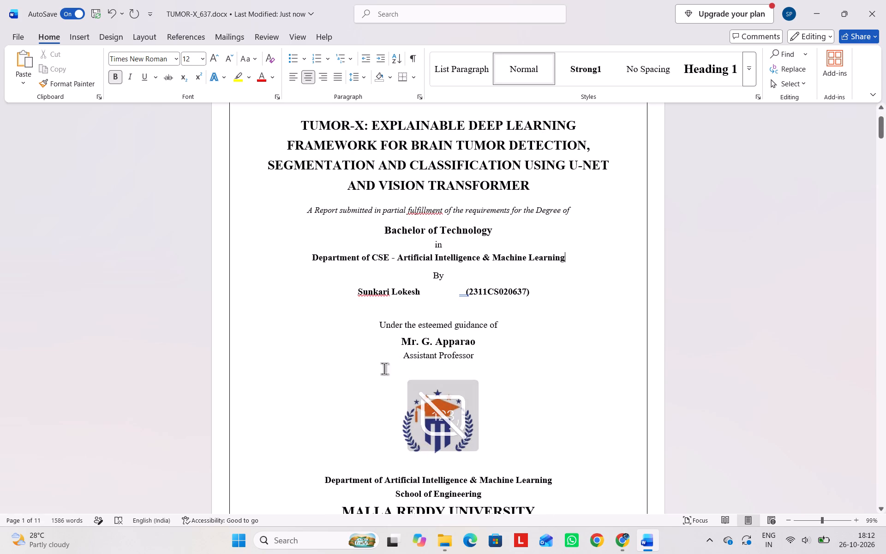
pyautogui.click(357, 295)
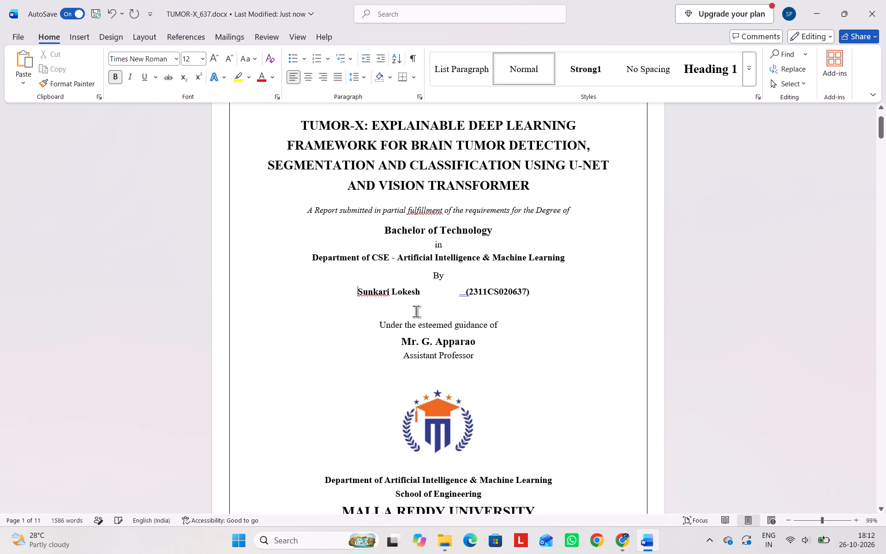
pyautogui.press('BackSpace')
pyautogui.press('BackSpace')
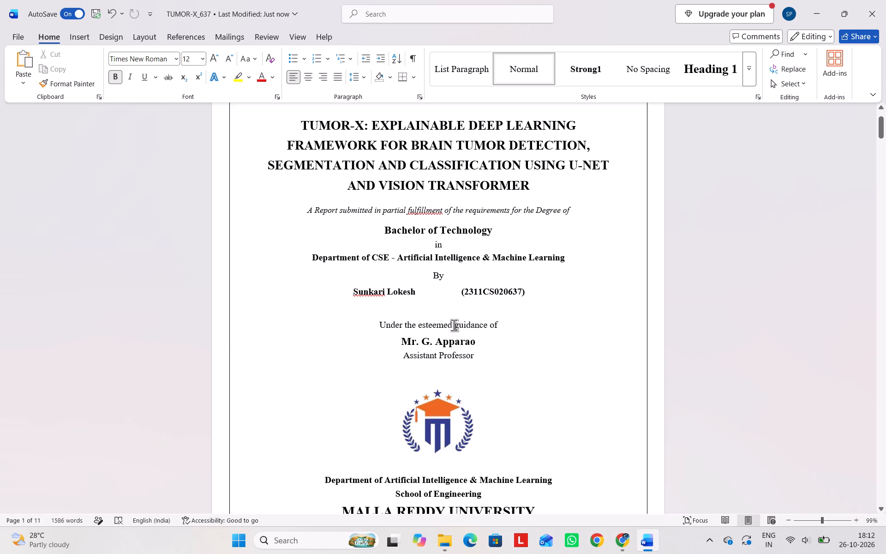
# Replace the surname in the certificate page's "submitted by" text with the surname of the student for roll number ending 637.
pyautogui.scroll(-1, 509, 351)
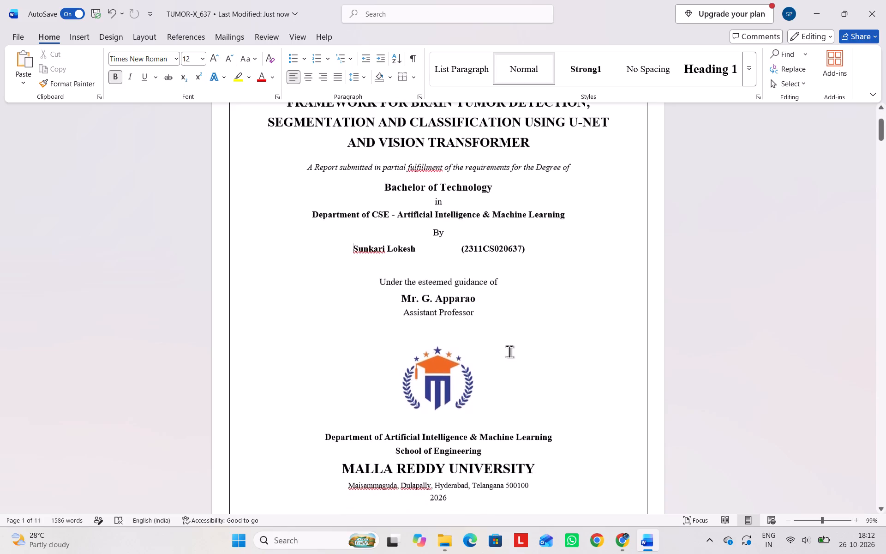
pyautogui.scroll(-4, 509, 351)
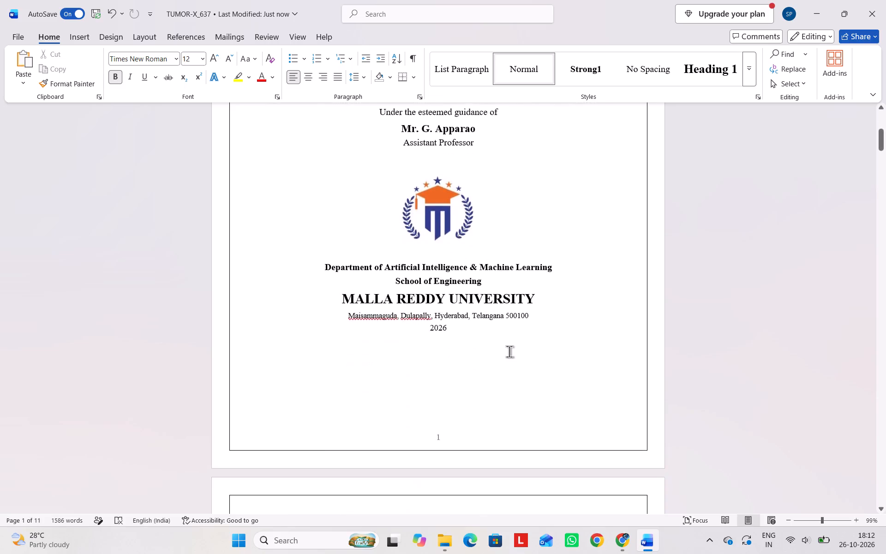
pyautogui.scroll(-2, 509, 351)
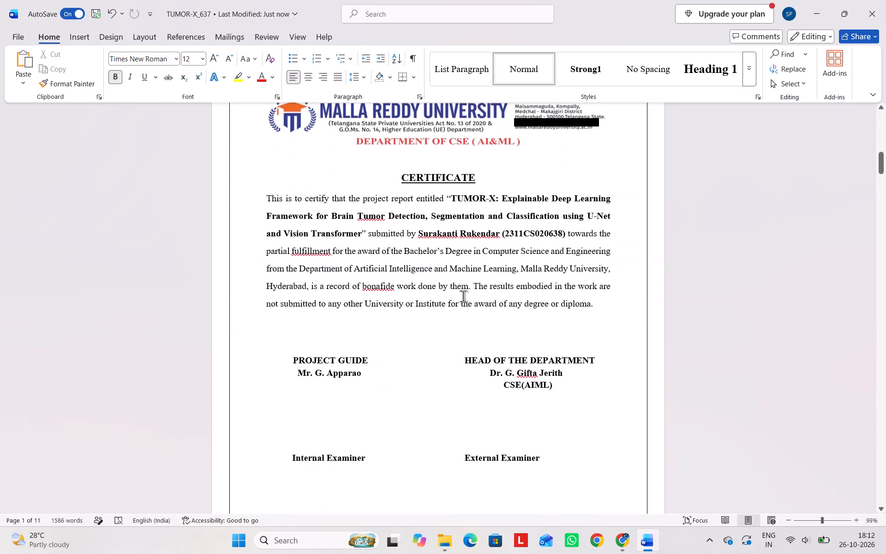
pyautogui.click(459, 235)
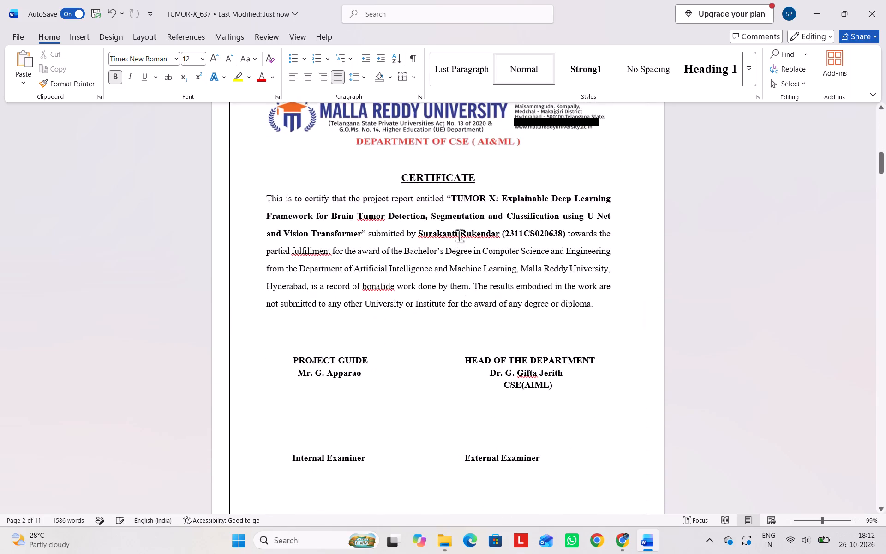
pyautogui.press('Left')
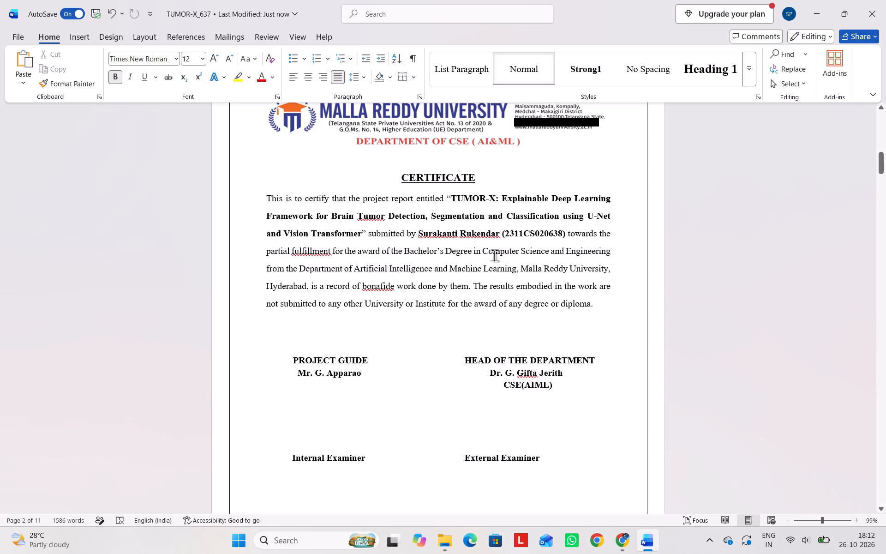
pyautogui.press('Left')
pyautogui.press('BackSpace')
pyautogui.press('BackSpace')
pyautogui.press('BackSpace')
pyautogui.press('BackSpace')
pyautogui.press('BackSpace')
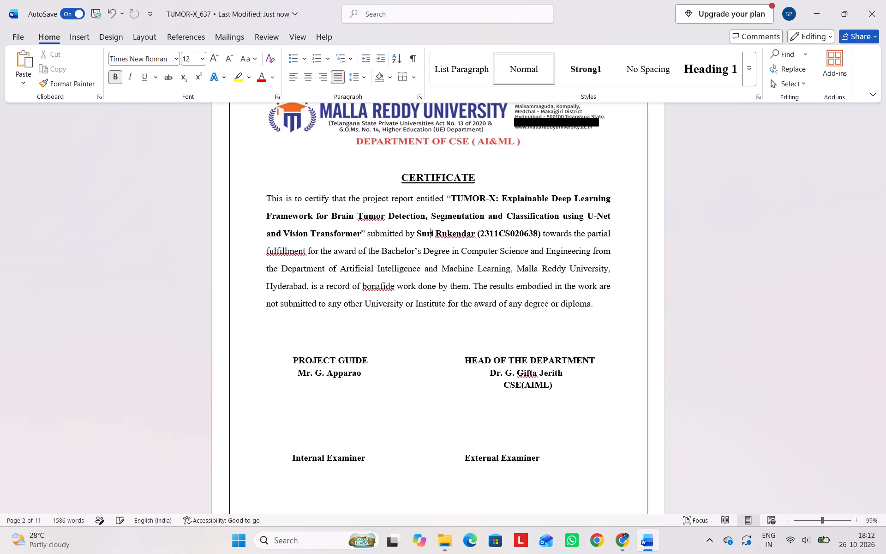
pyautogui.press('BackSpace')
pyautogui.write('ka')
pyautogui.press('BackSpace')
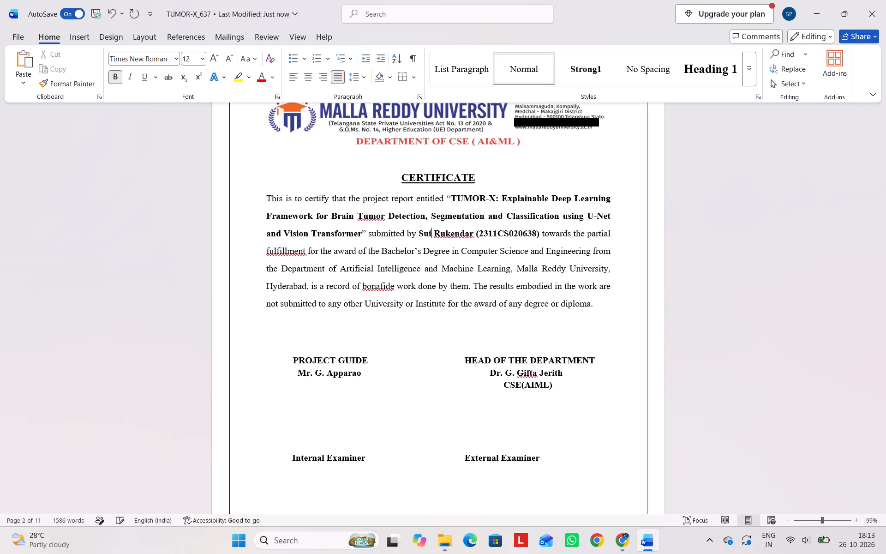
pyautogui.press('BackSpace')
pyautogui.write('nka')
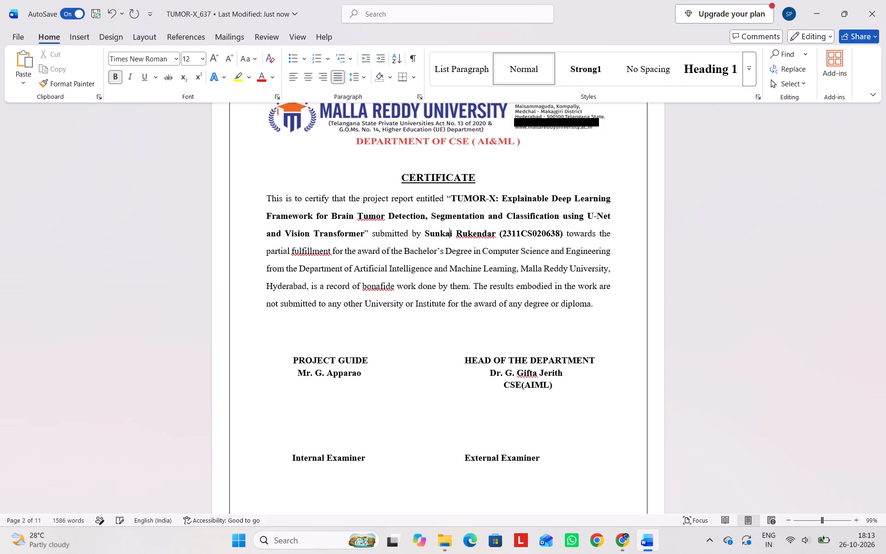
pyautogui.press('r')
# Replace the given name in the certificate text with the given name of the student for roll number ending 637.
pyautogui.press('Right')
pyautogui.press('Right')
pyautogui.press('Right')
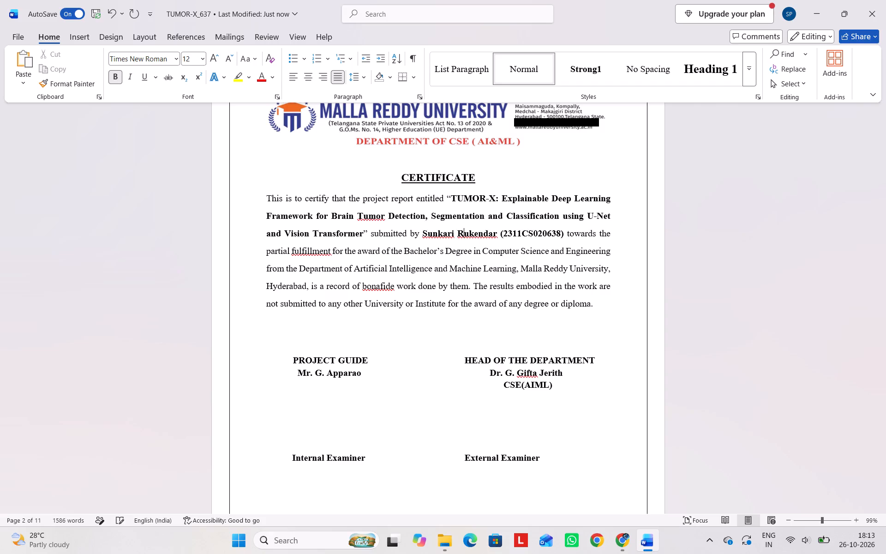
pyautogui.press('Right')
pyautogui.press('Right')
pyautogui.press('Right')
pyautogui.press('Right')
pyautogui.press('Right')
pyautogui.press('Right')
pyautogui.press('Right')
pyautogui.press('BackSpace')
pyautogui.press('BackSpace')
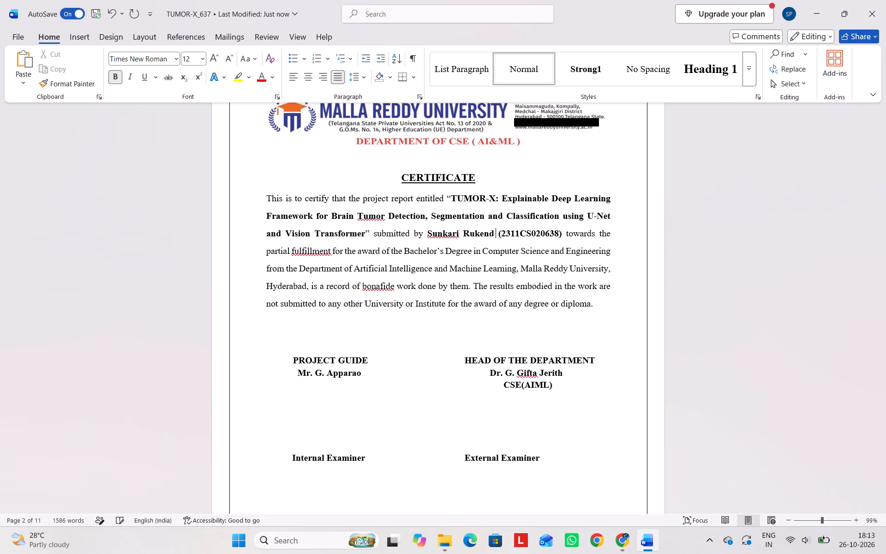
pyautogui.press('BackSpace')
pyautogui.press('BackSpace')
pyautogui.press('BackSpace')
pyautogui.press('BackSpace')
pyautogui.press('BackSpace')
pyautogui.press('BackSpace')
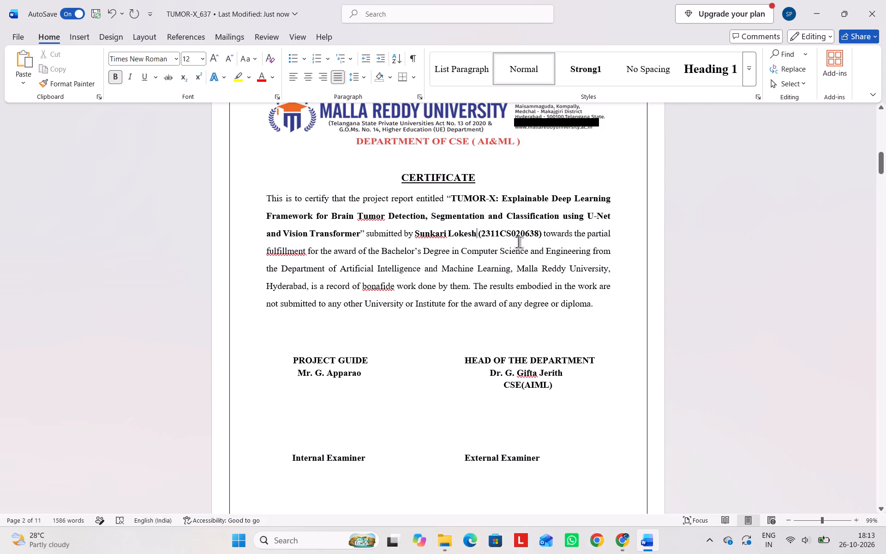
# Change the last digit of the student's roll number in the certificate text to 7.
pyautogui.click(539, 233)
pyautogui.press('BackSpace')
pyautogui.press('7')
# Insert spaces before the certificate's "External Examiner" label so it sits centred beneath the head of department block.
pyautogui.scroll(-1, 450, 333)
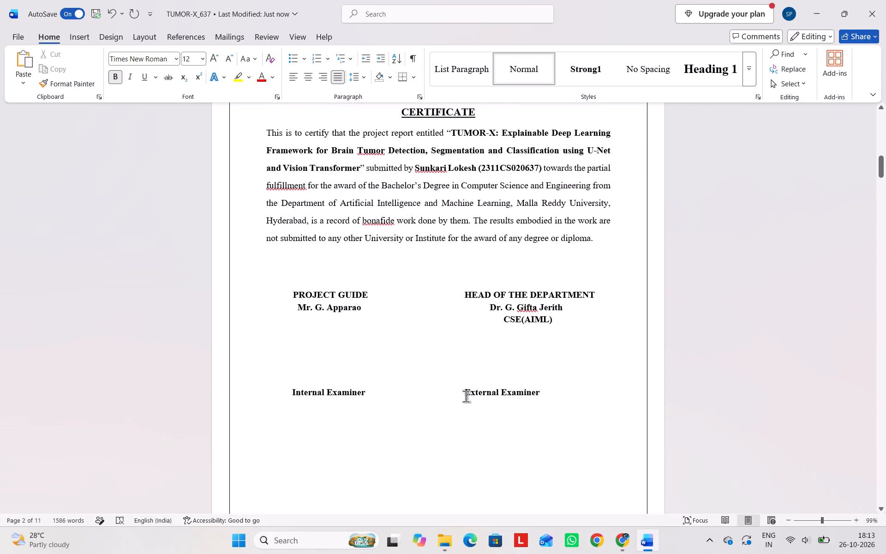
pyautogui.click(466, 396)
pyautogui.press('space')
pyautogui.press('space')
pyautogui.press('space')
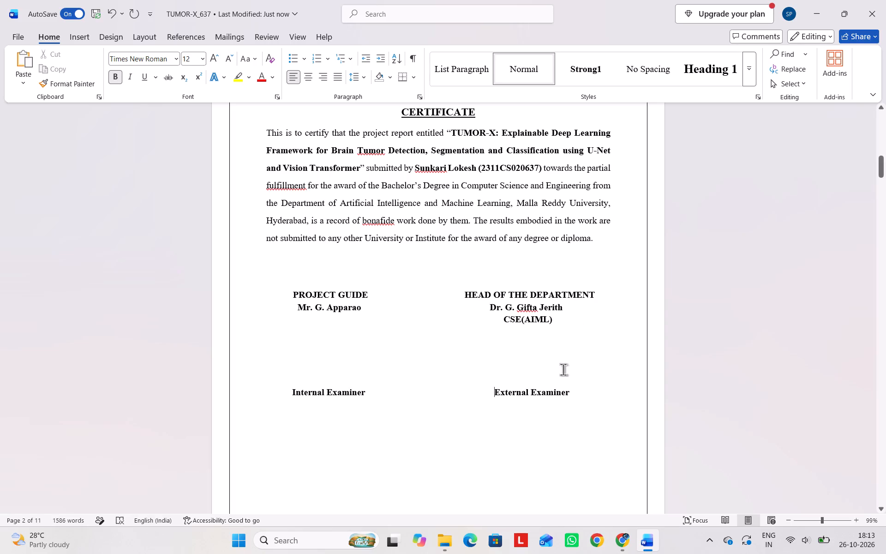
# Check the student name and roll number on the title page and certificate page of the TUMOR-X_637 copy.
pyautogui.scroll(3, 532, 281)
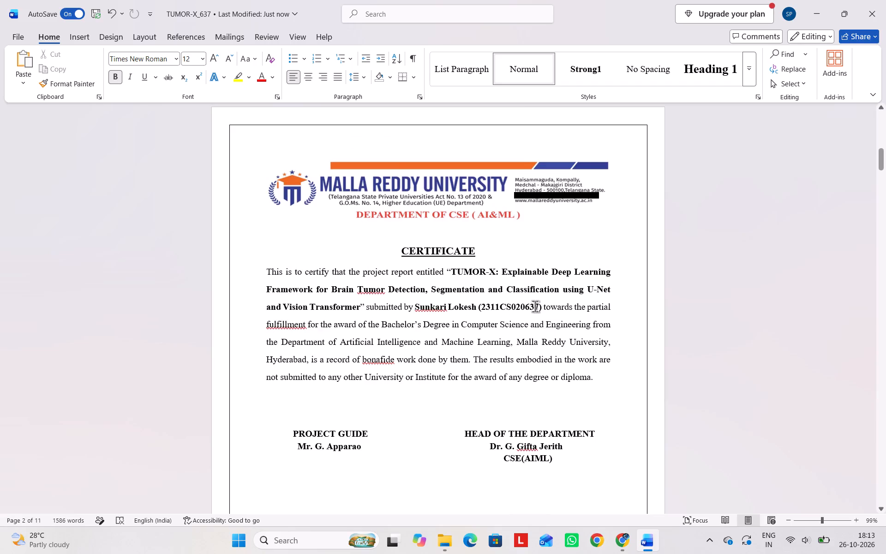
pyautogui.scroll(7, 535, 306)
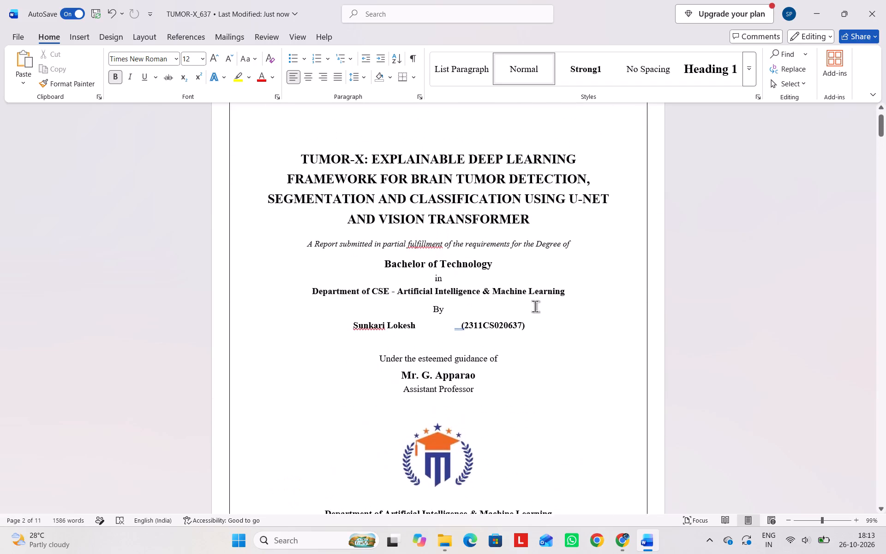
pyautogui.scroll(-4, 535, 306)
pyautogui.scroll(1, 535, 306)
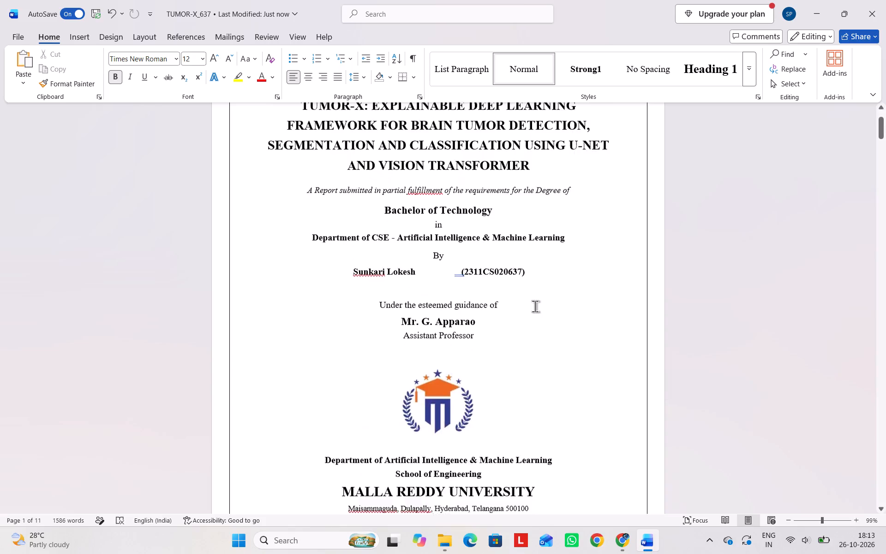
pyautogui.scroll(2, 535, 306)
pyautogui.scroll(-4, 535, 306)
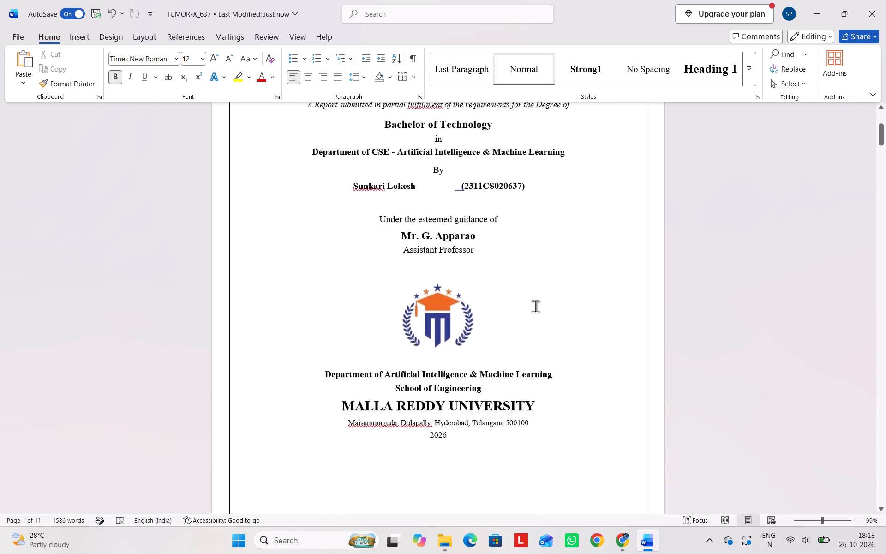
pyautogui.scroll(-4, 535, 306)
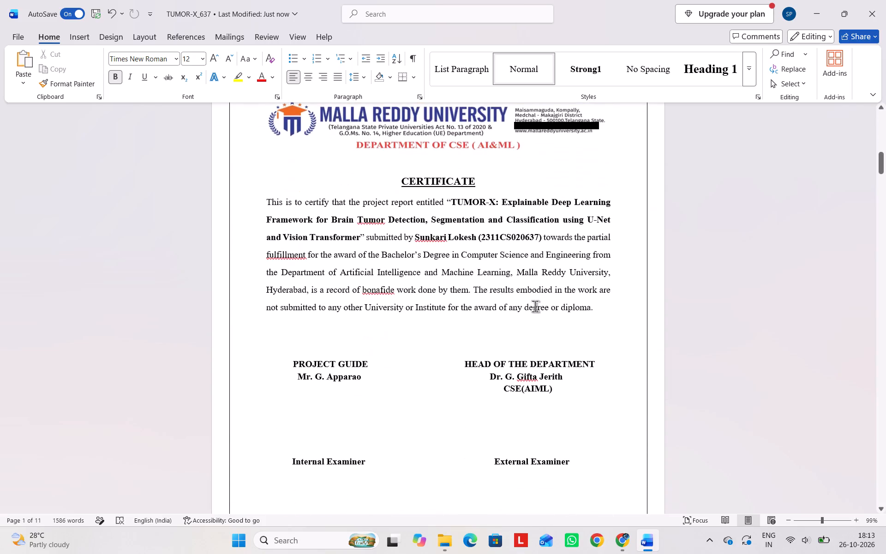
# Change the last digit of the roll number in the page 3 signature line to 7.
pyautogui.scroll(-4, 535, 306)
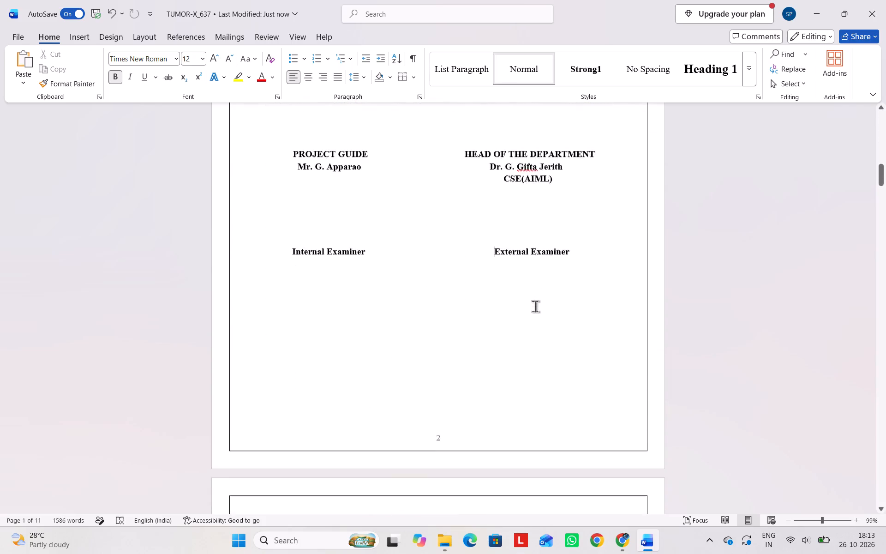
pyautogui.scroll(-4, 535, 306)
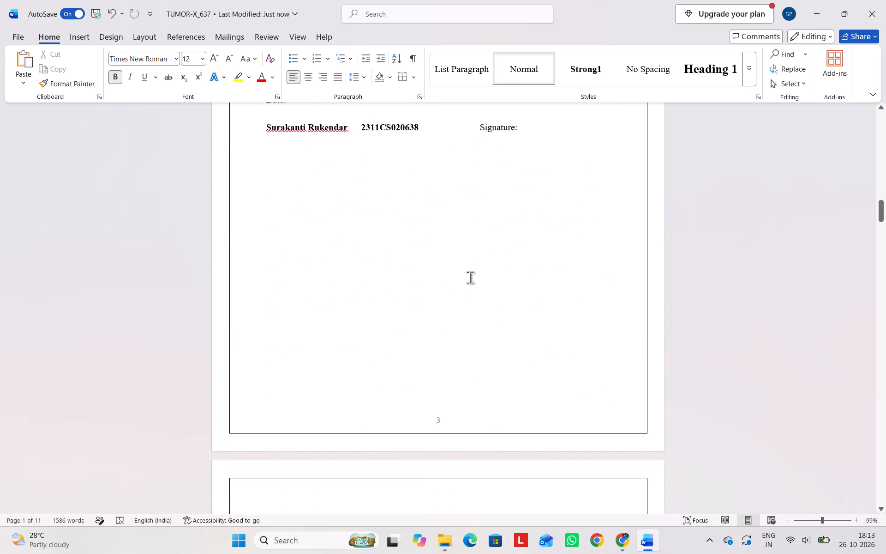
pyautogui.click(424, 126)
pyautogui.press('BackSpace')
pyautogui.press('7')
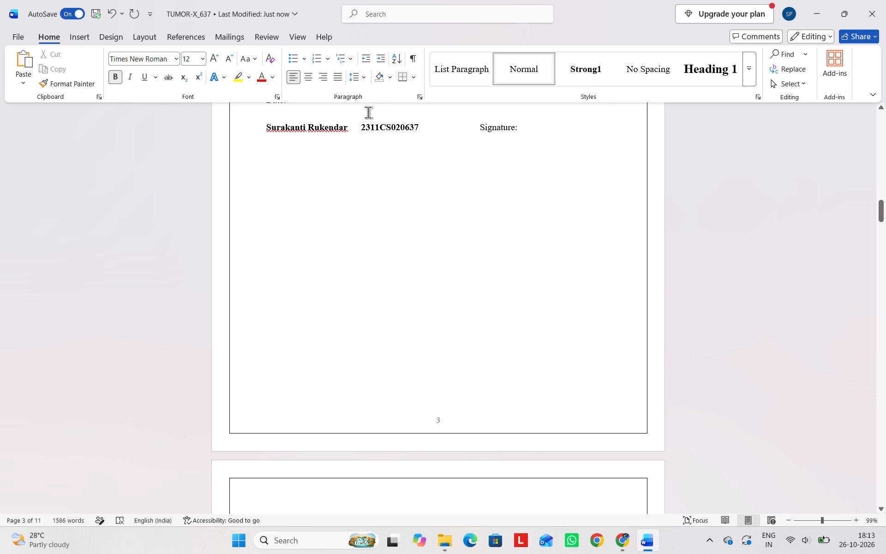
# Insert five spaces before the roll number in the page 3 signature line to widen the gap after the name.
pyautogui.click(361, 124)
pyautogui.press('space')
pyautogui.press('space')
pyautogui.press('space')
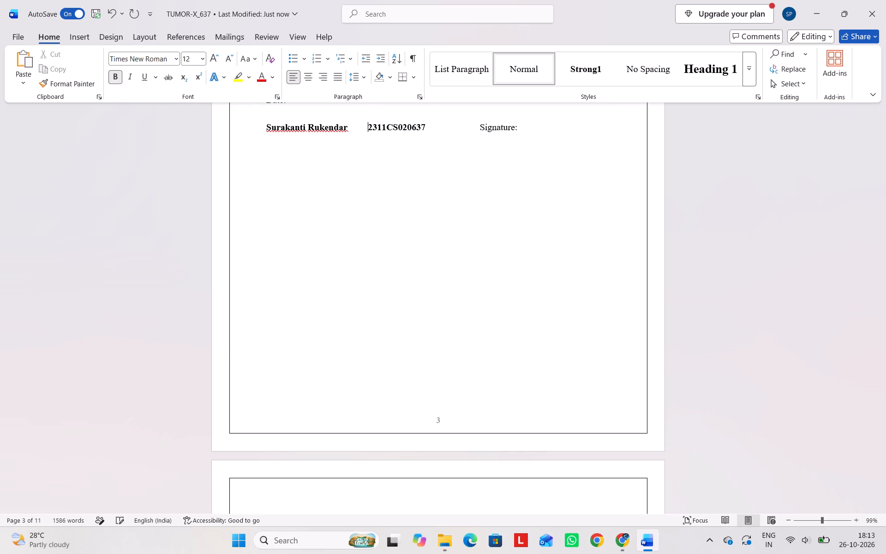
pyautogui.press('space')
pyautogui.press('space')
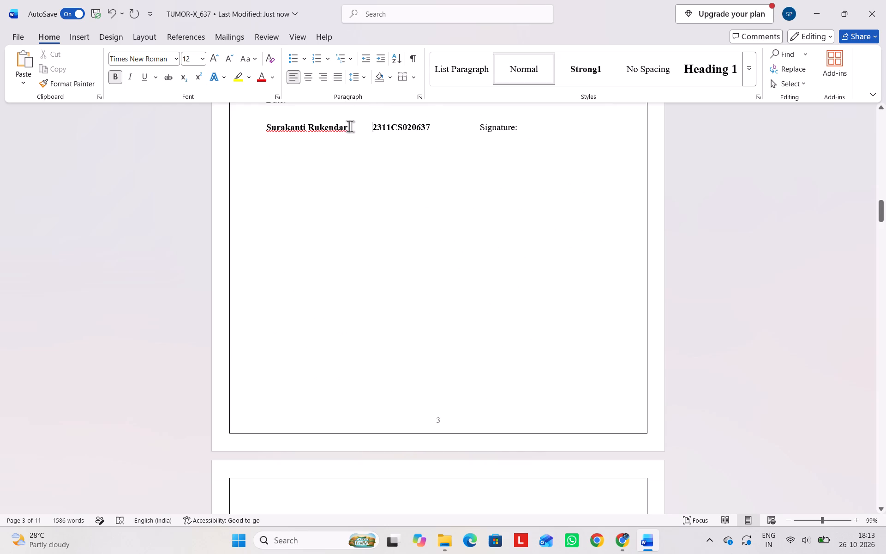
# Replace the student name in the page 3 signature line with the name of the student for roll number ending 637.
pyautogui.click(349, 126)
pyautogui.press('Left')
pyautogui.press('BackSpace')
pyautogui.press('BackSpace')
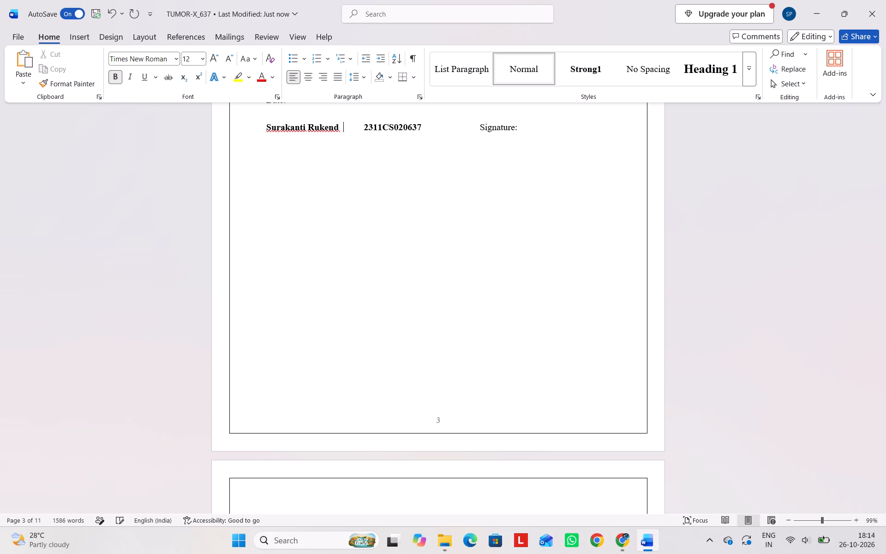
pyautogui.press('BackSpace')
pyautogui.press('BackSpace')
pyautogui.press('BackSpace')
pyautogui.press('BackSpace')
pyautogui.press('BackSpace')
pyautogui.press('BackSpace')
pyautogui.press('BackSpace')
pyautogui.press('BackSpace')
pyautogui.press('BackSpace')
pyautogui.press('BackSpace')
pyautogui.press('BackSpace')
pyautogui.press('BackSpace')
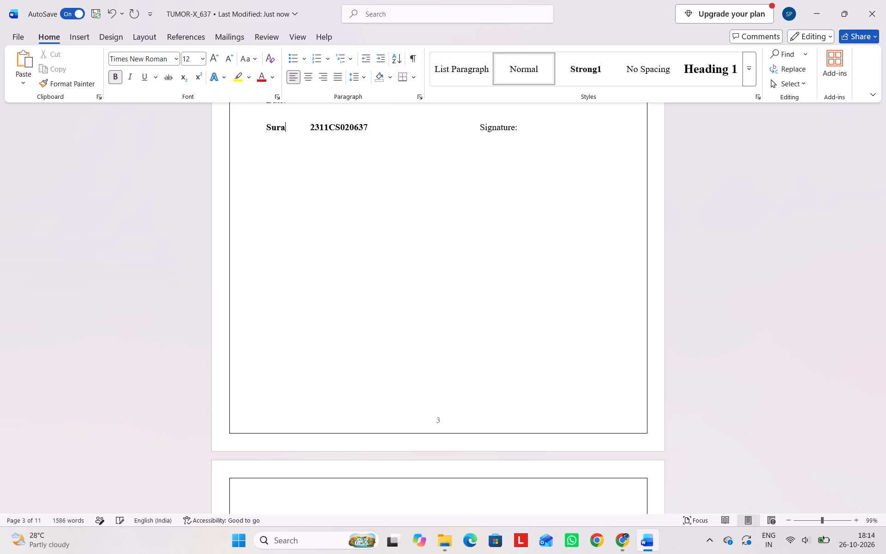
pyautogui.press('BackSpace')
pyautogui.press('BackSpace')
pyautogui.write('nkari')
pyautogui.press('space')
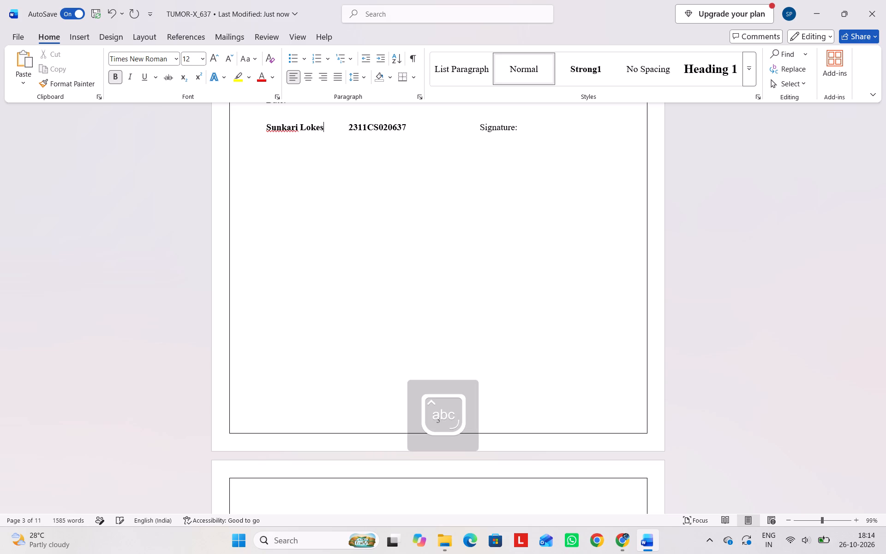
# Change the last digit of the roll number below the Acknowledgement text to 7.
pyautogui.scroll(1, 529, 194)
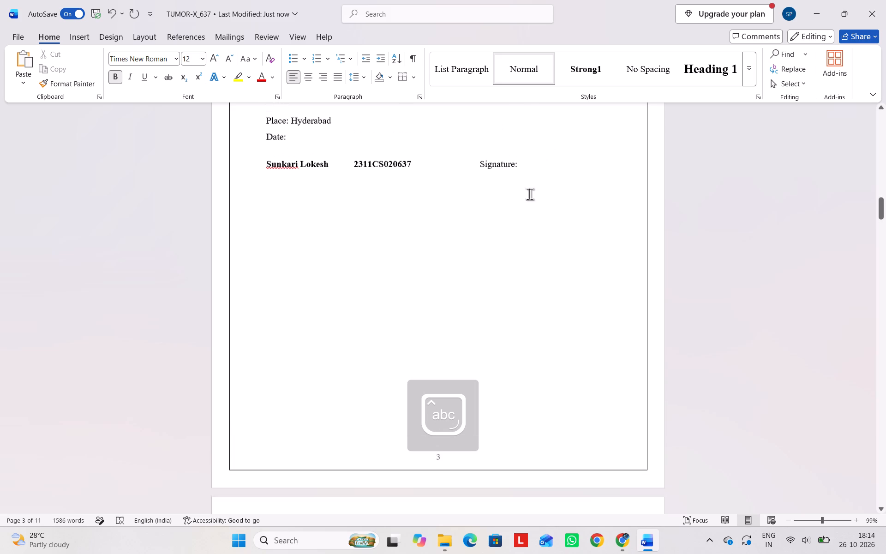
pyautogui.scroll(1, 529, 194)
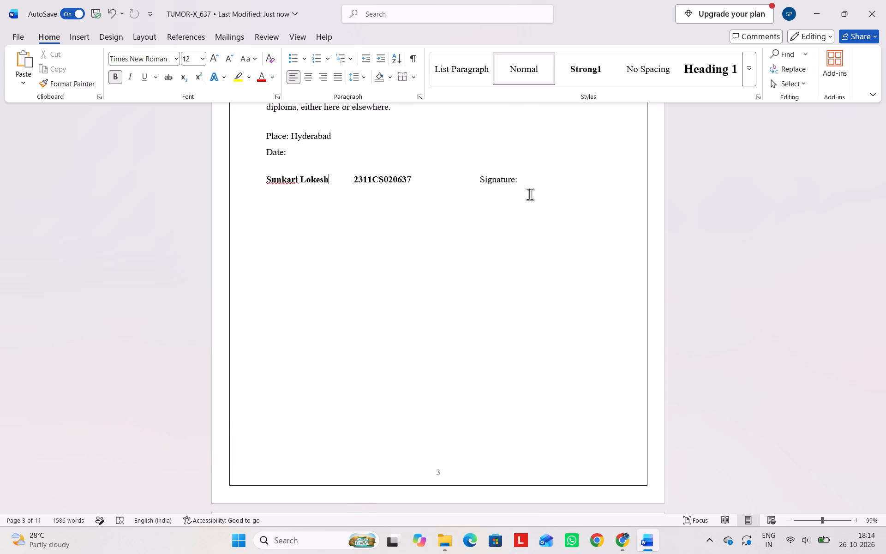
pyautogui.scroll(-1, 556, 286)
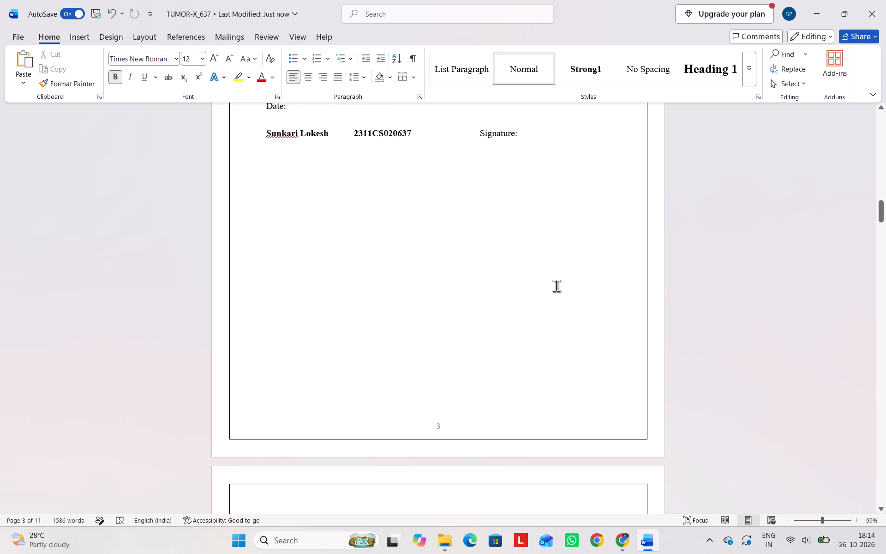
pyautogui.scroll(-4, 556, 286)
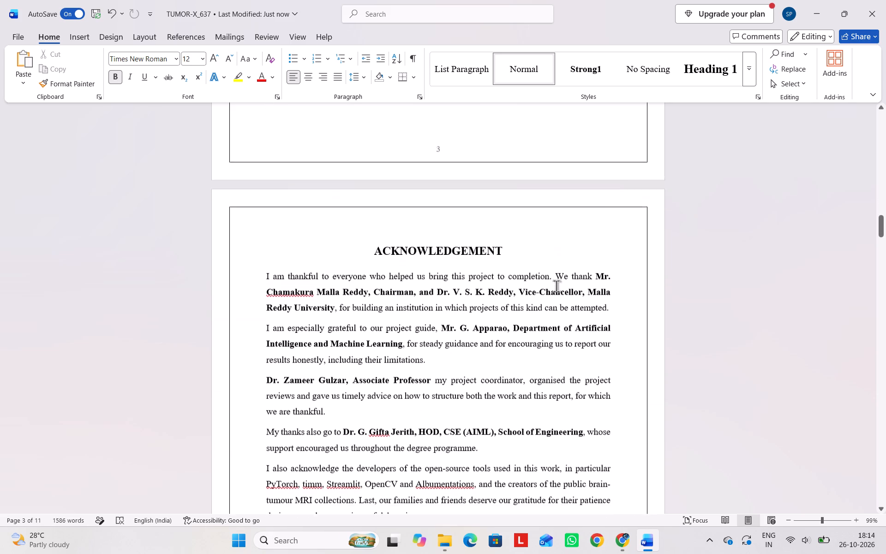
pyautogui.scroll(-2, 556, 286)
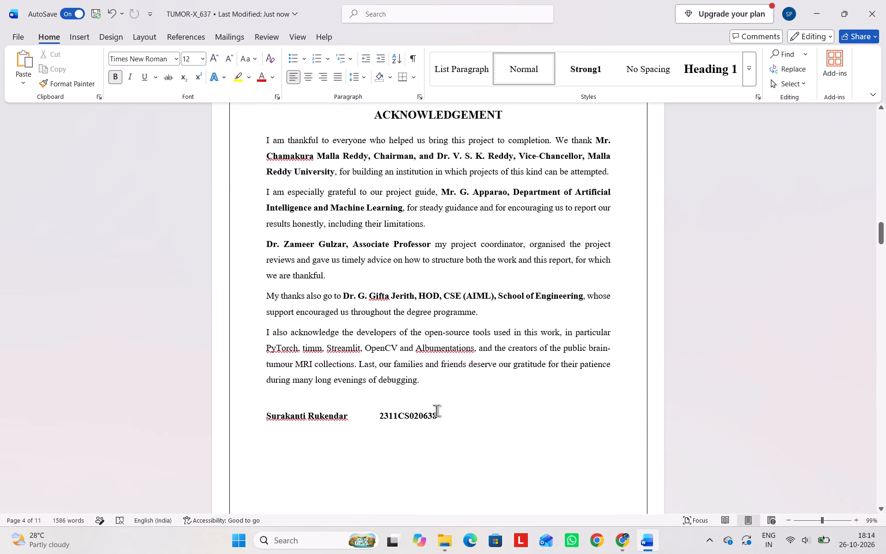
pyautogui.click(446, 409)
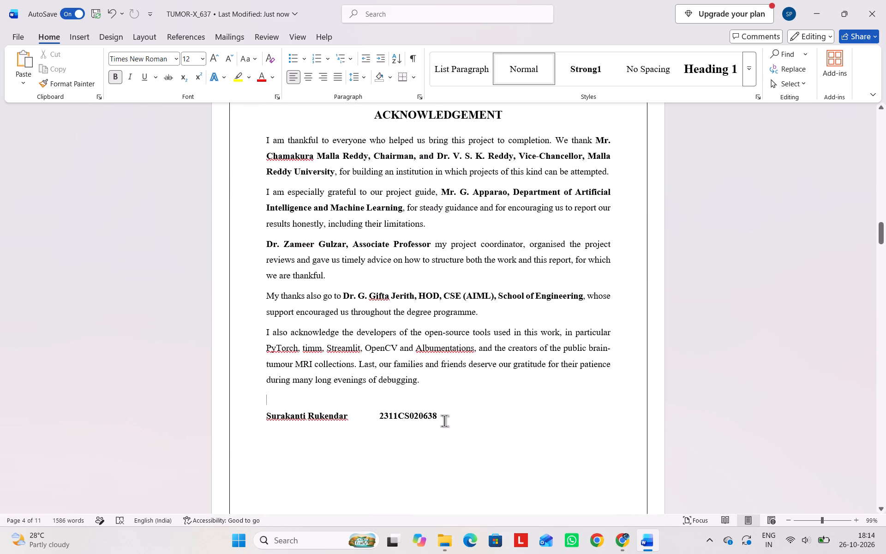
pyautogui.click(444, 420)
pyautogui.press('BackSpace')
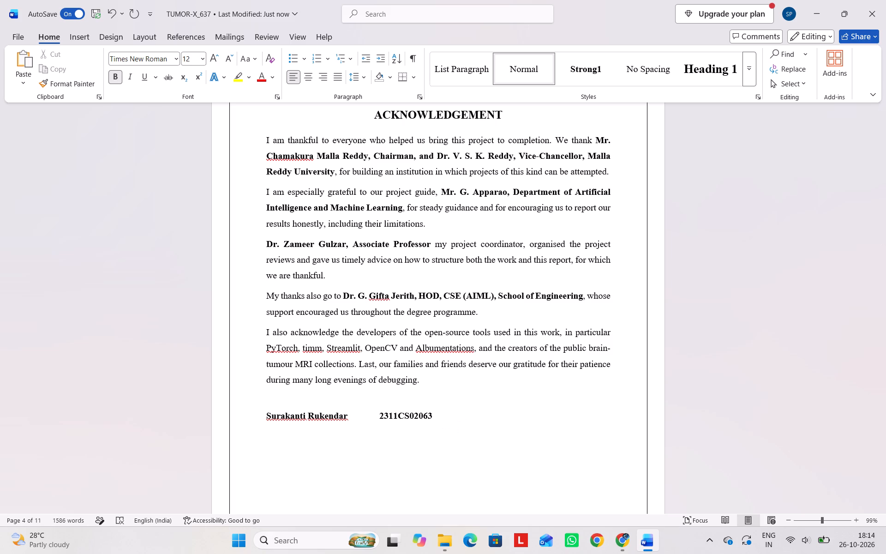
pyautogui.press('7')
# Replace the student name below the Acknowledgement text with the name of the student for roll number ending 637.
pyautogui.press('Left')
pyautogui.press('Left')
pyautogui.press('Left')
pyautogui.press('Left')
pyautogui.press('Left')
pyautogui.press('Left')
pyautogui.press('Left')
pyautogui.press('Left')
pyautogui.press('Left')
pyautogui.press('Left')
pyautogui.press('Left')
pyautogui.press('Left')
pyautogui.press('Left')
pyautogui.press('Left')
pyautogui.press('Left')
pyautogui.press('Left')
pyautogui.press('Left')
pyautogui.press('Left')
pyautogui.press('Left')
pyautogui.press('Left')
pyautogui.press('Left')
pyautogui.press('Left')
pyautogui.press('Left')
pyautogui.press('Left')
pyautogui.press('Left')
pyautogui.press('Left')
pyautogui.press('BackSpace')
pyautogui.press('BackSpace')
pyautogui.press('BackSpace')
pyautogui.press('BackSpace')
pyautogui.press('BackSpace')
pyautogui.press('BackSpace')
pyautogui.press('BackSpace')
pyautogui.press('BackSpace')
pyautogui.press('BackSpace')
pyautogui.press('BackSpace')
pyautogui.press('BackSpace')
pyautogui.press('BackSpace')
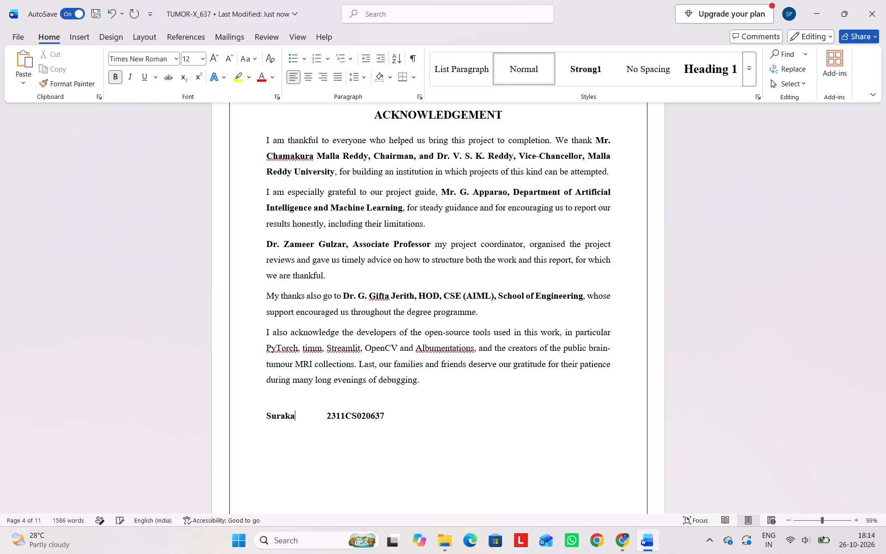
pyautogui.press('BackSpace')
pyautogui.press('BackSpace')
pyautogui.press('BackSpace')
pyautogui.press('BackSpace')
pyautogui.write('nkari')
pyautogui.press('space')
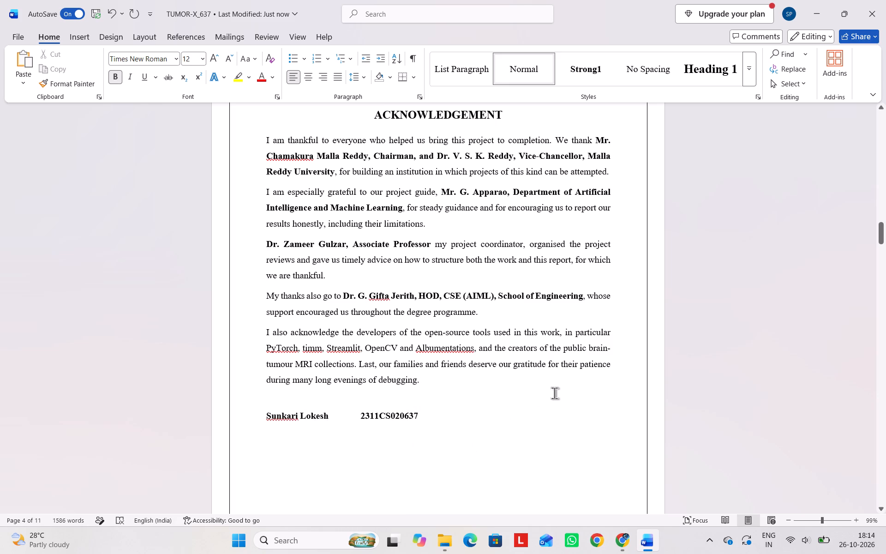
# Open the TUMOR-X_FIRST PAGES document from the tumorx_documentation folder.
pyautogui.click(449, 541)
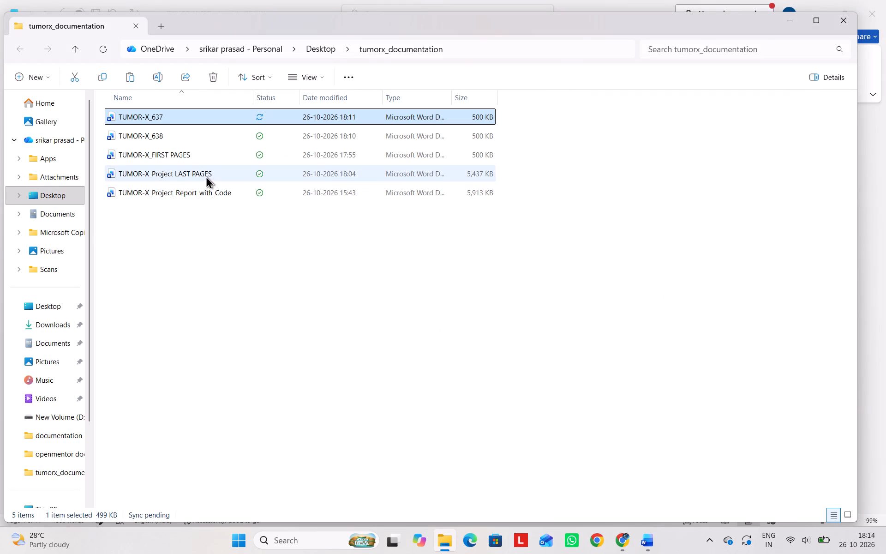
pyautogui.doubleClick(186, 148)
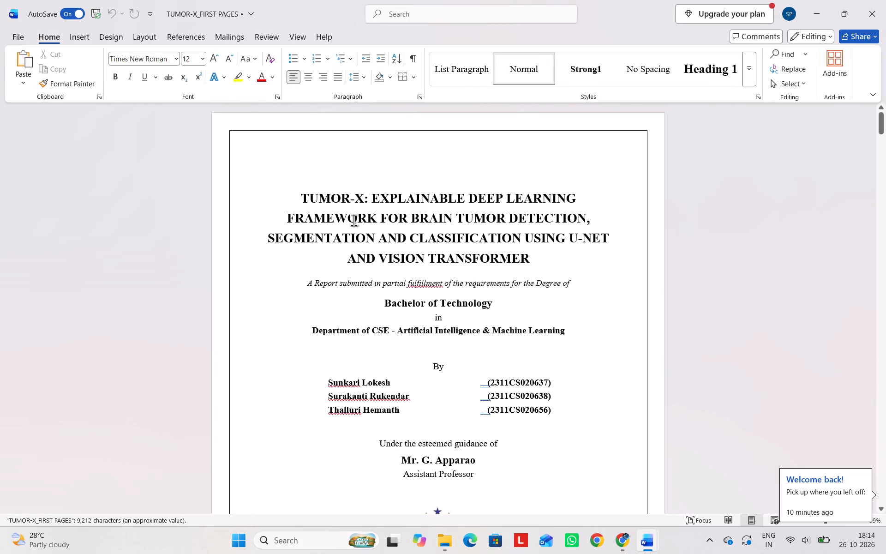
# Cut the DEAN-CSE(AIML) title from the certificate's signature block and enter HEAD OF THE DEPARTMENT in its place.
pyautogui.scroll(-1, 426, 286)
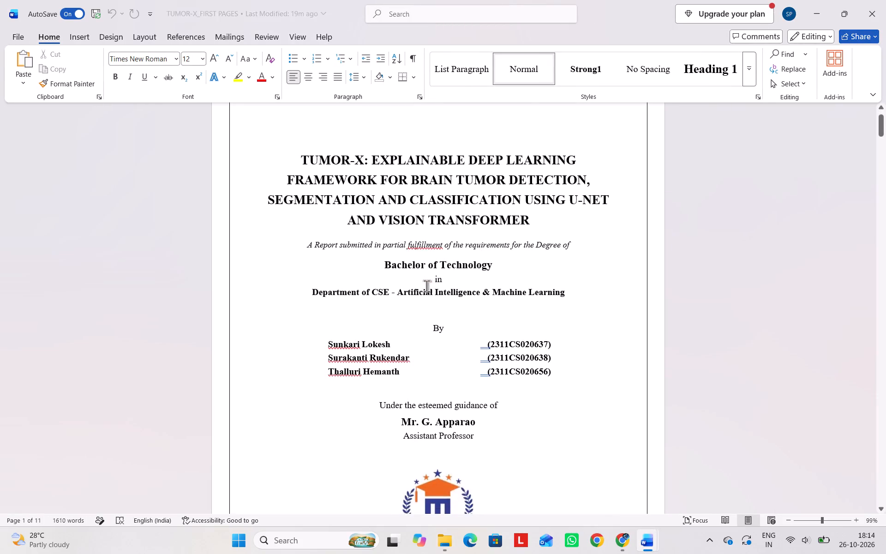
pyautogui.scroll(-8, 426, 286)
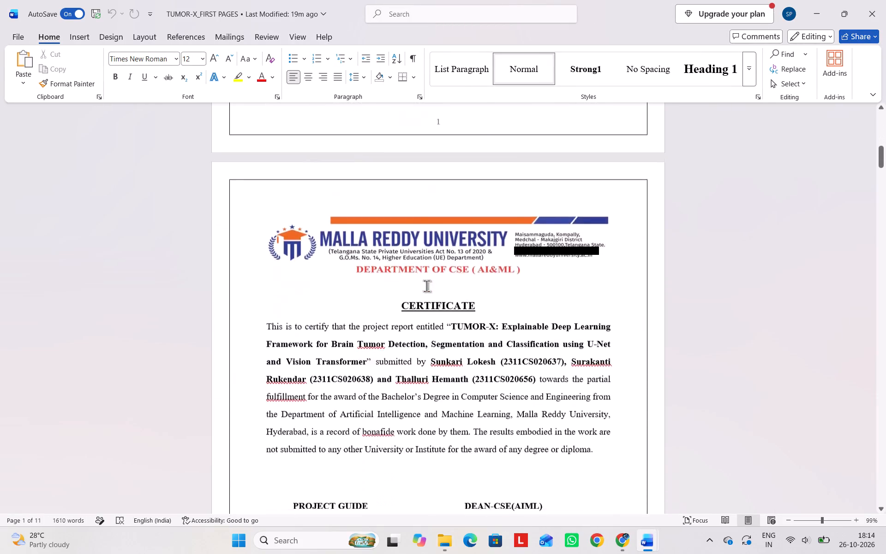
pyautogui.scroll(-1, 426, 286)
pyautogui.scroll(1, 426, 286)
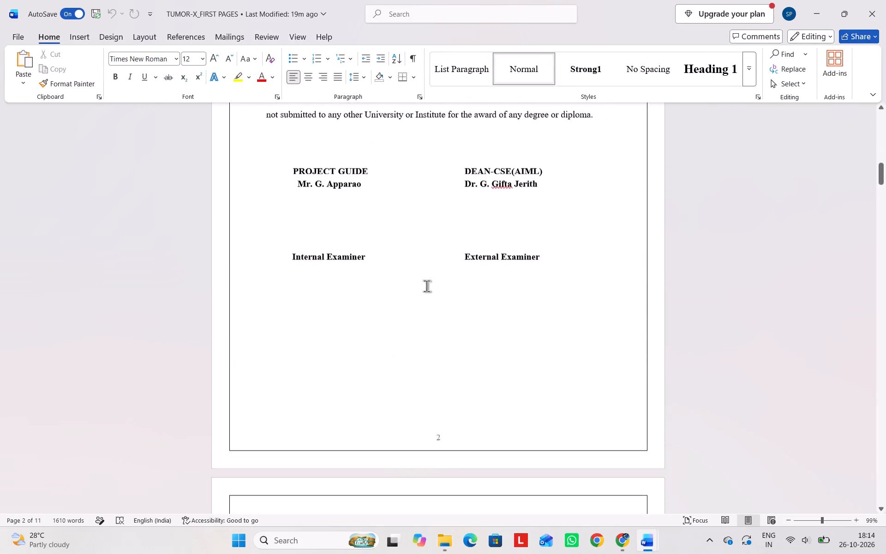
pyautogui.scroll(1, 426, 286)
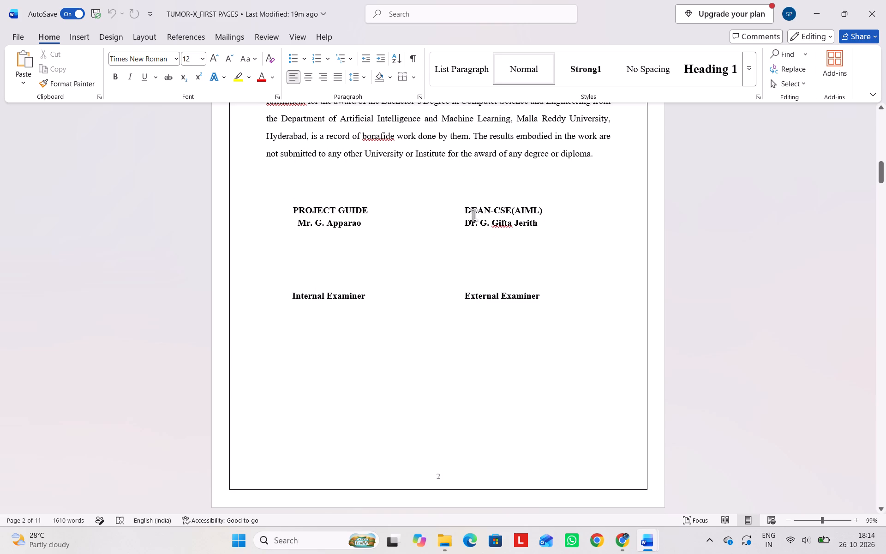
pyautogui.moveTo(461, 207); pyautogui.dragTo(497, 209)
pyautogui.moveTo(497, 209); pyautogui.dragTo(534, 212)
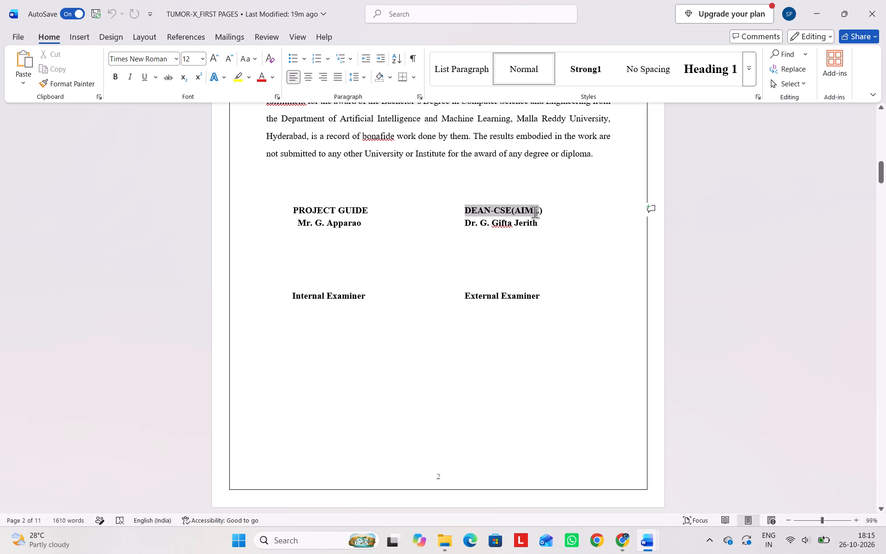
pyautogui.moveTo(534, 212); pyautogui.dragTo(544, 212)
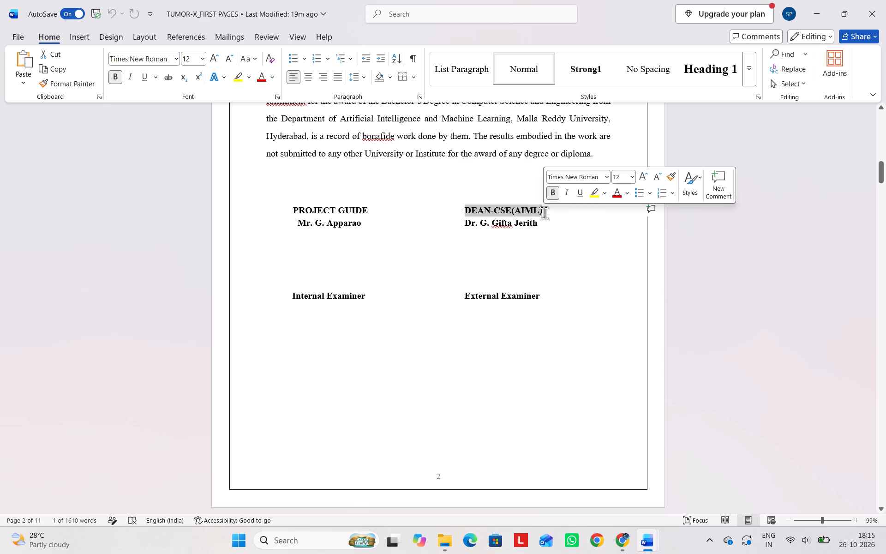
pyautogui.hotkey('ctrl', 'x')
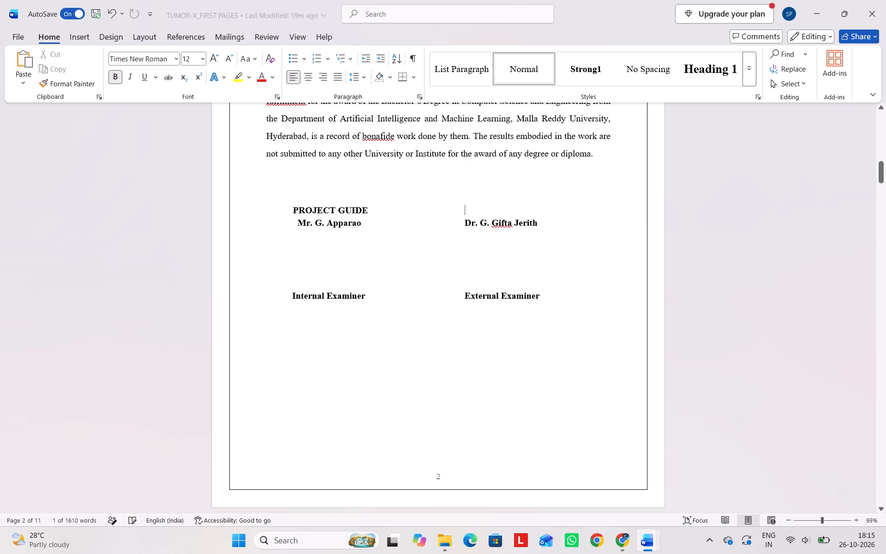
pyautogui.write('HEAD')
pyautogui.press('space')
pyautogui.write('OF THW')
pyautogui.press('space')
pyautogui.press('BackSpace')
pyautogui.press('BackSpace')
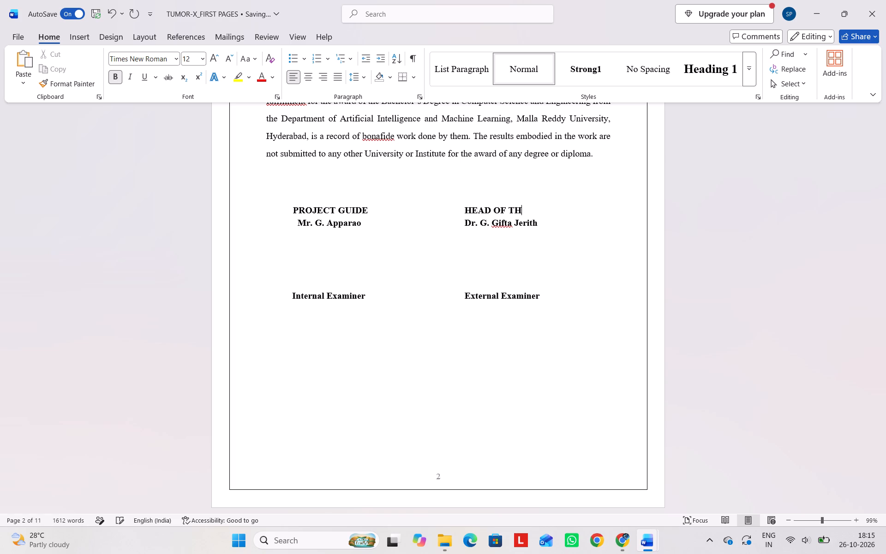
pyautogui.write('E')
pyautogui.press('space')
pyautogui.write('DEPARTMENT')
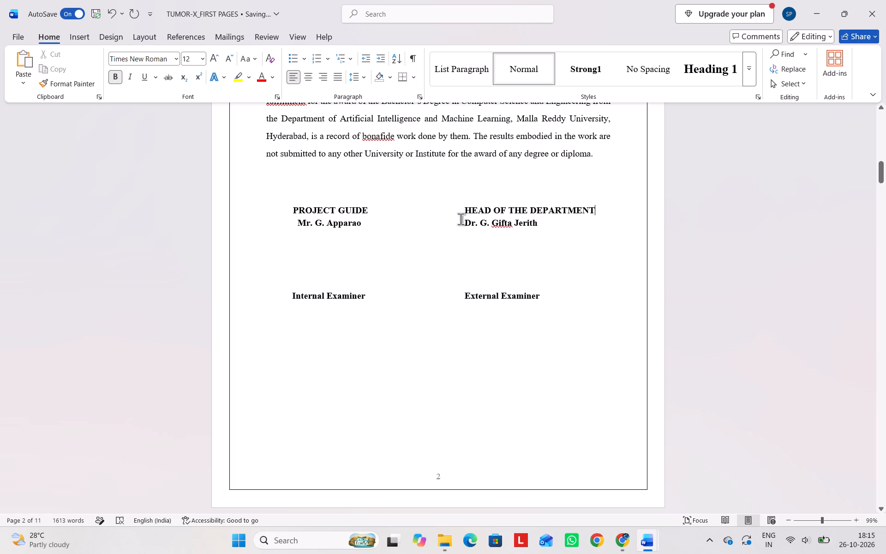
# Replace the gap between PROJECT GUIDE and HEAD OF THE DEPARTMENT with spaces so the latter starts slightly further left.
pyautogui.click(465, 222)
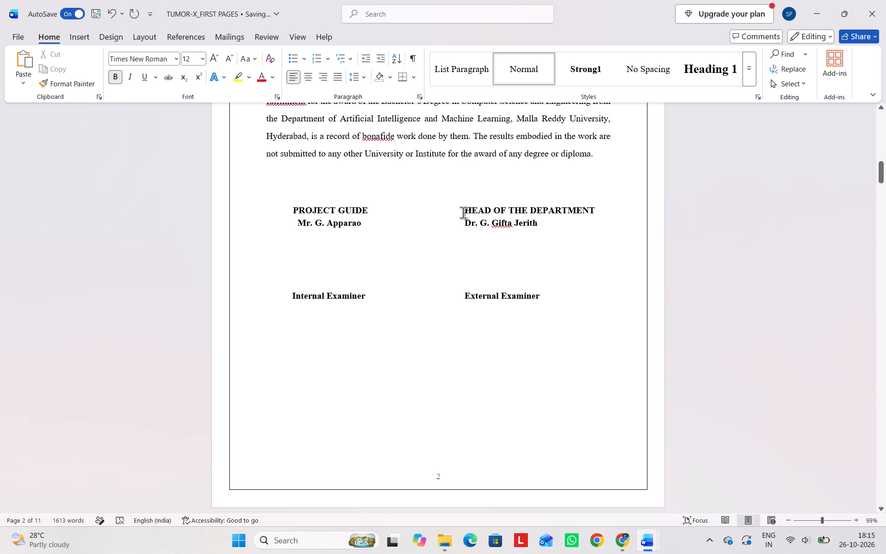
pyautogui.click(463, 212)
pyautogui.press('BackSpace')
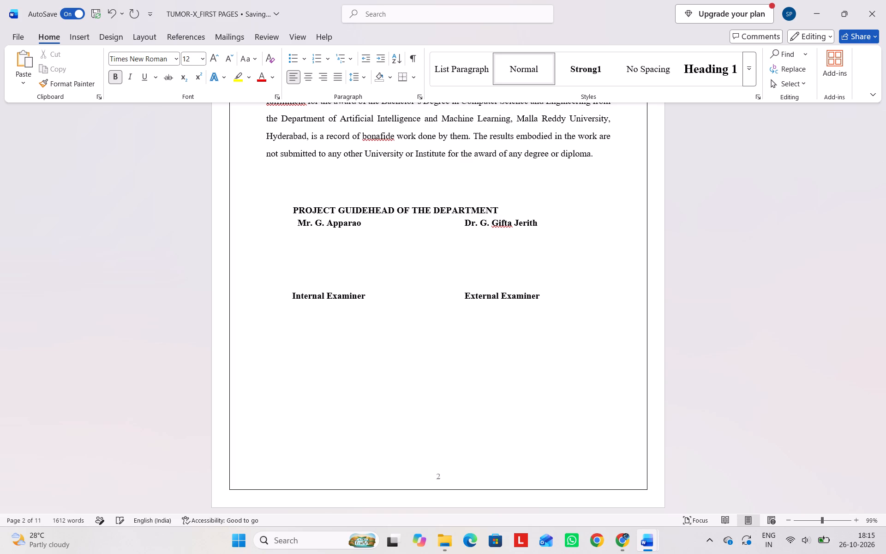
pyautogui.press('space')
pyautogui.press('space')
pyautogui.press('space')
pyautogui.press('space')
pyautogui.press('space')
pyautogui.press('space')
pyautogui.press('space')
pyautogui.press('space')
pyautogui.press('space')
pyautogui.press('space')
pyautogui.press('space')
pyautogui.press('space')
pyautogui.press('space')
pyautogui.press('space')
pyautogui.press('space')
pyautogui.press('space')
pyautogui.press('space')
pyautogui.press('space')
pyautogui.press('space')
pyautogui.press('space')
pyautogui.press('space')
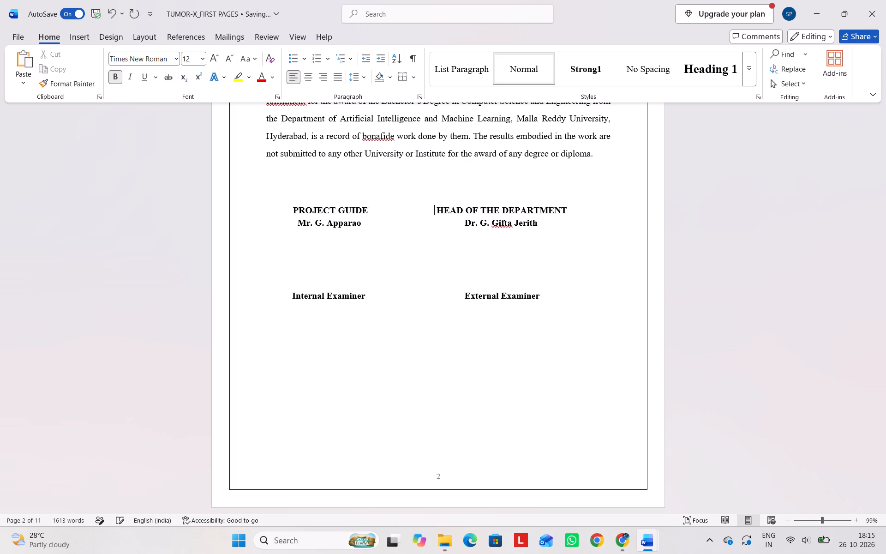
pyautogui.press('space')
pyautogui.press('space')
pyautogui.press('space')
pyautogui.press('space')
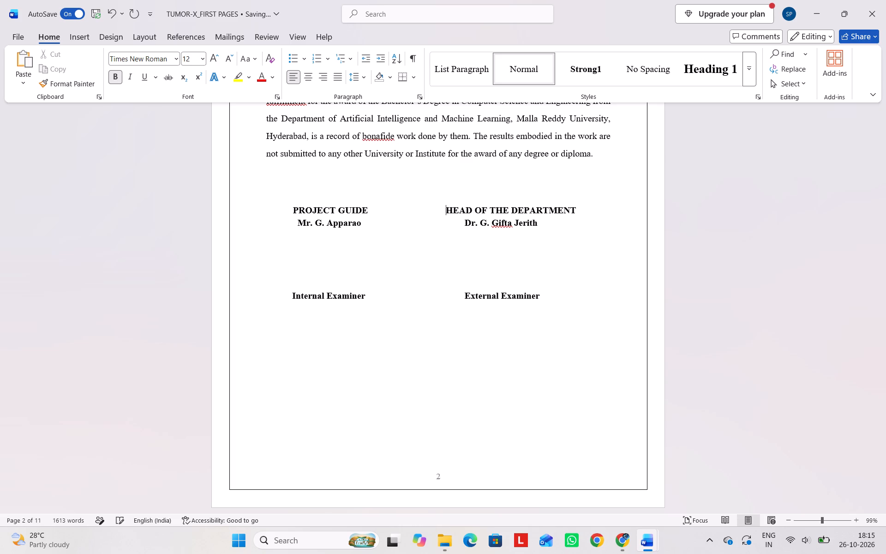
# Shift the department head's name right with spaces to centre it under HEAD OF THE DEPARTMENT.
pyautogui.click(464, 225)
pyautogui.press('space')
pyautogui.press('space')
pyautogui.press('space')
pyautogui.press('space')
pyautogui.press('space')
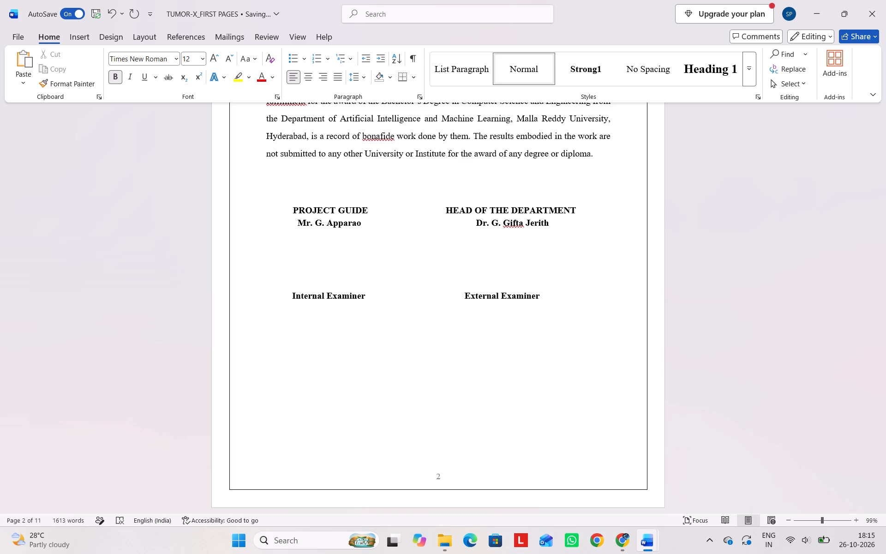
# Insert the cut DEAN-CSE(AIML) text on a new line below the department head's name, indented with spaces.
pyautogui.click(569, 226)
pyautogui.press('Return')
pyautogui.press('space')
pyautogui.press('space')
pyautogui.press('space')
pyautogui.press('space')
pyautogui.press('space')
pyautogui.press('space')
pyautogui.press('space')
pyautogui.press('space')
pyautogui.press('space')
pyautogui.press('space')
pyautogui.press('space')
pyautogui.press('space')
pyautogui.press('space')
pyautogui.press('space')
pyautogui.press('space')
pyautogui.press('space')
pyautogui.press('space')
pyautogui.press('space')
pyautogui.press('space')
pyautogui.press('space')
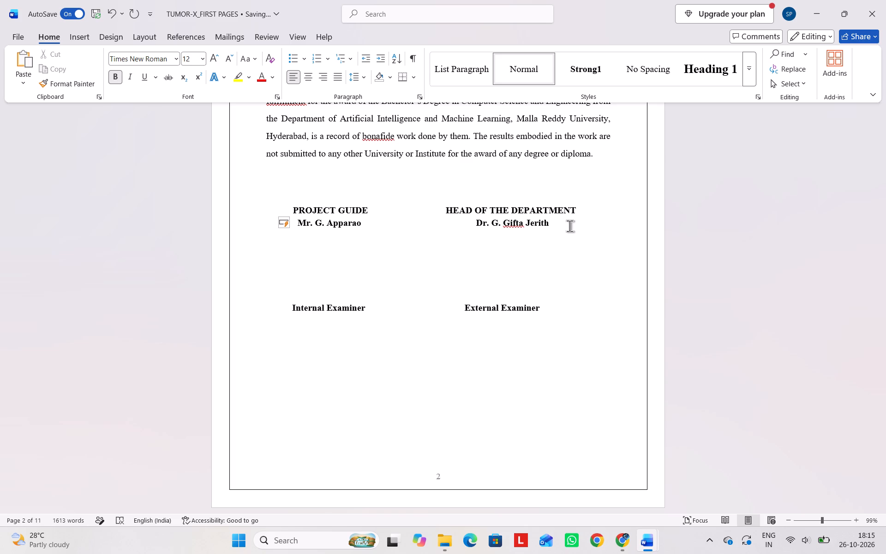
pyautogui.hotkey('ctrl', 'v')
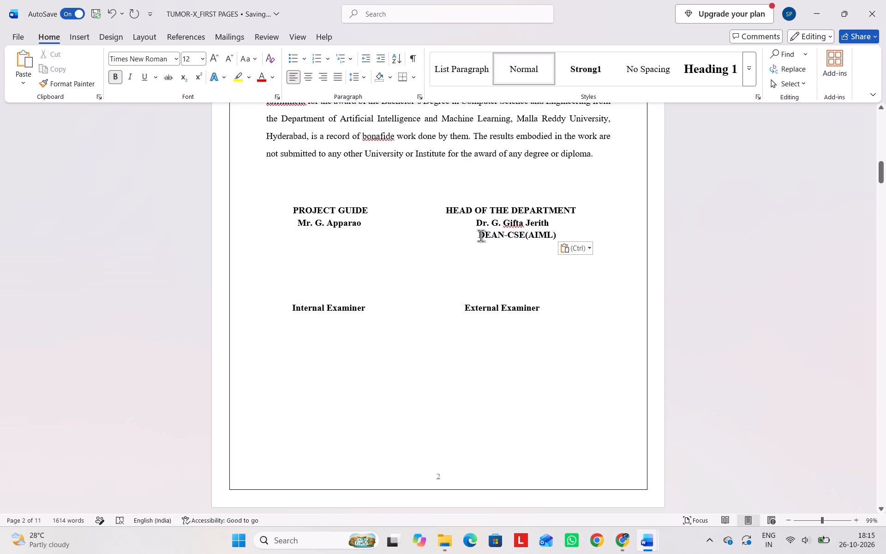
# Shorten the pasted line to CSE(AIML) by removing the DEAN- prefix, and centre it under the department head's name.
pyautogui.click(480, 235)
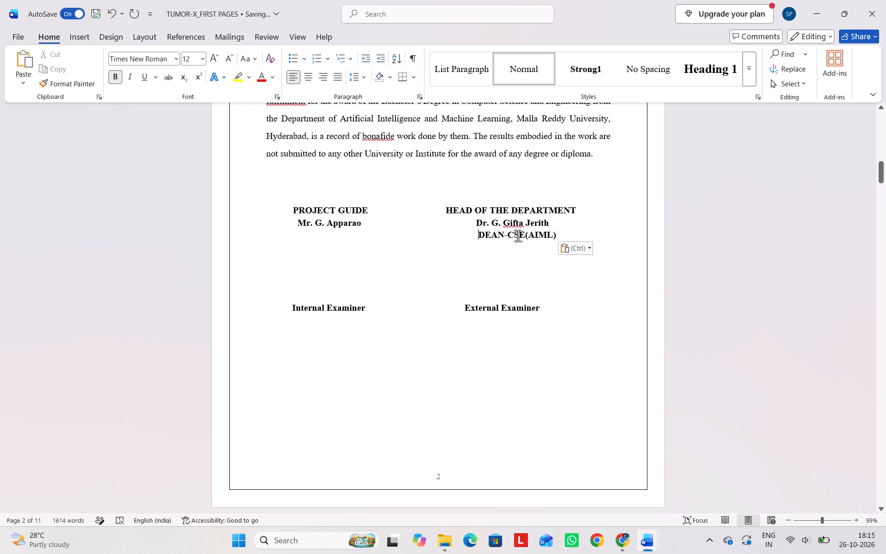
pyautogui.click(506, 236)
pyautogui.press('BackSpace')
pyautogui.press('BackSpace')
pyautogui.press('BackSpace')
pyautogui.press('BackSpace')
pyautogui.press('BackSpace')
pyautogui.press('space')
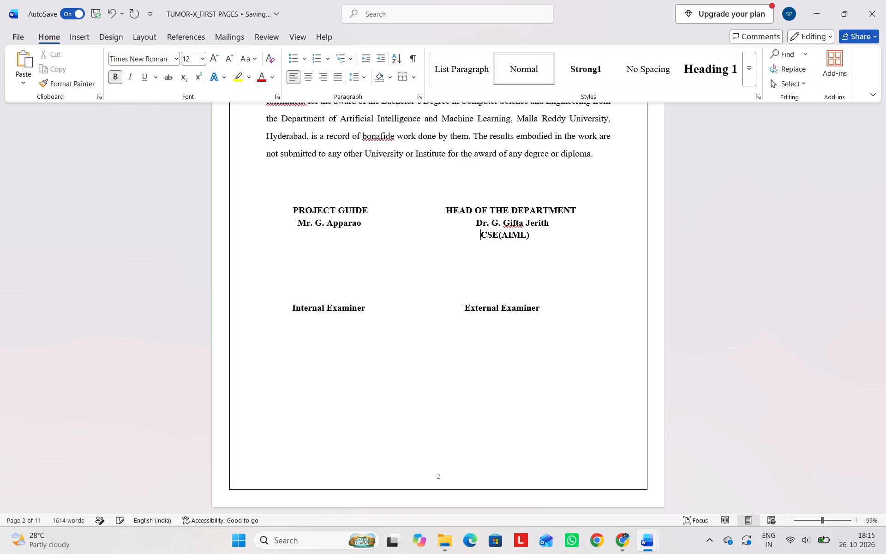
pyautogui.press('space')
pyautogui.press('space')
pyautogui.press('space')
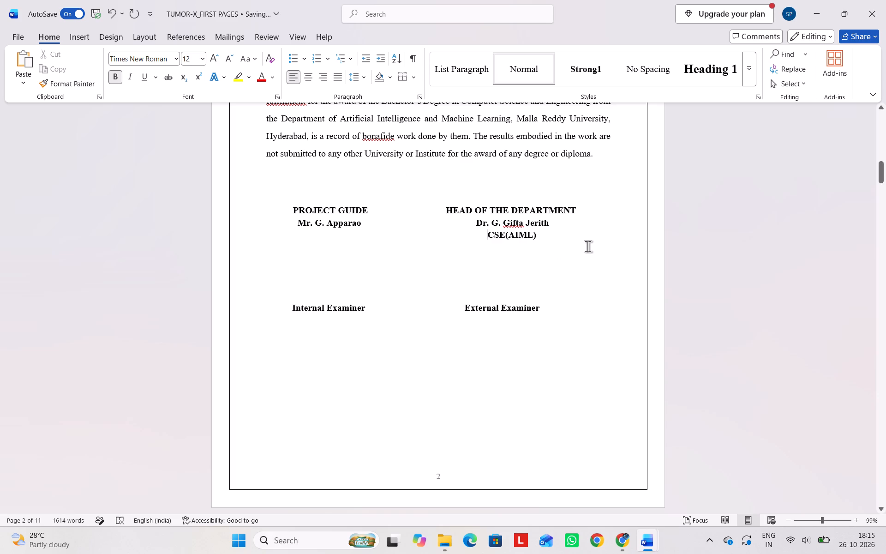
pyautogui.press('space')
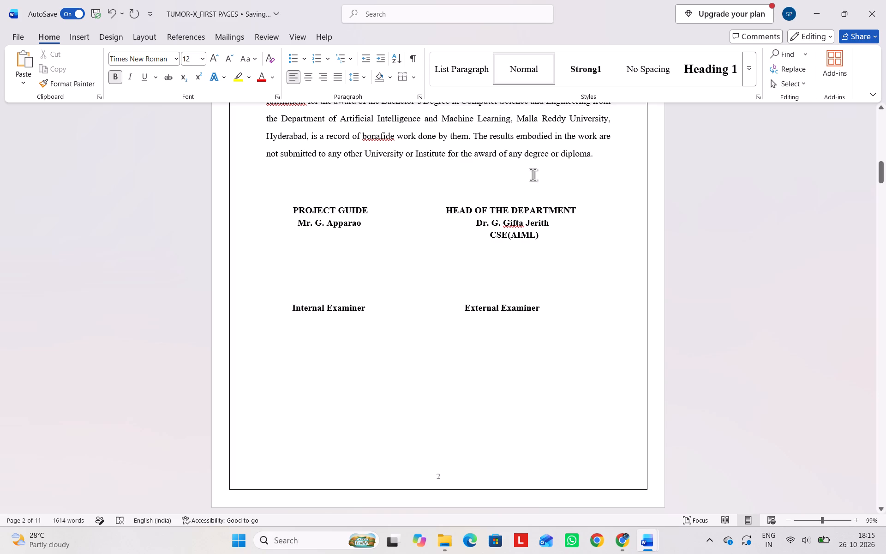
pyautogui.press('BackSpace')
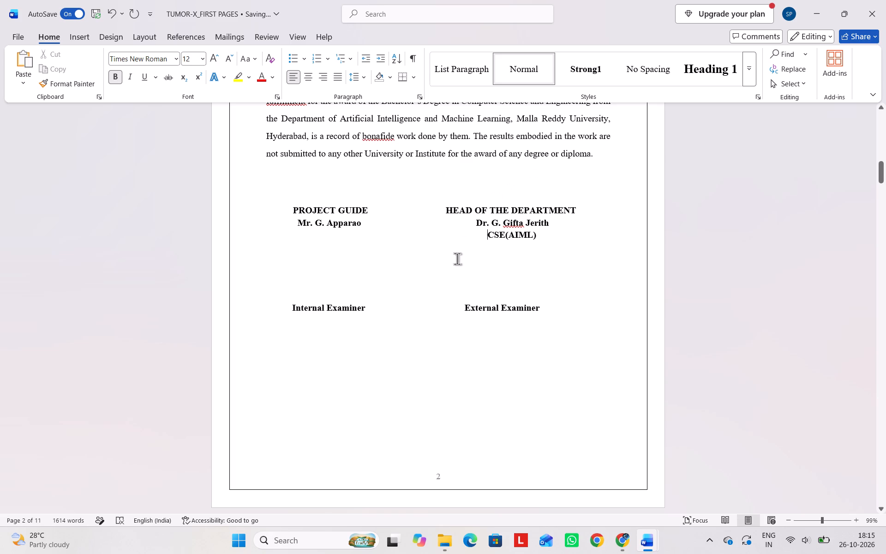
# Shift External Examiner right with spaces to centre it under the head of department block.
pyautogui.click(461, 308)
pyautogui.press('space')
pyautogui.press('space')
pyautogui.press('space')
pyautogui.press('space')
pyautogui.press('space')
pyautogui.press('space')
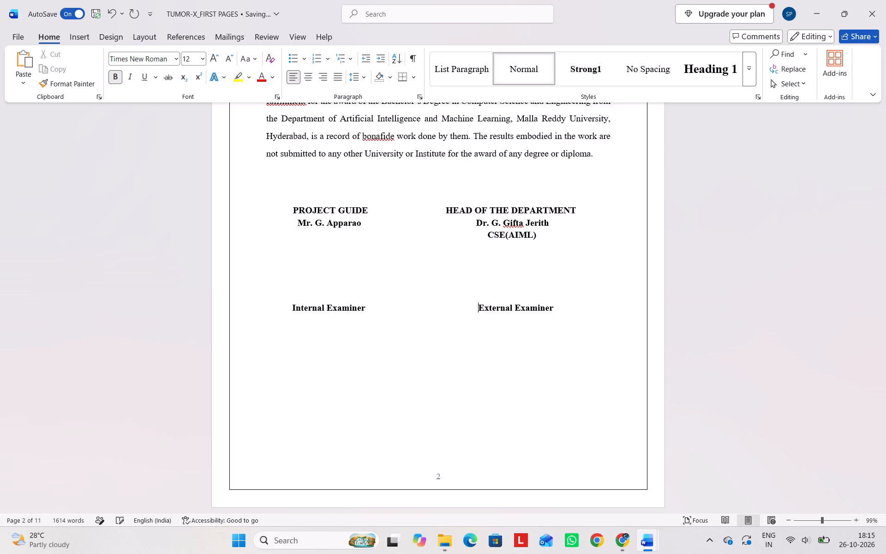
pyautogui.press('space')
pyautogui.press('BackSpace')
pyautogui.press('BackSpace')
pyautogui.press('BackSpace')
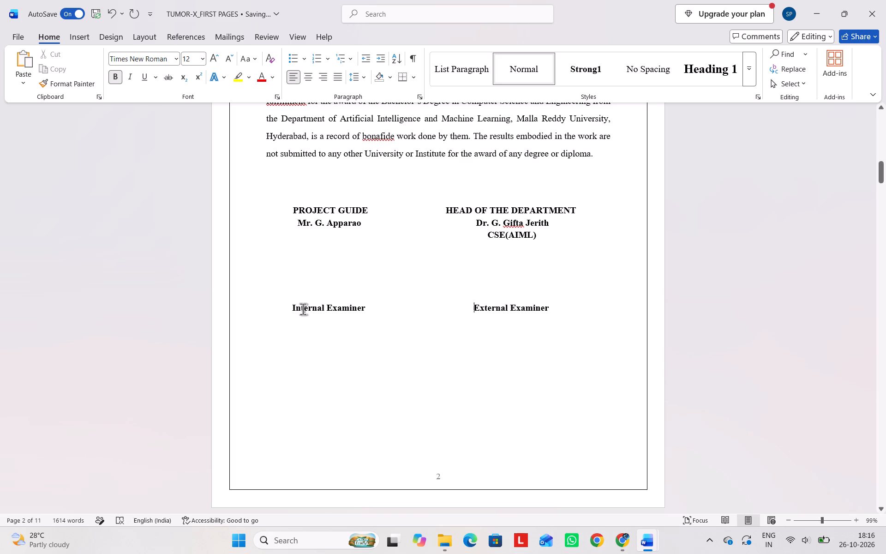
# Review the edited certificate, the Declaration signature lines and the Acknowledgement page.
pyautogui.scroll(1, 407, 275)
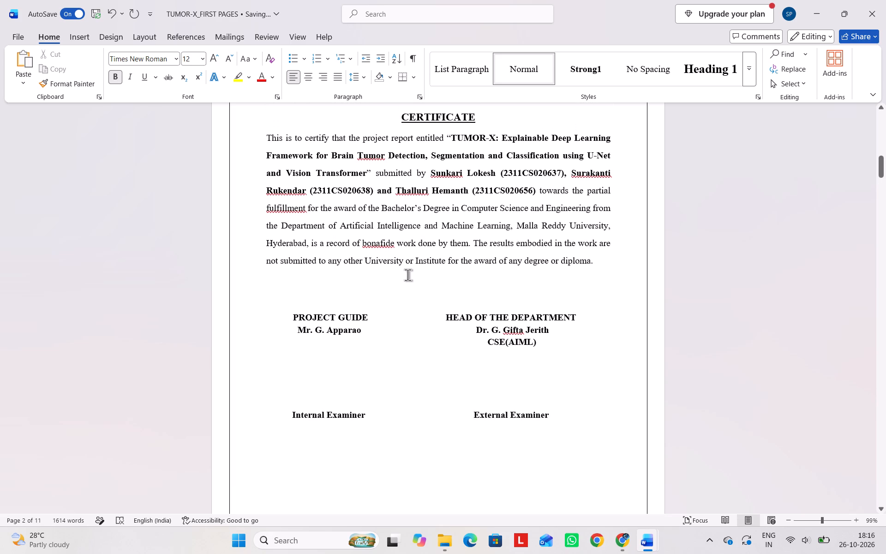
pyautogui.scroll(-4, 450, 234)
pyautogui.scroll(4, 450, 234)
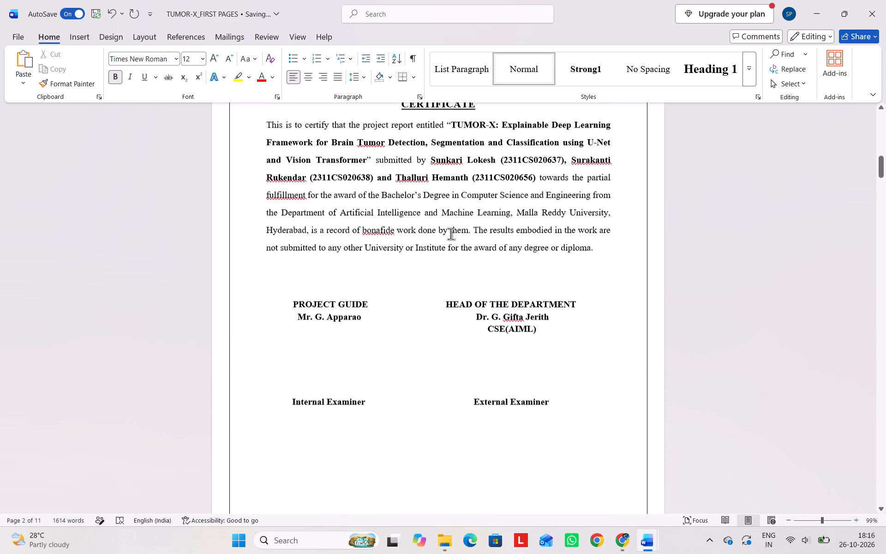
pyautogui.scroll(1, 450, 234)
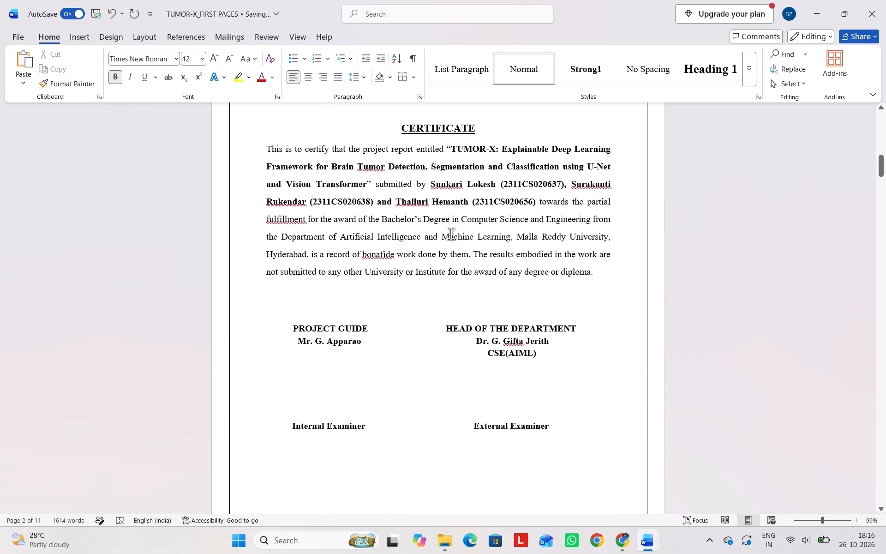
pyautogui.scroll(-6, 450, 234)
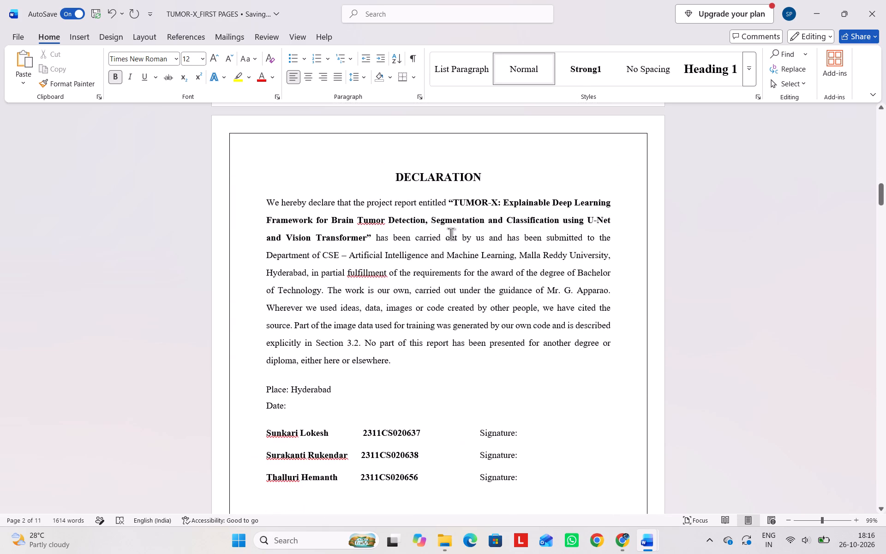
pyautogui.scroll(-5, 334, 272)
pyautogui.hscroll(1, 334, 272)
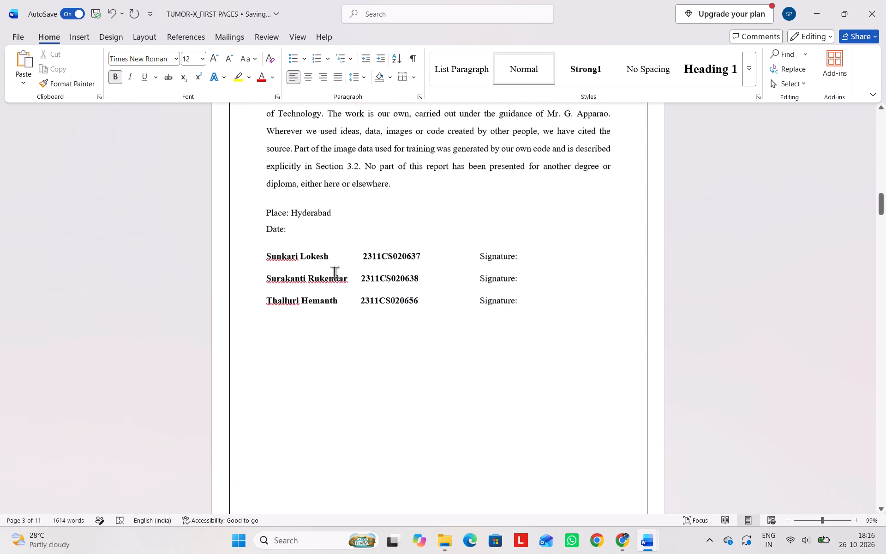
pyautogui.hscroll(1, 334, 272)
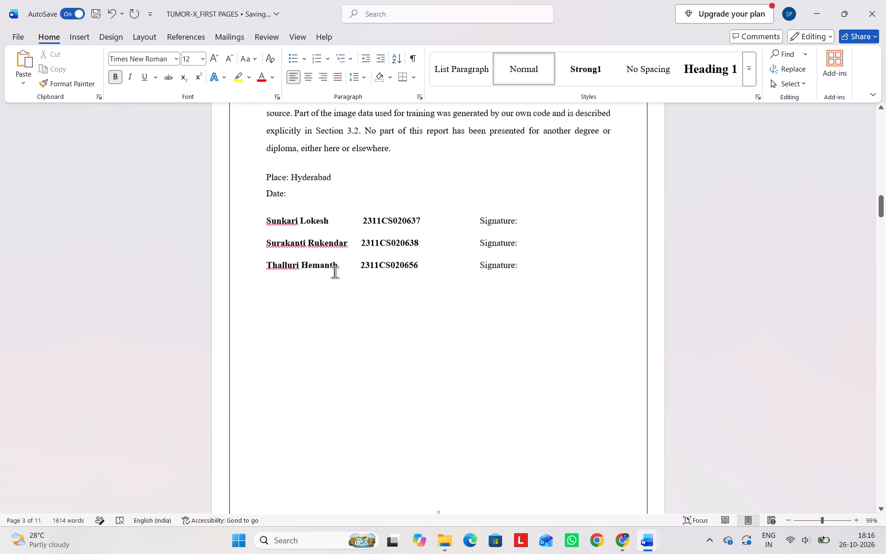
pyautogui.hscroll(1, 334, 272)
pyautogui.scroll(-5, 334, 272)
pyautogui.scroll(1, 334, 272)
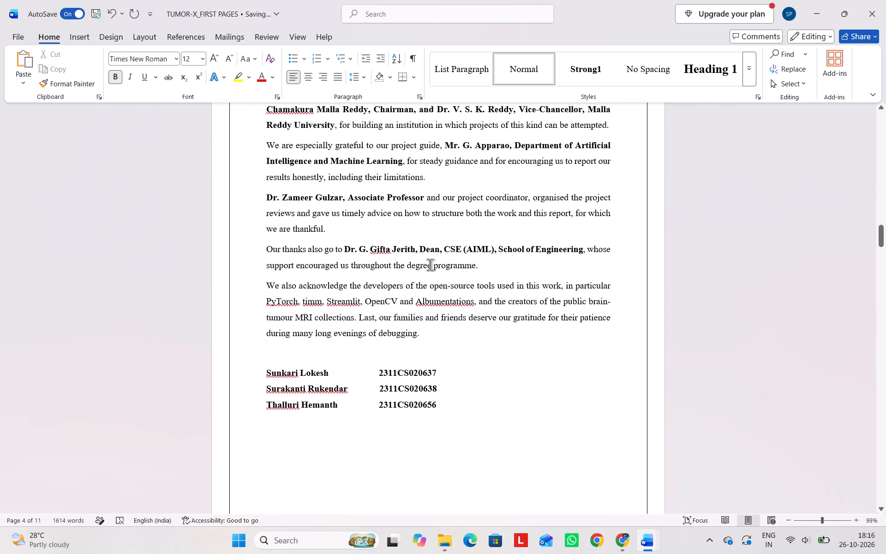
# Replace the title Dean with HOD before CSE (AIML) in the Acknowledgement's department thanks paragraph.
pyautogui.click(441, 251)
pyautogui.press('BackSpace')
pyautogui.press('BackSpace')
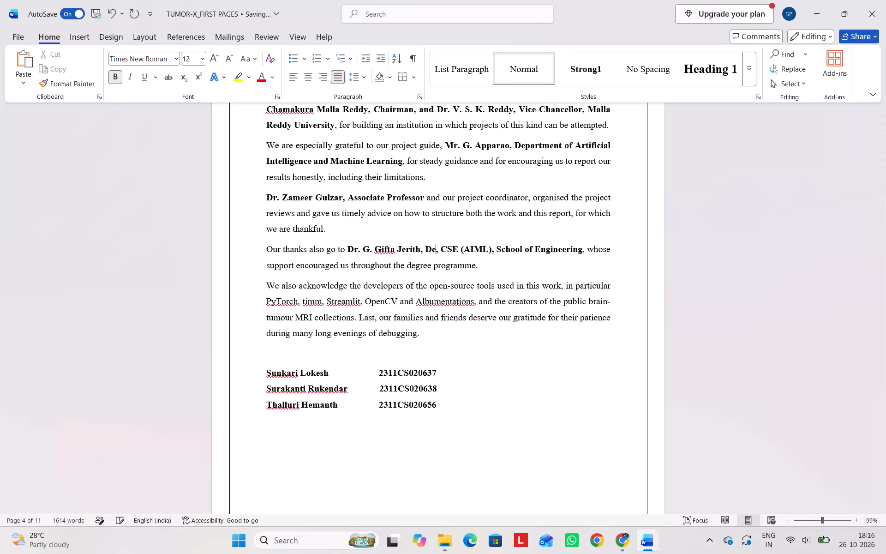
pyautogui.press('BackSpace')
pyautogui.press('BackSpace')
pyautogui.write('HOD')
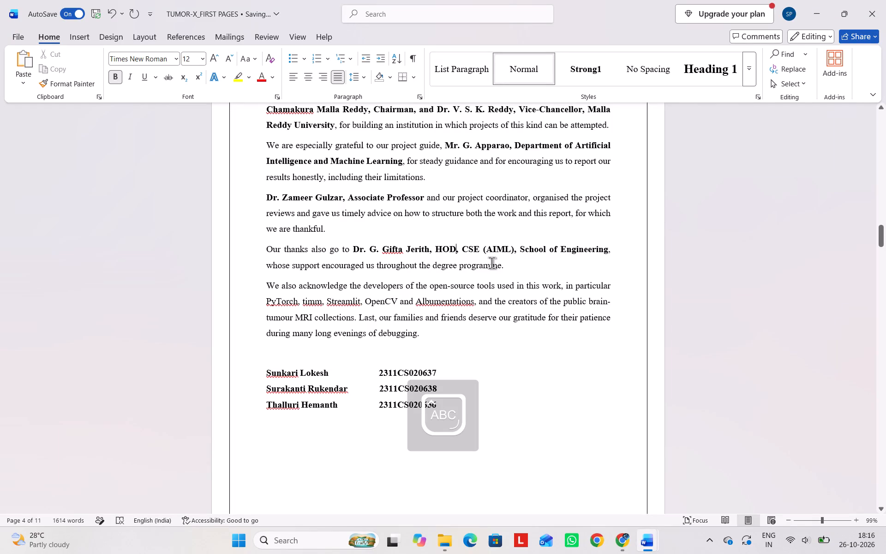
# Review the Acknowledgement, Abstract, Declaration and Certificate pages of the shared first-pages document.
pyautogui.scroll(1, 491, 263)
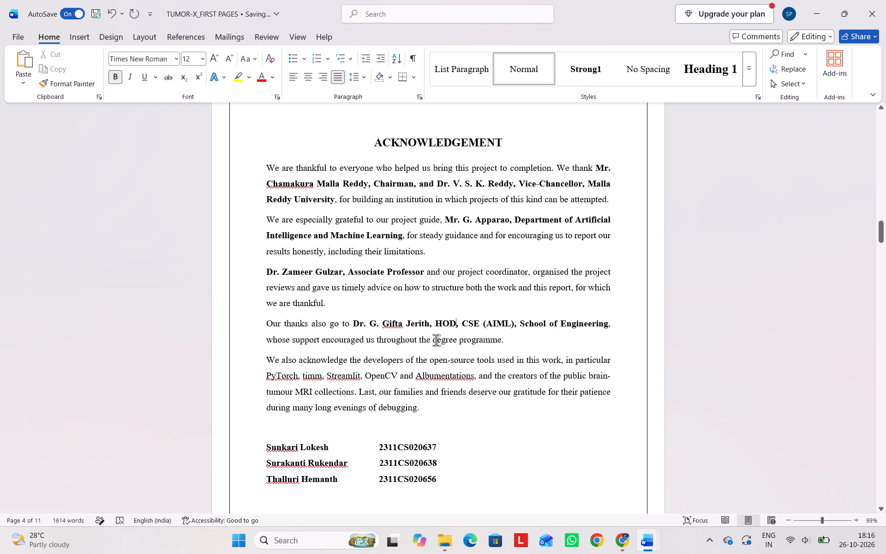
pyautogui.scroll(-6, 436, 340)
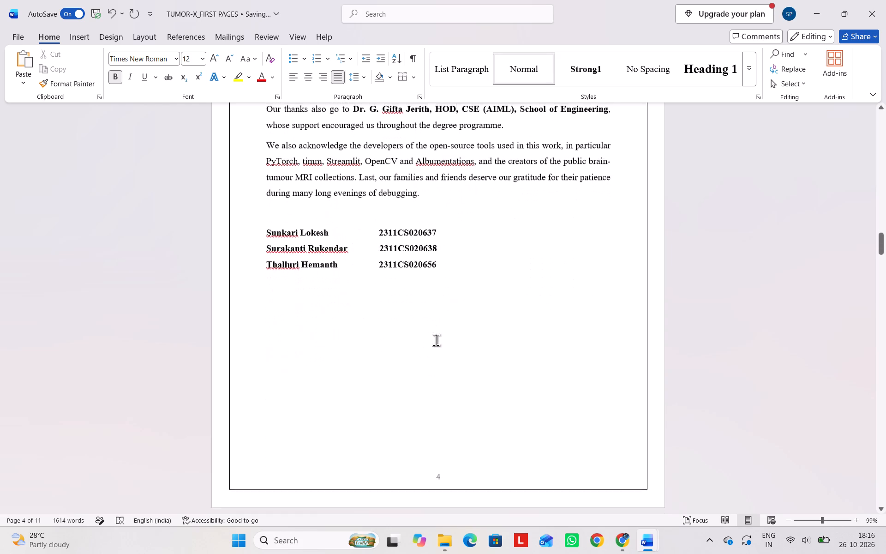
pyautogui.scroll(-6, 436, 340)
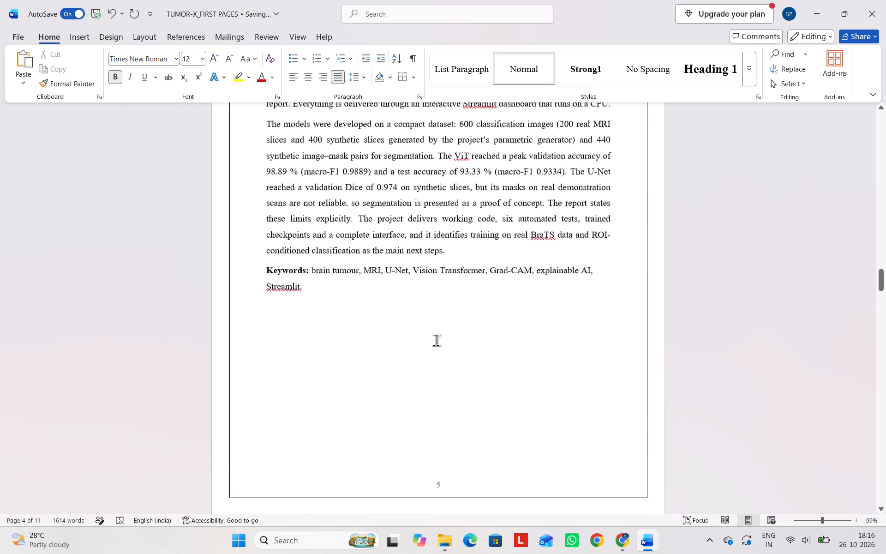
pyautogui.scroll(-1, 436, 340)
pyautogui.scroll(5, 436, 340)
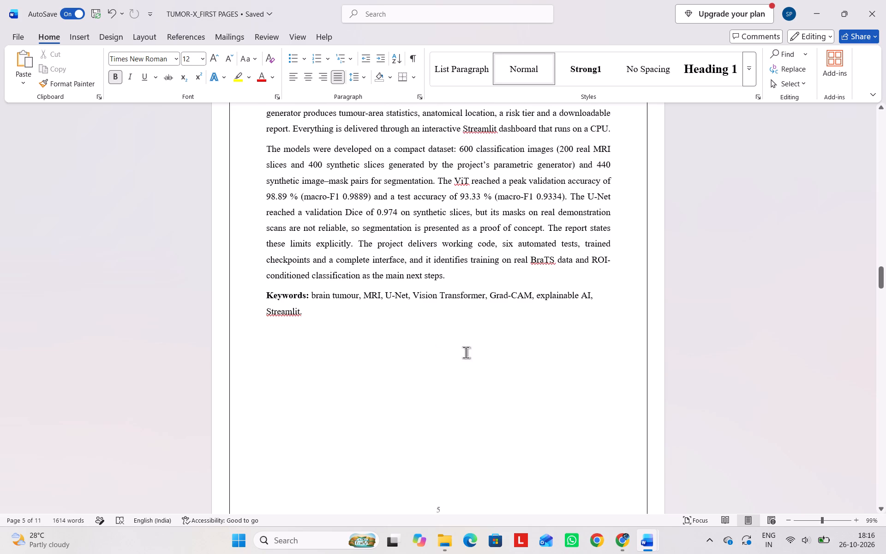
pyautogui.scroll(4, 426, 393)
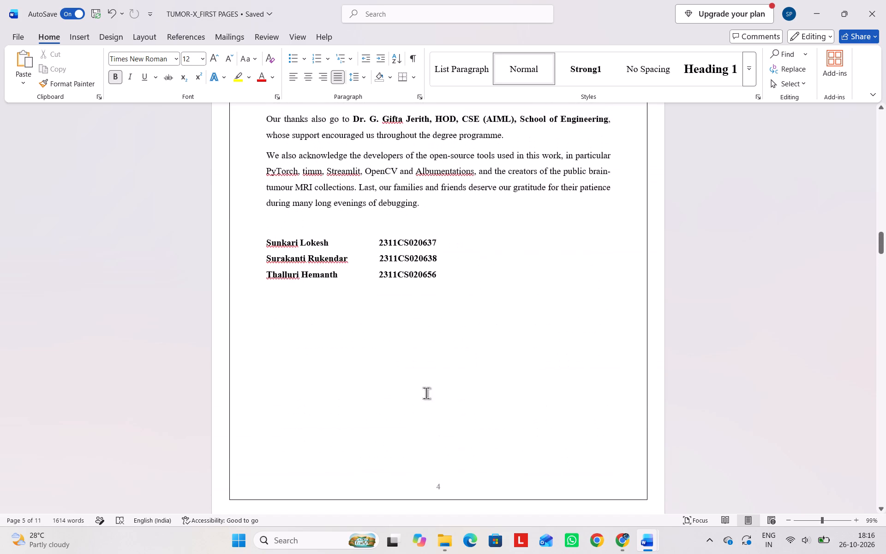
pyautogui.scroll(6, 426, 393)
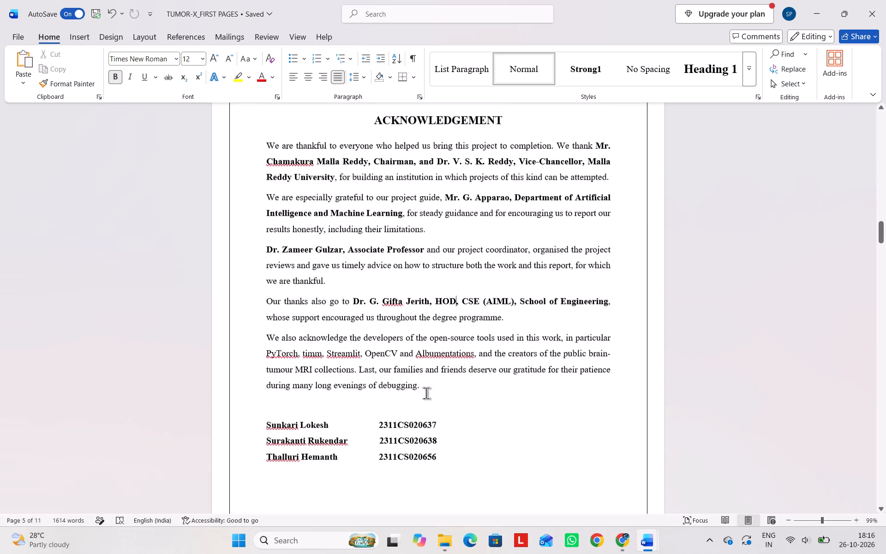
pyautogui.scroll(4, 426, 393)
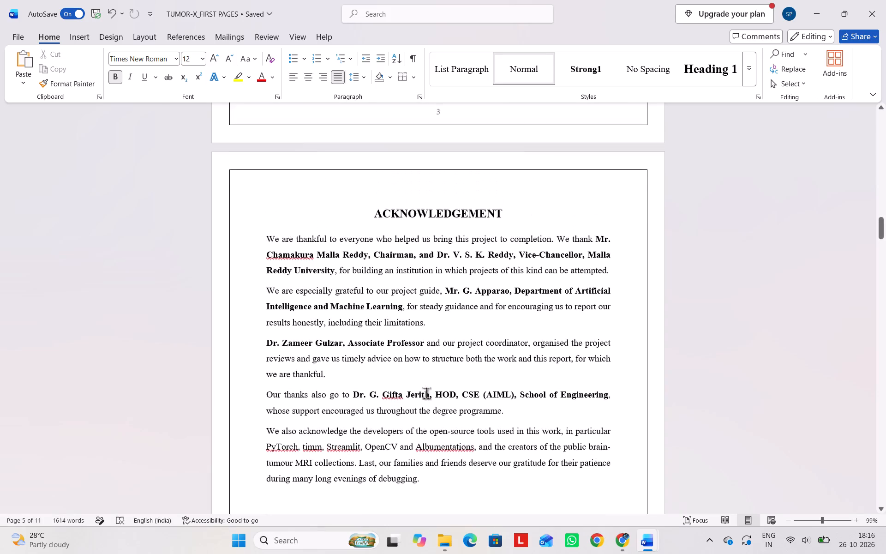
pyautogui.scroll(6, 426, 393)
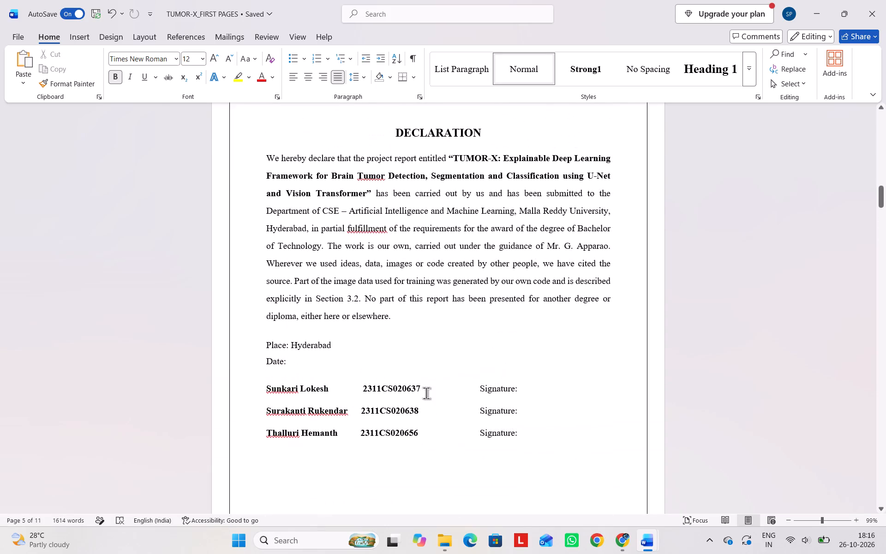
pyautogui.scroll(8, 426, 393)
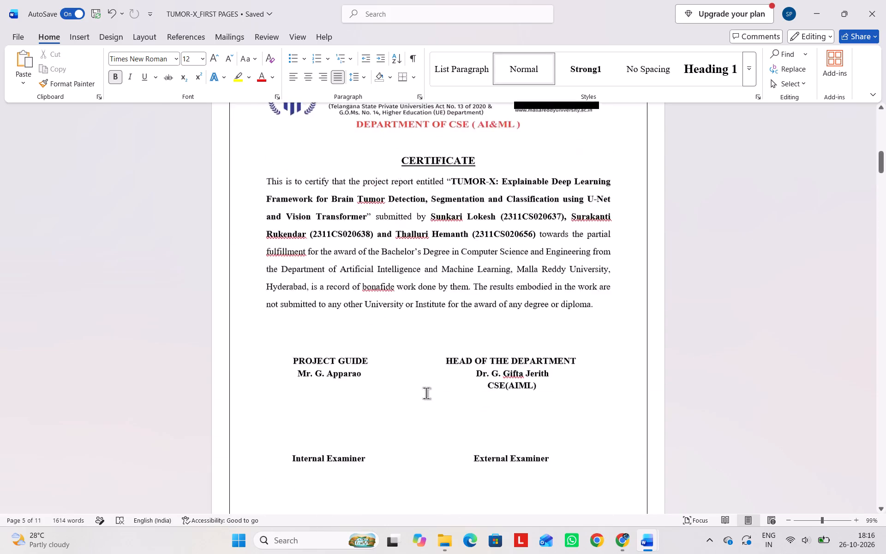
pyautogui.scroll(1, 426, 393)
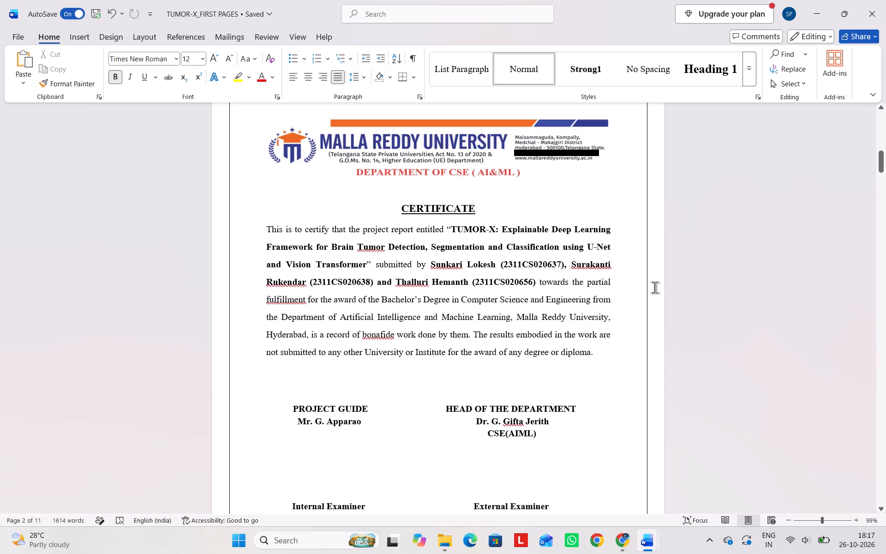
# Save the TUMOR-X_FIRST PAGES document.
pyautogui.hotkey('ctrl', 's')
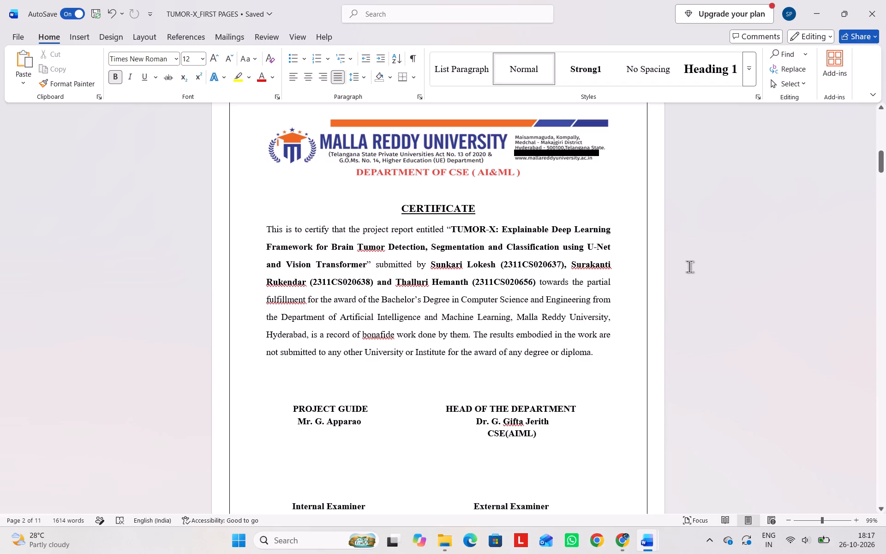
pyautogui.click(689, 266)
pyautogui.hotkey('ctrl', 's')
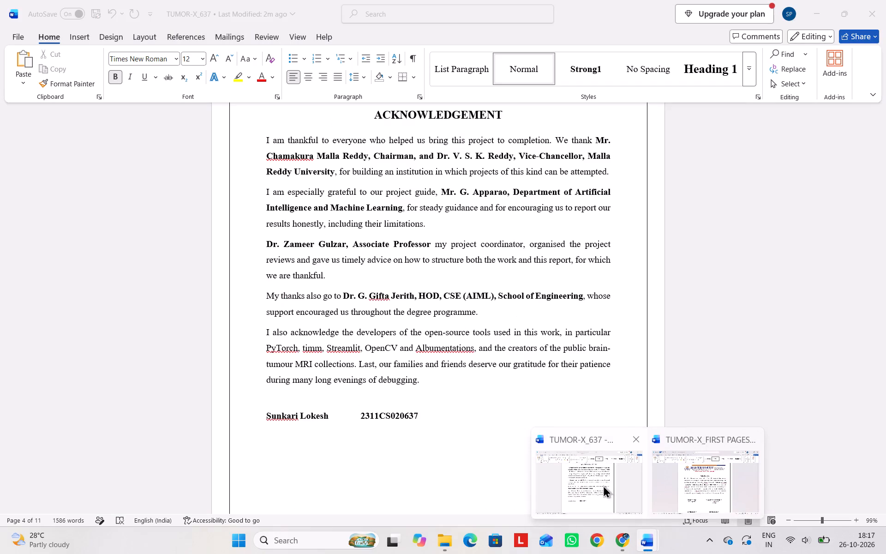
# Switch to the TUMOR-X_637 document and review its Declaration, Certificate signature block, Acknowledgement and Abstract pages.
pyautogui.click(603, 485)
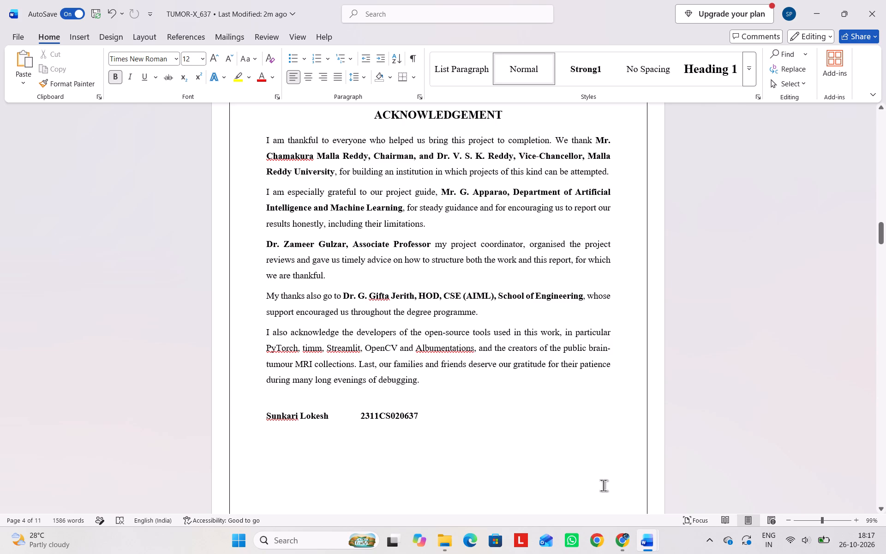
pyautogui.scroll(5, 603, 485)
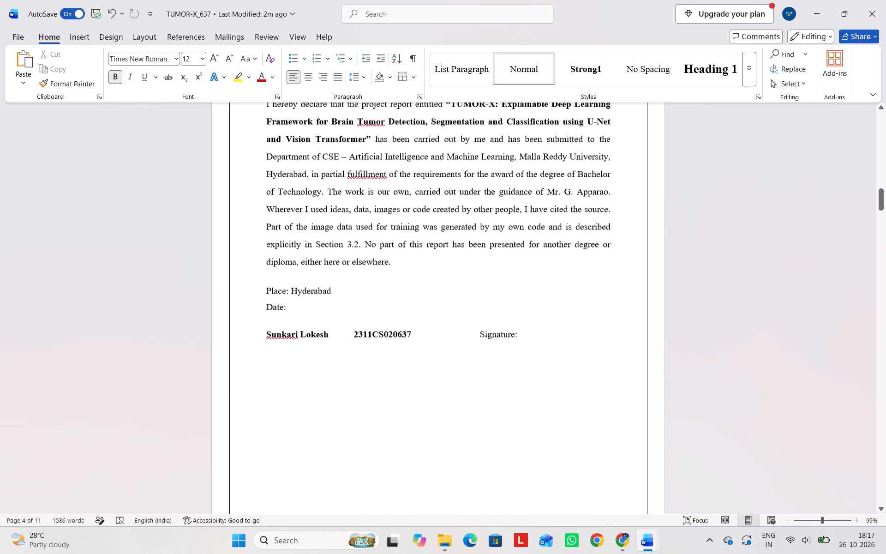
pyautogui.scroll(3, 603, 485)
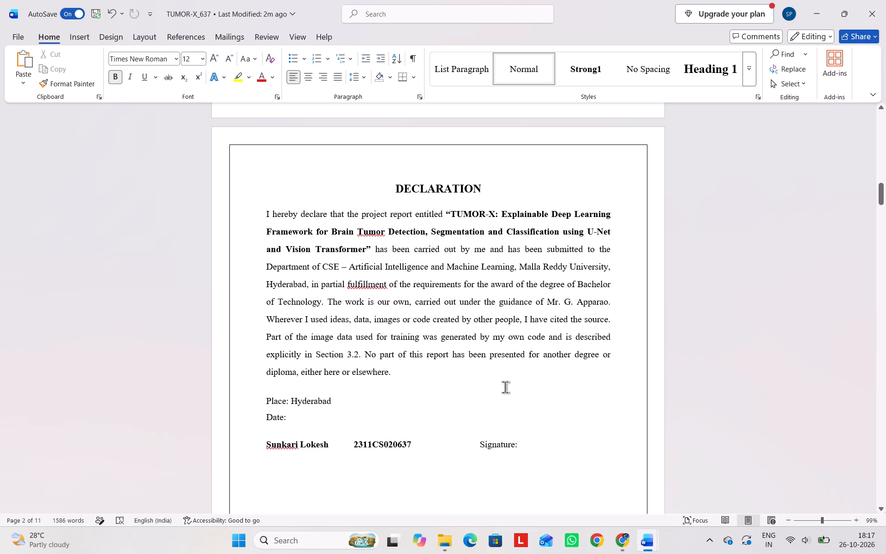
pyautogui.scroll(1, 505, 387)
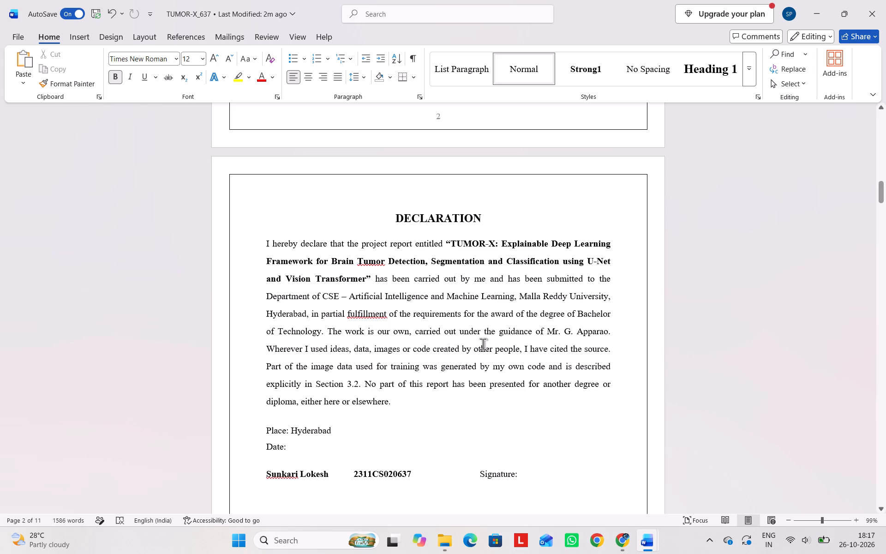
pyautogui.scroll(5, 483, 344)
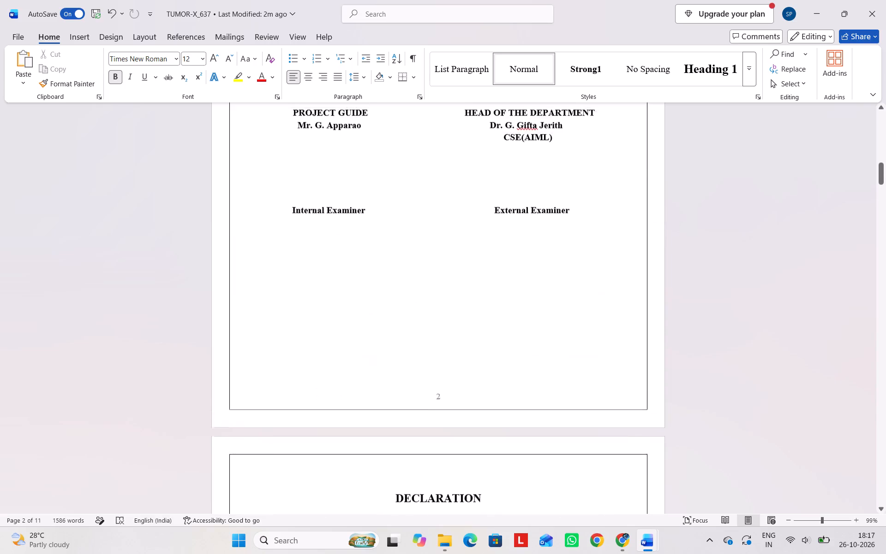
pyautogui.scroll(2, 483, 344)
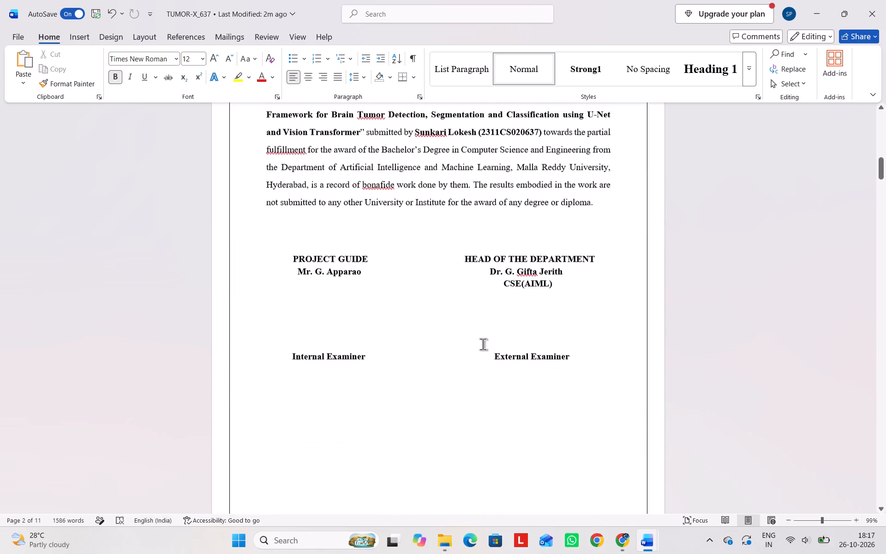
pyautogui.scroll(1, 483, 344)
pyautogui.scroll(2, 503, 426)
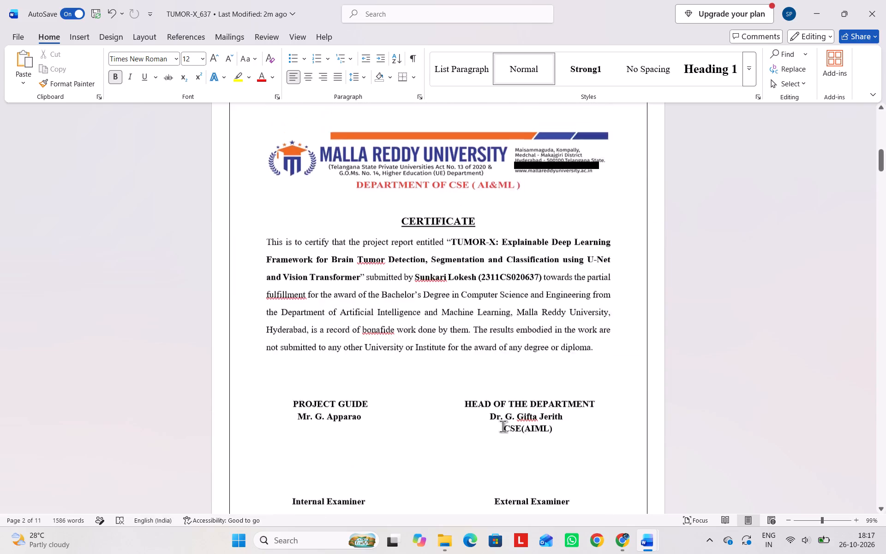
pyautogui.scroll(-6, 503, 426)
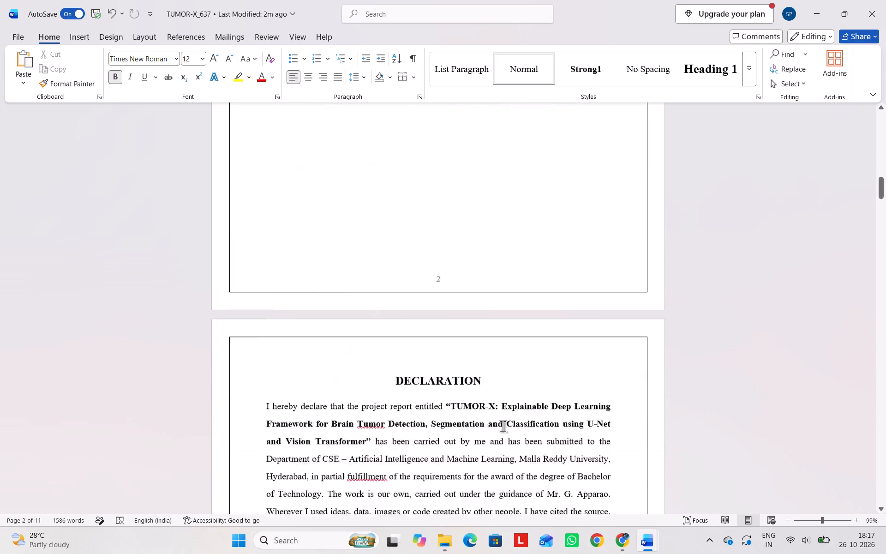
pyautogui.scroll(-5, 503, 426)
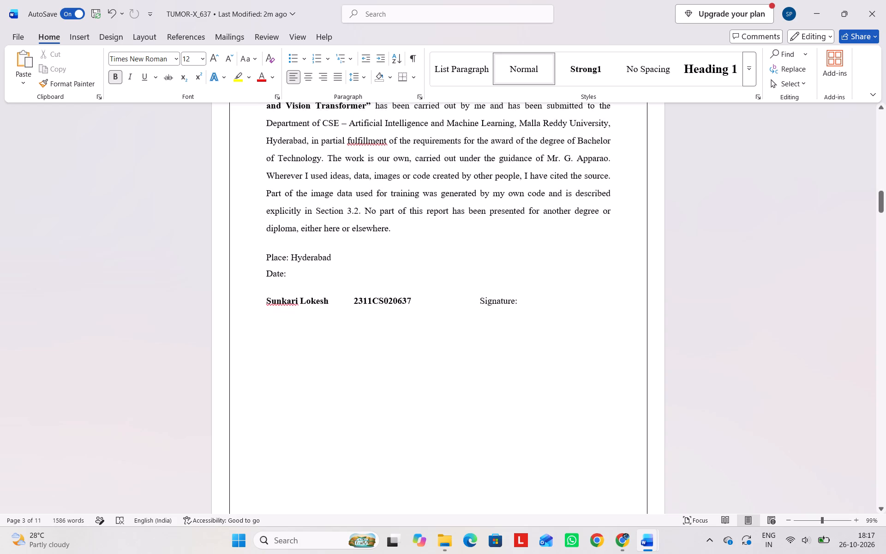
pyautogui.scroll(-6, 503, 426)
pyautogui.scroll(1, 503, 426)
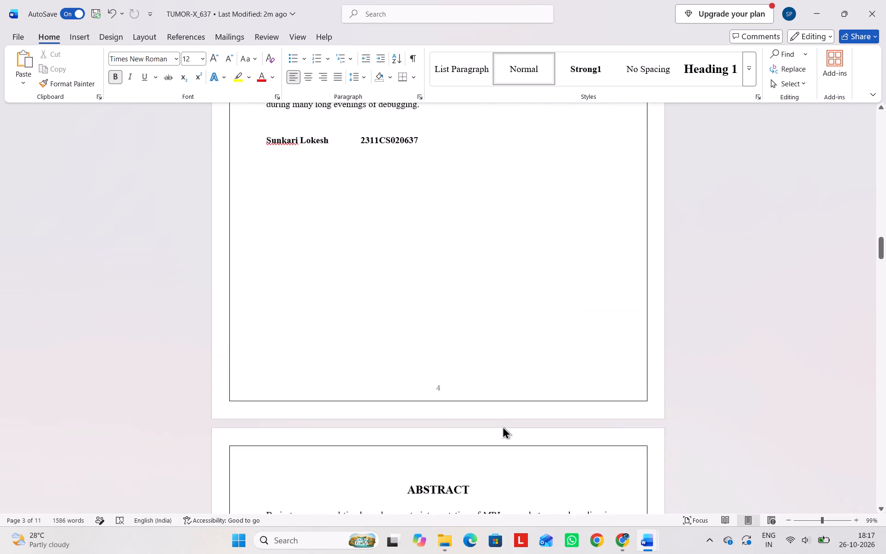
pyautogui.scroll(1, 503, 426)
pyautogui.scroll(-1, 503, 426)
pyautogui.scroll(1, 503, 426)
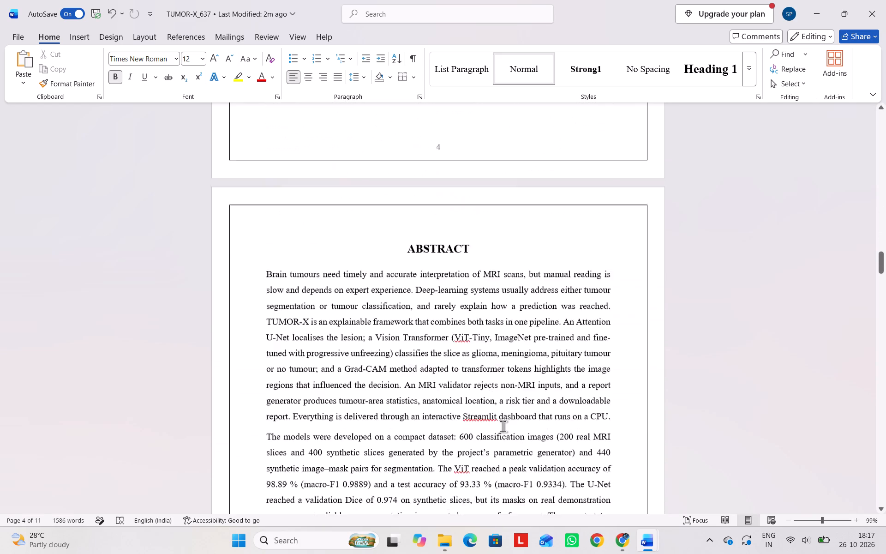
pyautogui.scroll(3, 503, 426)
pyautogui.scroll(1, 473, 305)
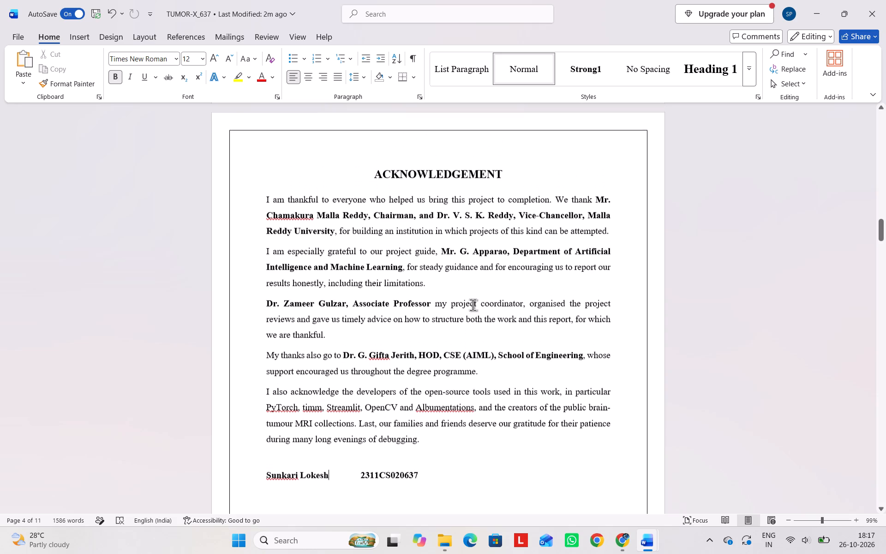
pyautogui.scroll(1, 473, 305)
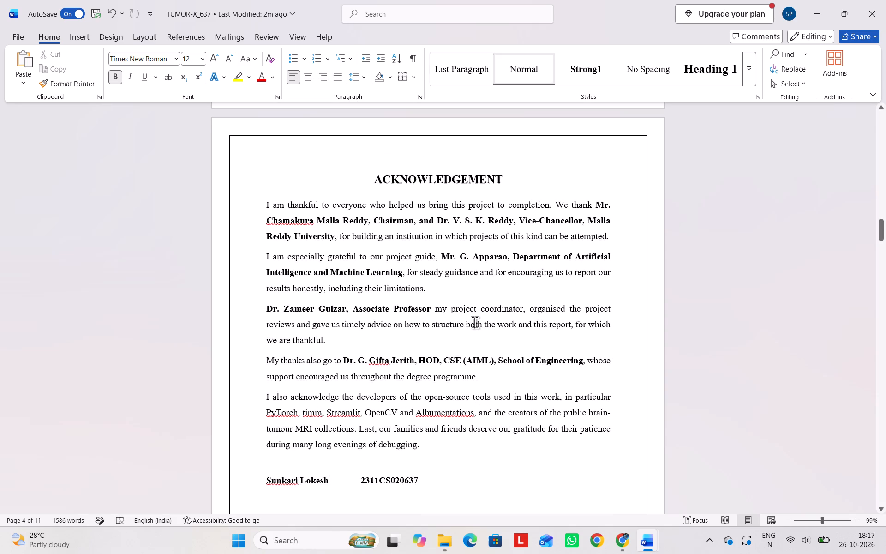
# Save the TUMOR-X_637 document and close it after a last look through its pages.
pyautogui.hotkey('ctrl', 's')
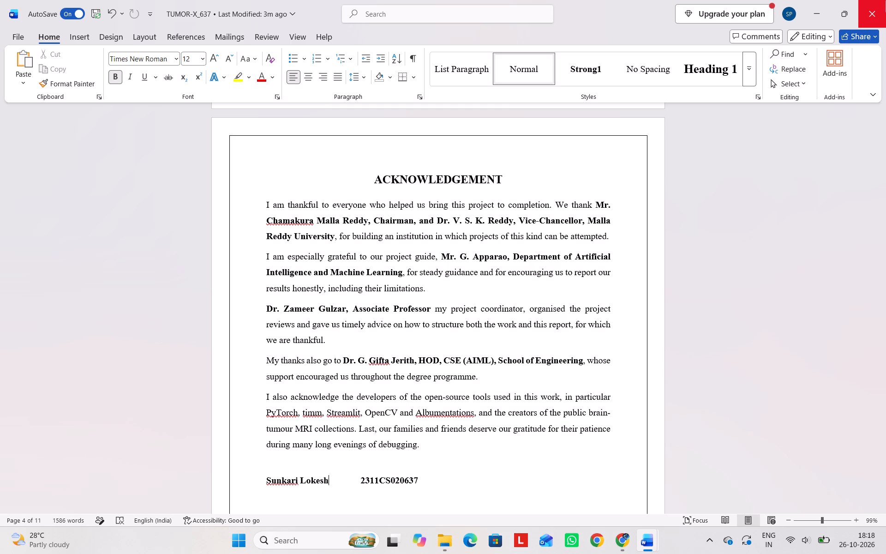
pyautogui.hotkey('ctrl', 's')
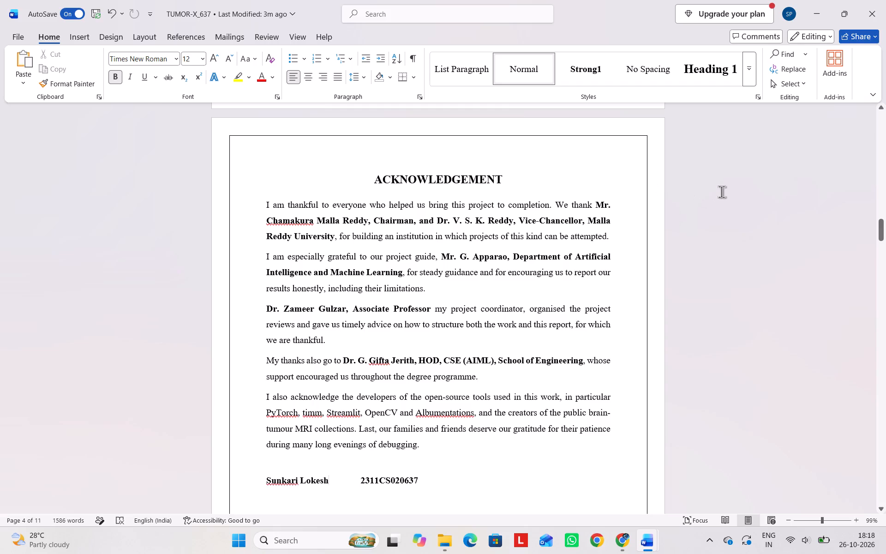
pyautogui.scroll(-3, 540, 353)
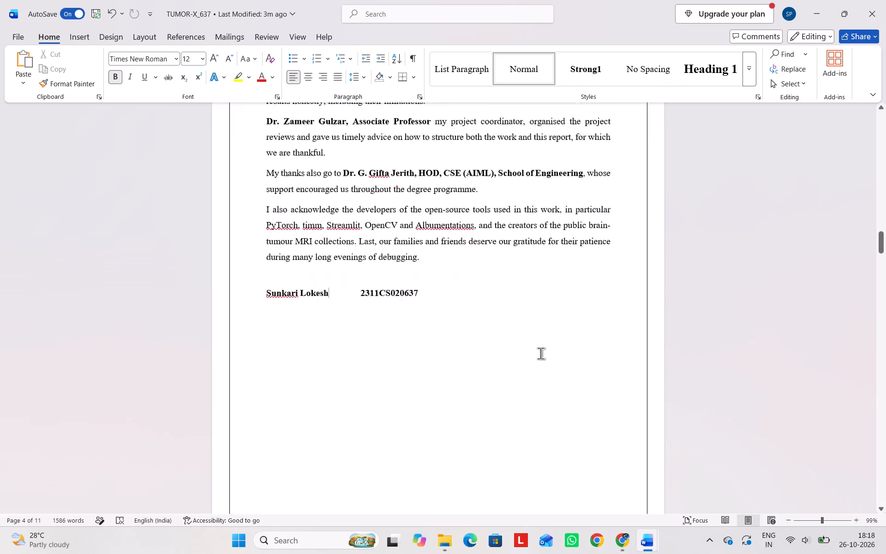
pyautogui.scroll(-6, 540, 353)
pyautogui.scroll(1, 540, 353)
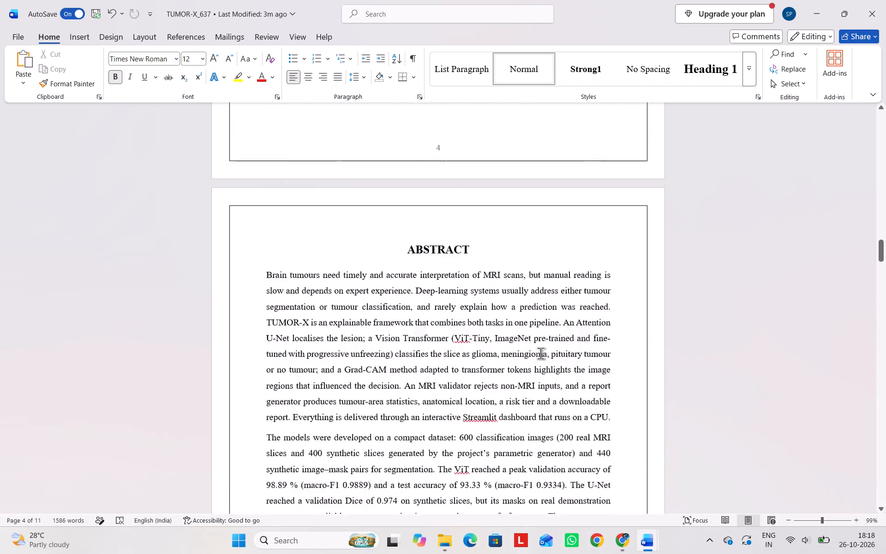
pyautogui.scroll(7, 540, 353)
pyautogui.click(885, 0)
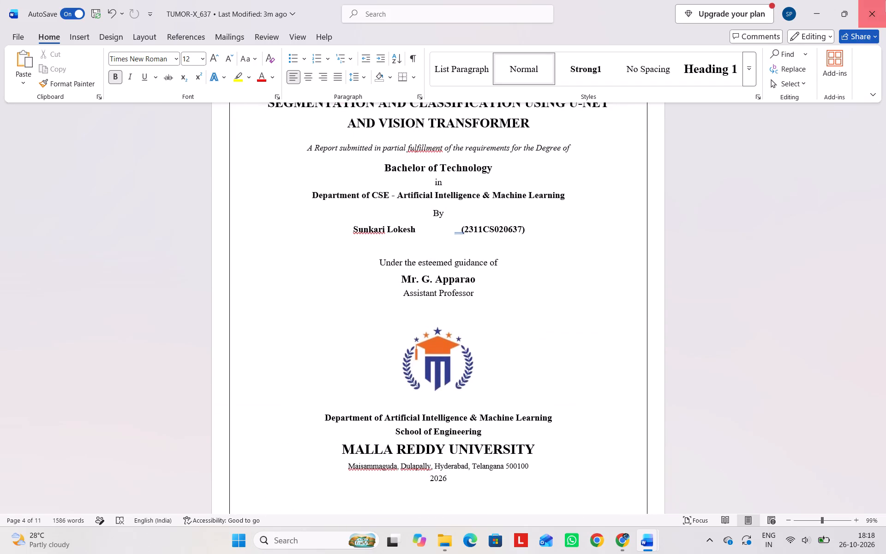
pyautogui.scroll(-2, 421, 356)
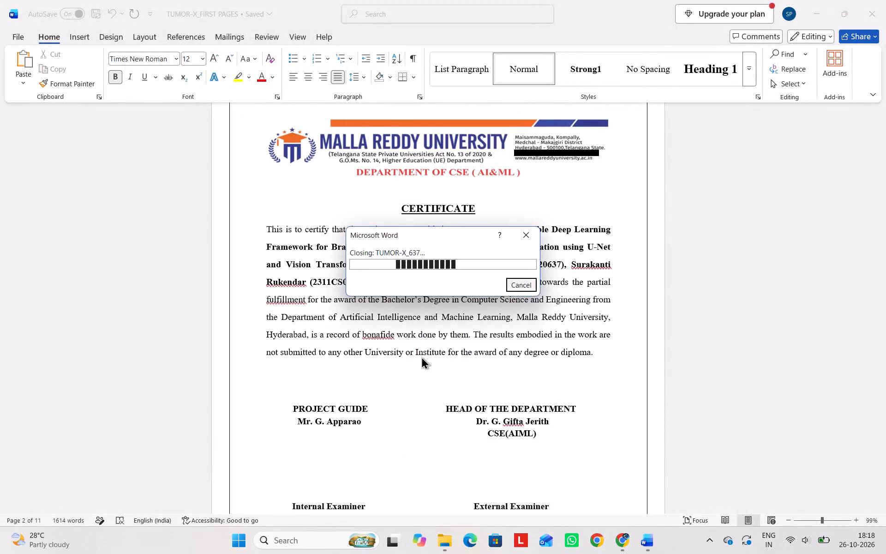
# Open the TUMOR-X_638 document from the tumorx_documentation folder.
pyautogui.click(242, 319)
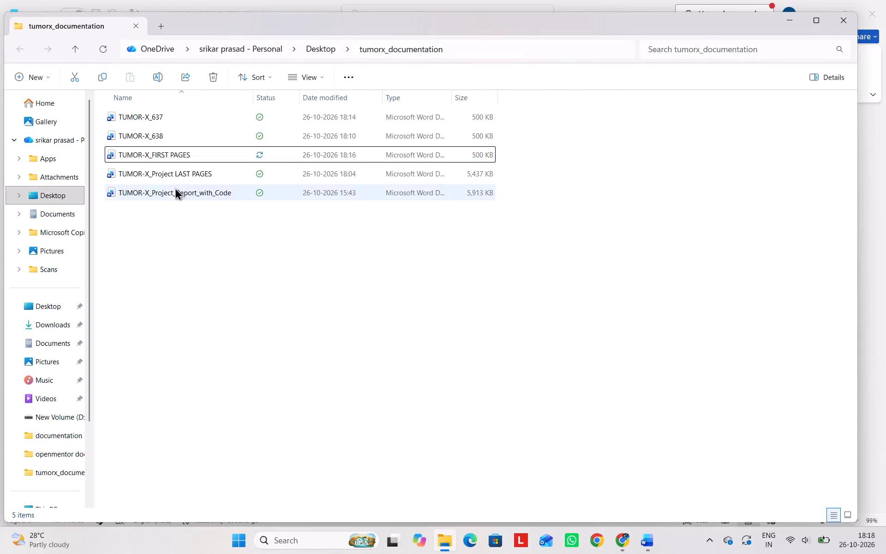
pyautogui.doubleClick(155, 134)
pyautogui.scroll(-2, 381, 285)
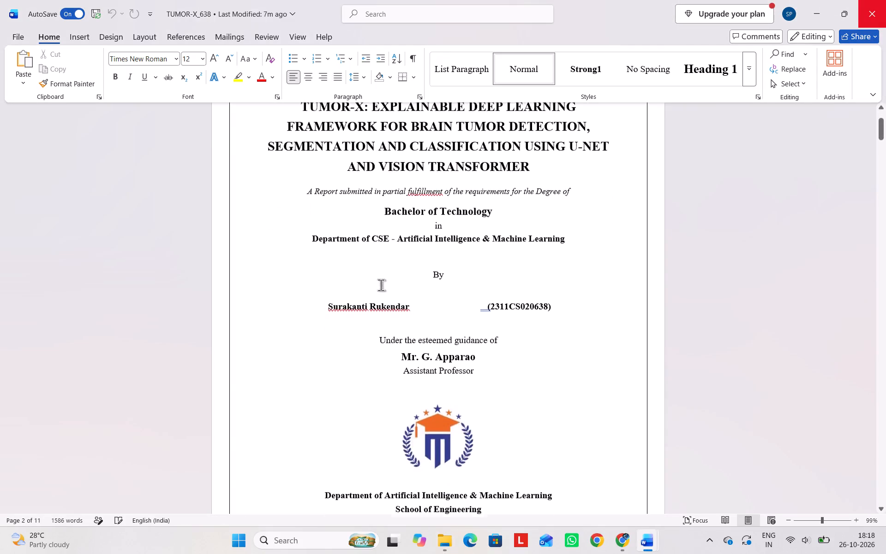
# Review the Certificate, Declaration, Acknowledgement and Abstract pages of TUMOR-X_638, checking the student details and wording.
pyautogui.scroll(-5, 381, 285)
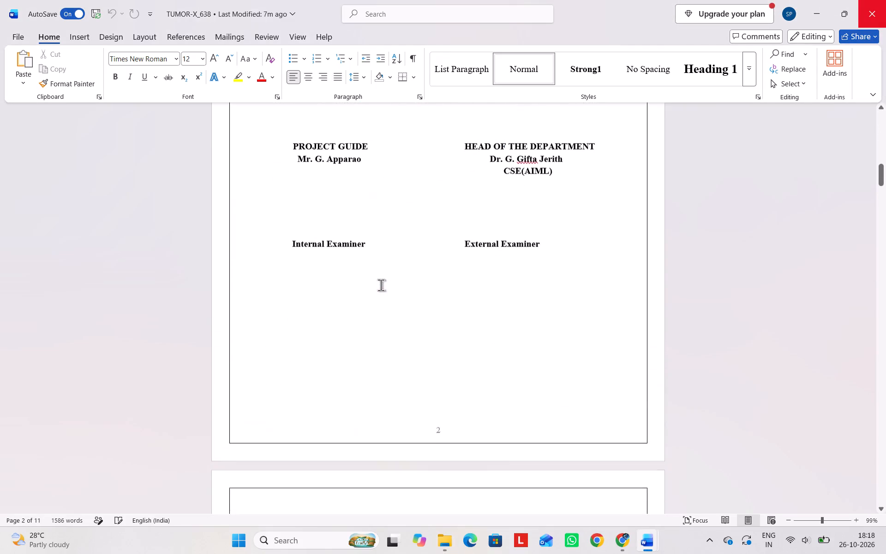
pyautogui.scroll(-2, 381, 285)
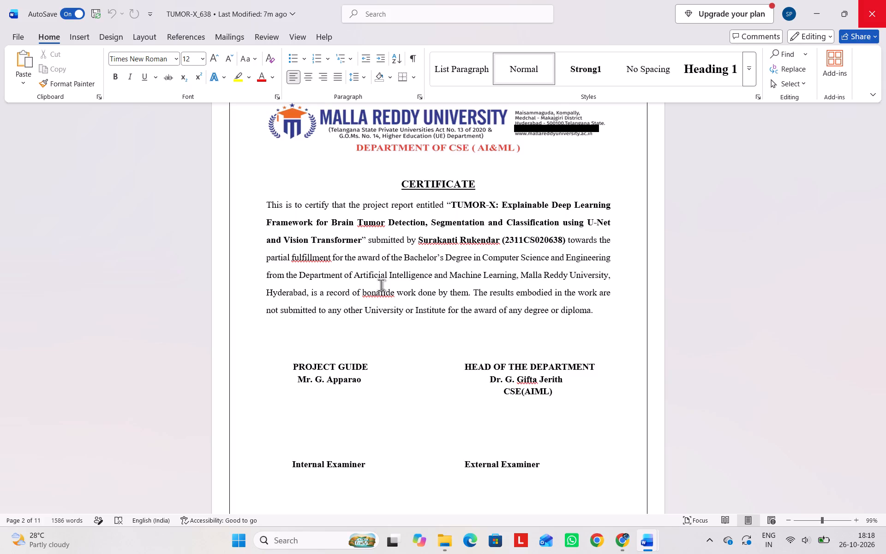
pyautogui.scroll(-3, 381, 285)
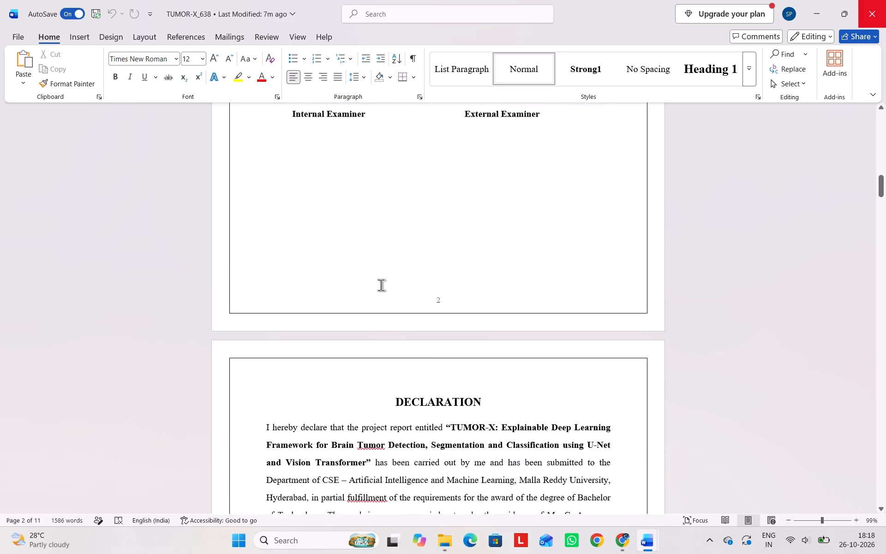
pyautogui.scroll(-6, 381, 285)
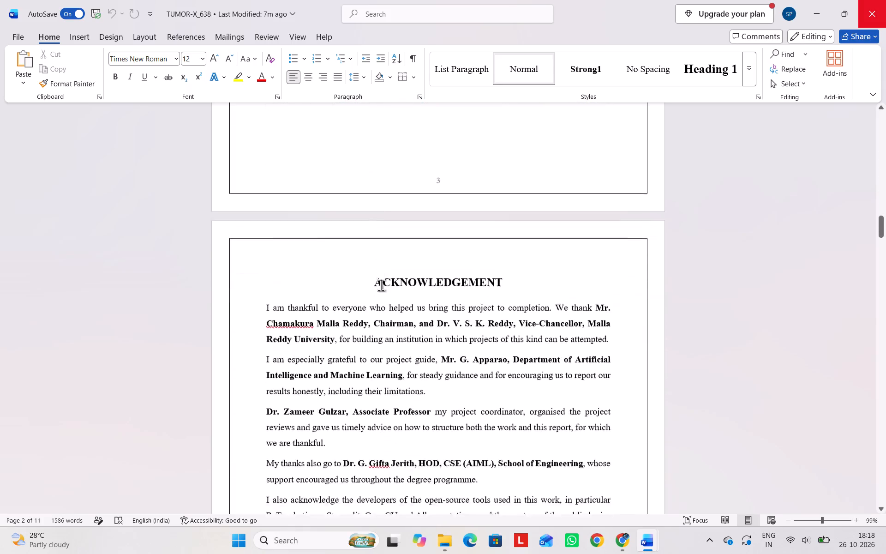
pyautogui.scroll(-1, 381, 285)
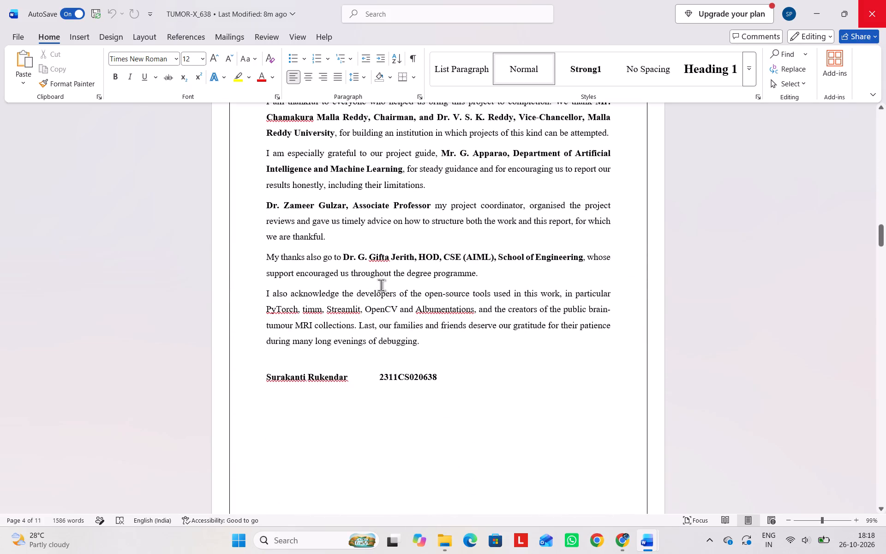
pyautogui.scroll(-2, 381, 285)
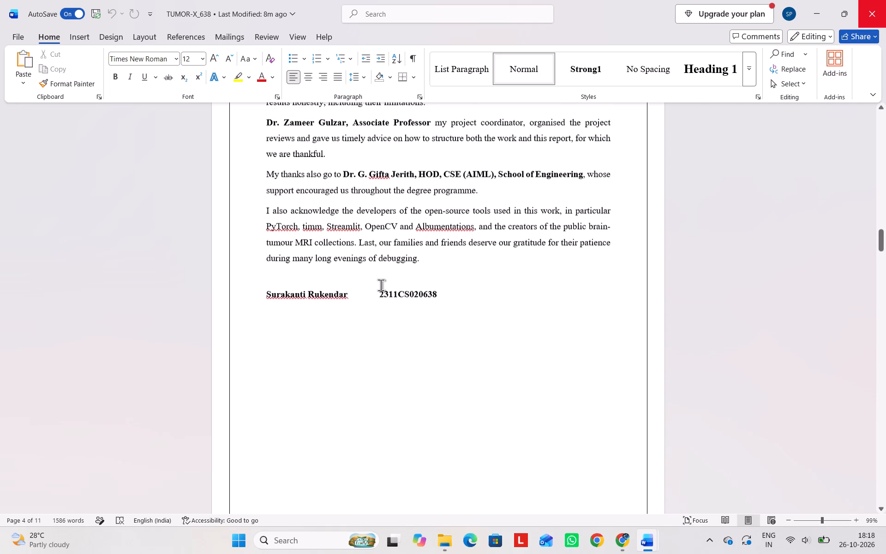
pyautogui.scroll(-2, 381, 285)
pyautogui.scroll(1, 381, 285)
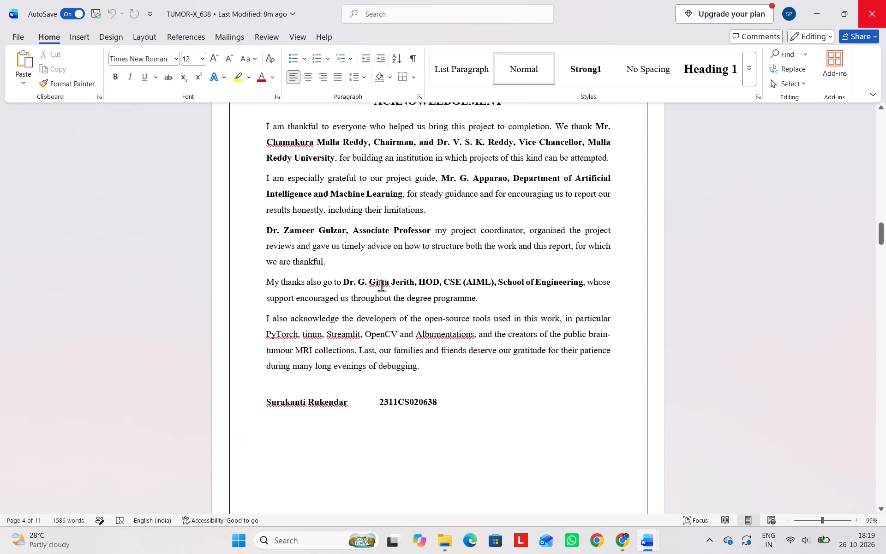
pyautogui.scroll(2, 381, 285)
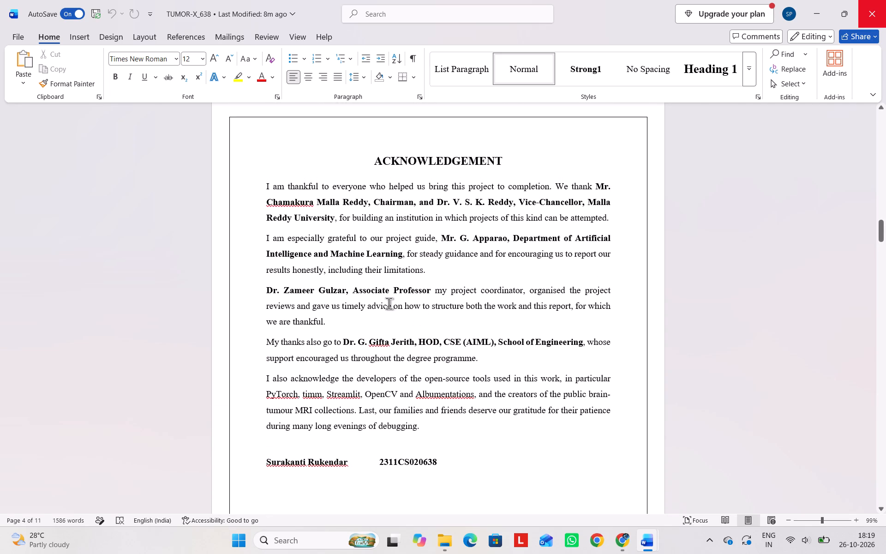
pyautogui.scroll(-3, 389, 303)
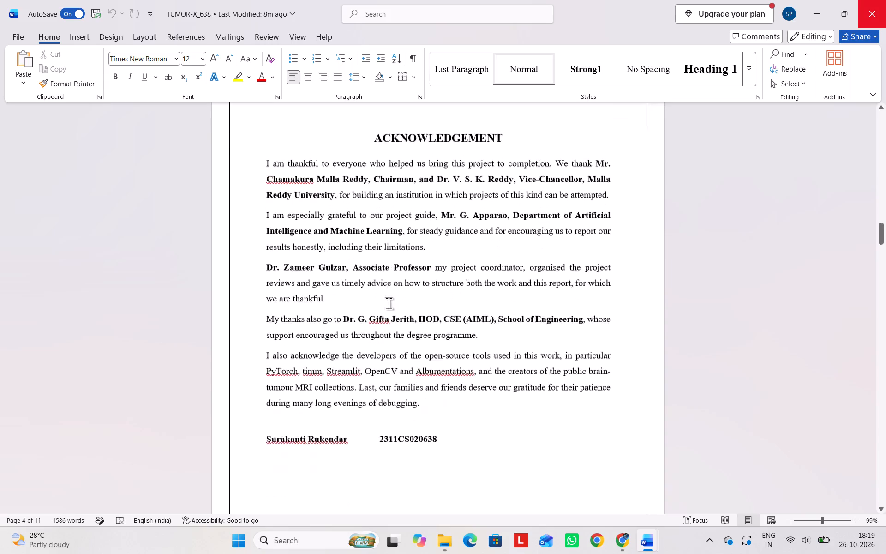
pyautogui.scroll(-3, 389, 303)
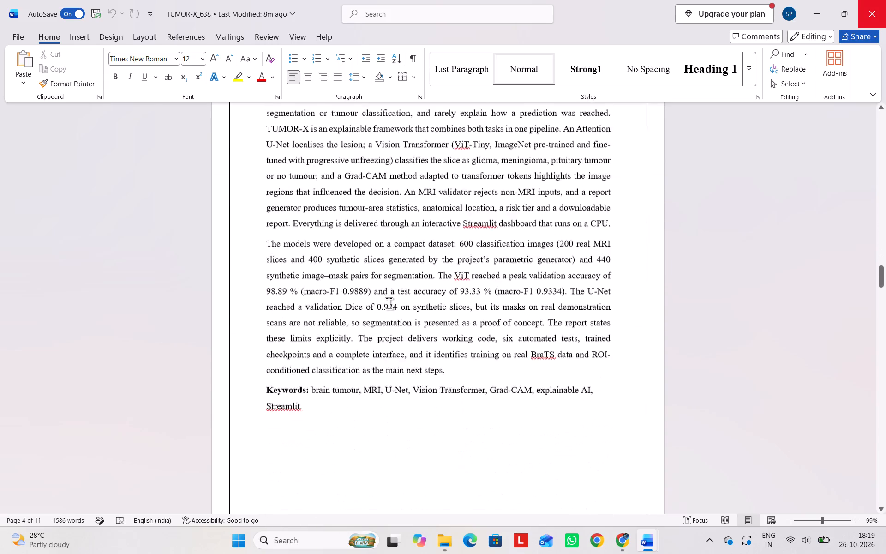
pyautogui.scroll(-1, 389, 303)
pyautogui.scroll(10, 389, 303)
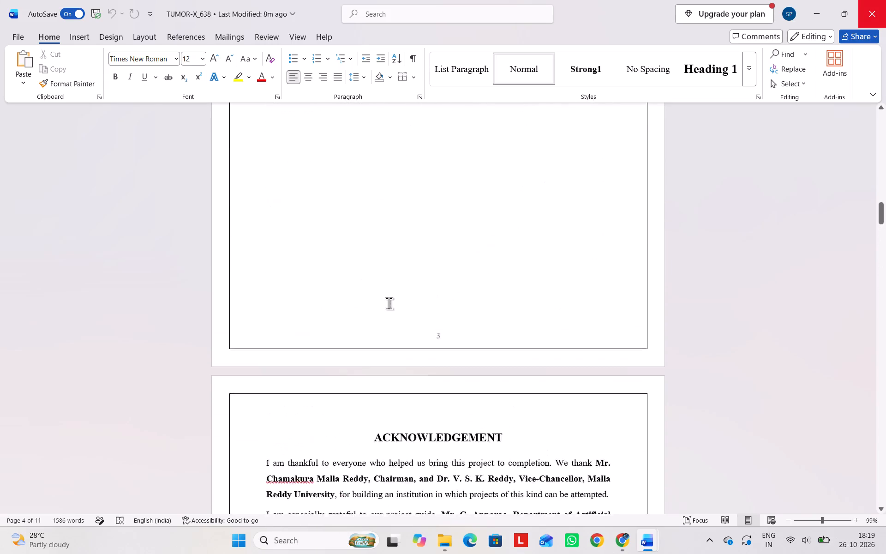
pyautogui.scroll(8, 389, 303)
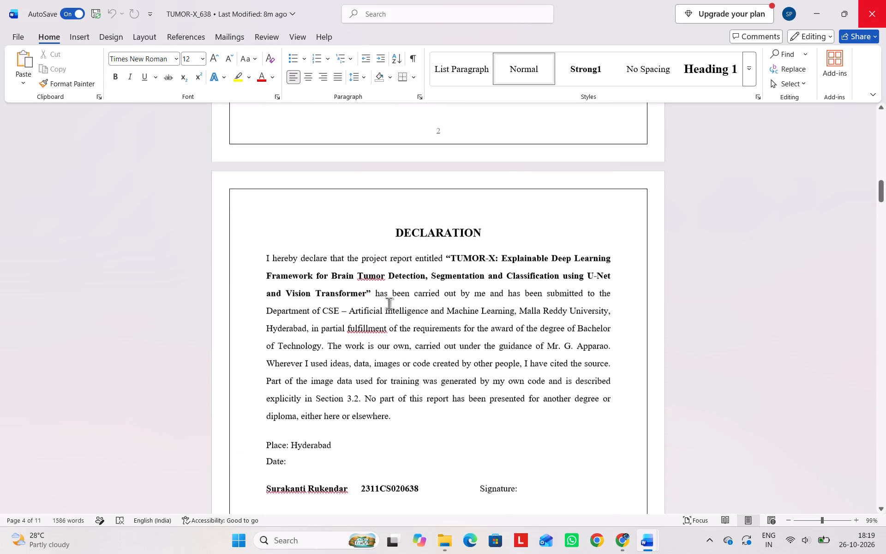
pyautogui.scroll(4, 389, 303)
pyautogui.hscroll(1, 389, 303)
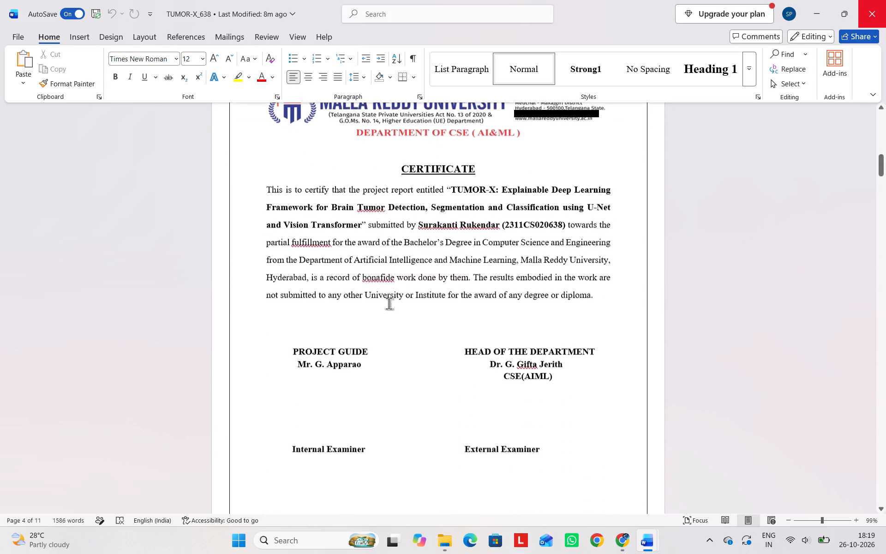
pyautogui.hscroll(1, 389, 303)
# Insert 13 spaces before External Examiner on the Certificate page to centre it under the Head of the Department block, and save the document.
pyautogui.scroll(-1, 389, 303)
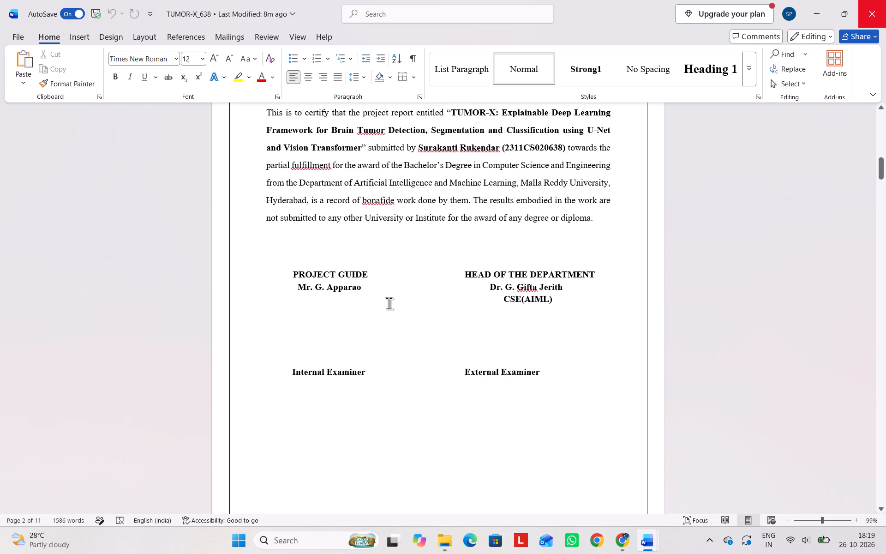
pyautogui.scroll(-1, 389, 303)
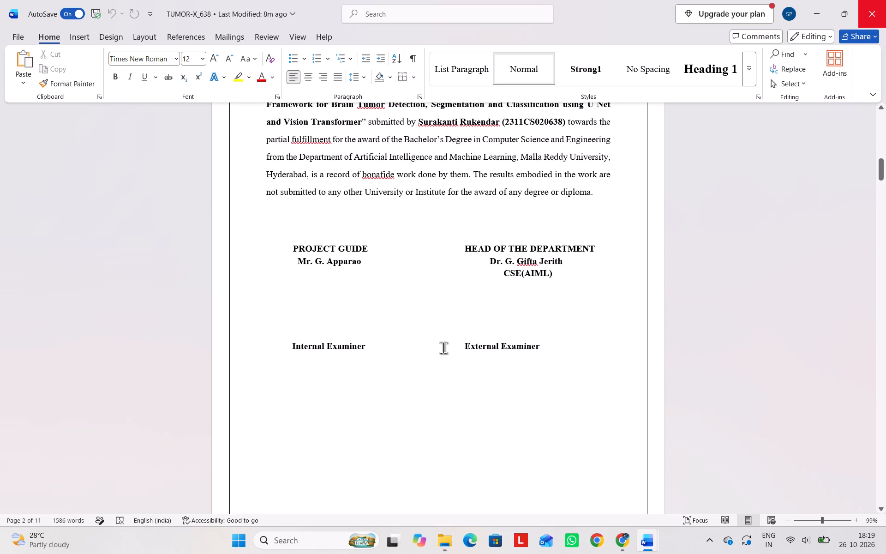
pyautogui.click(461, 347)
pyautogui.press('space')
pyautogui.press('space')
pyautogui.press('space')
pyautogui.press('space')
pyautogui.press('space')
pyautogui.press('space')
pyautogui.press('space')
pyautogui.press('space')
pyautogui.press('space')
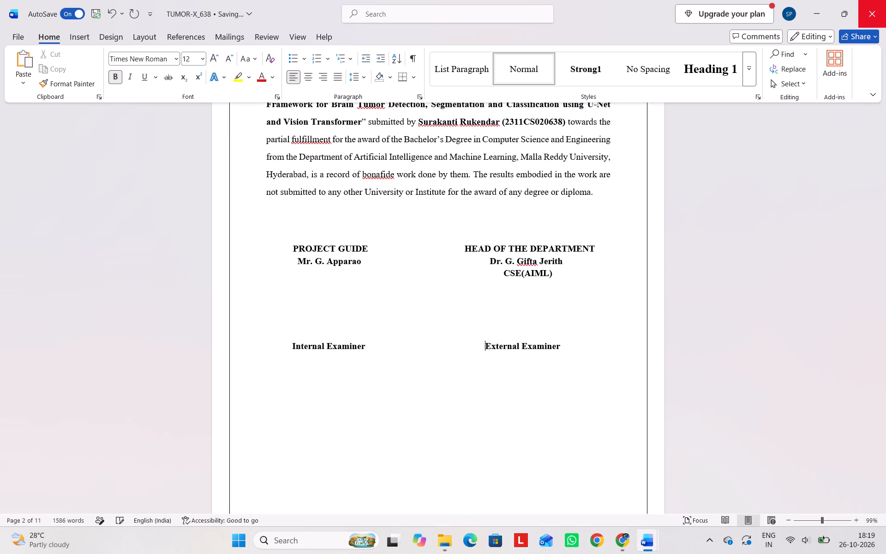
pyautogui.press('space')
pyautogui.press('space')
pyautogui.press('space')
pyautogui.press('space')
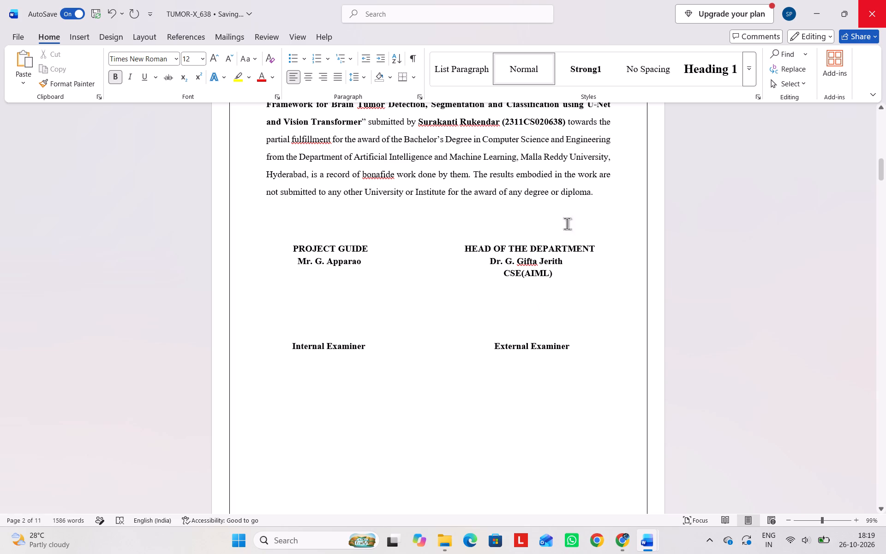
pyautogui.hotkey('ctrl', 's')
# Open TUMOR-X_637 from the tumorx_documentation folder, check its Certificate signature block for comparison, then save and close it.
pyautogui.click(450, 536)
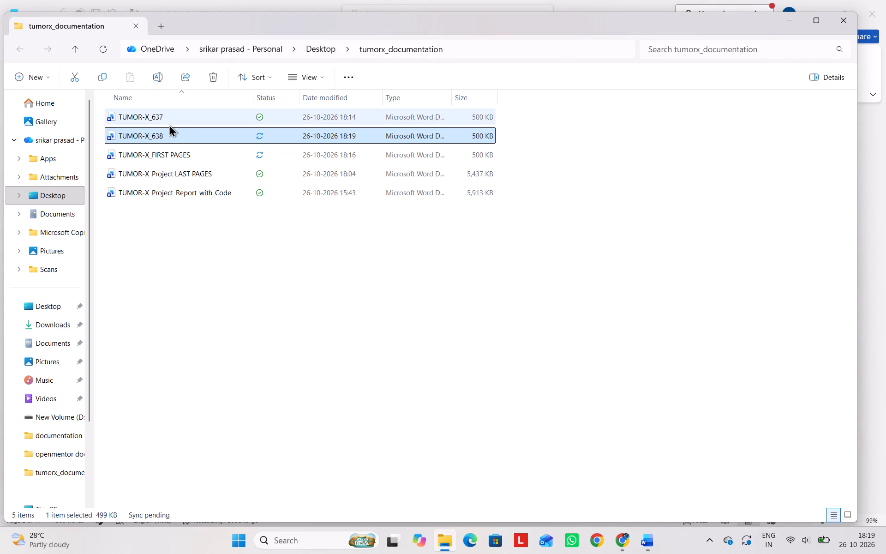
pyautogui.doubleClick(168, 120)
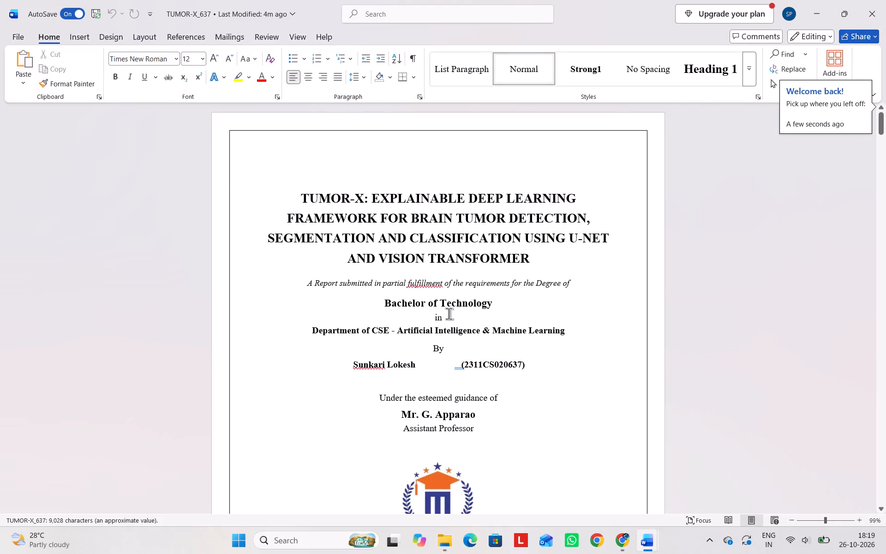
pyautogui.scroll(-8, 449, 313)
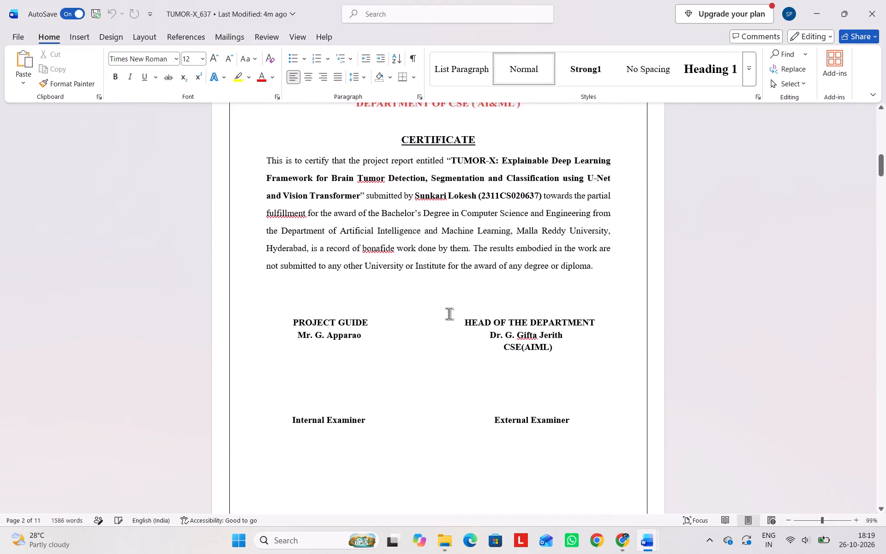
pyautogui.hotkey('ctrl', 's')
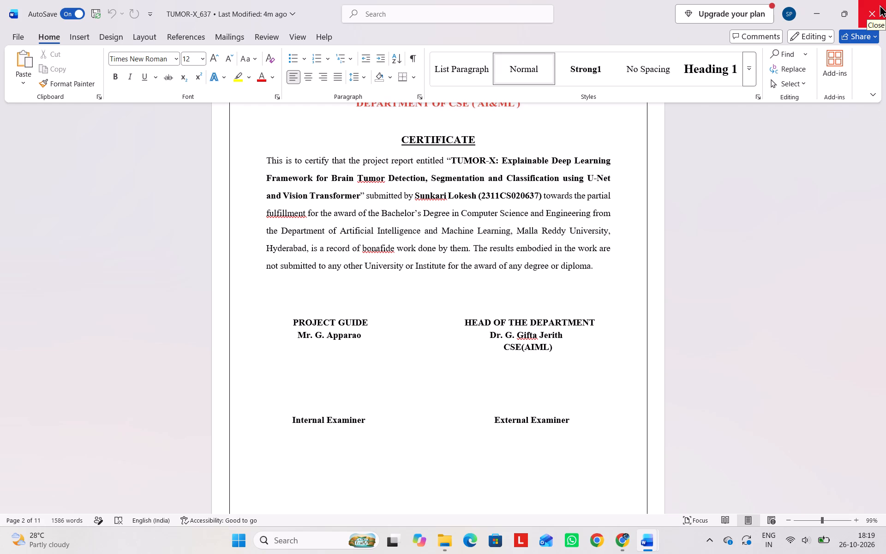
pyautogui.click(880, 5)
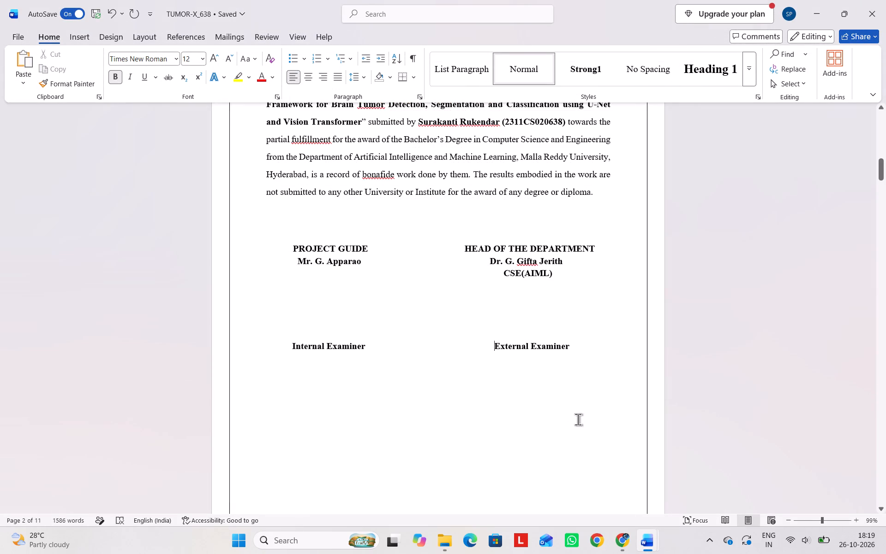
# Duplicate the TUMOR-X_637 file within the tumorx_documentation folder.
pyautogui.click(439, 553)
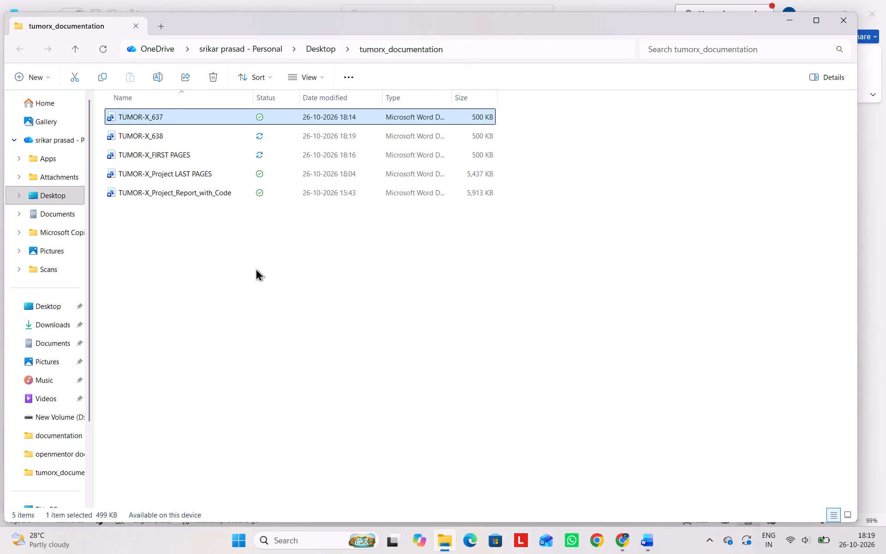
pyautogui.hotkey('ctrl', 'c')
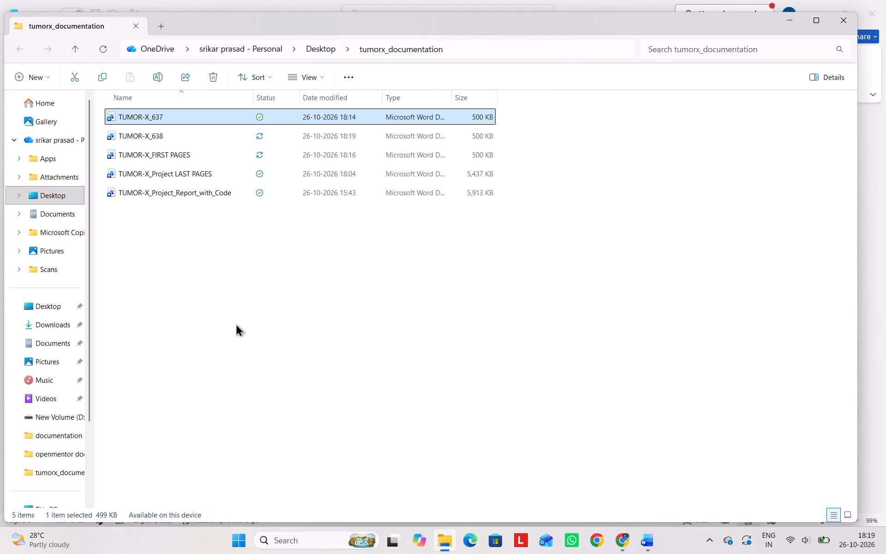
pyautogui.click(236, 324)
pyautogui.hotkey('ctrl', 'v')
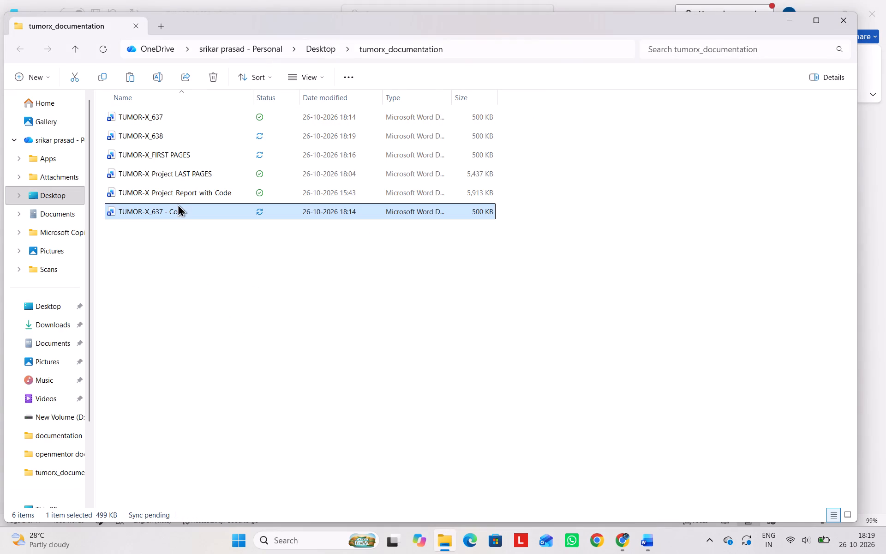
# Rename the copied TUMOR-X_637 file as TUMOR-X_656.
pyautogui.click(178, 203)
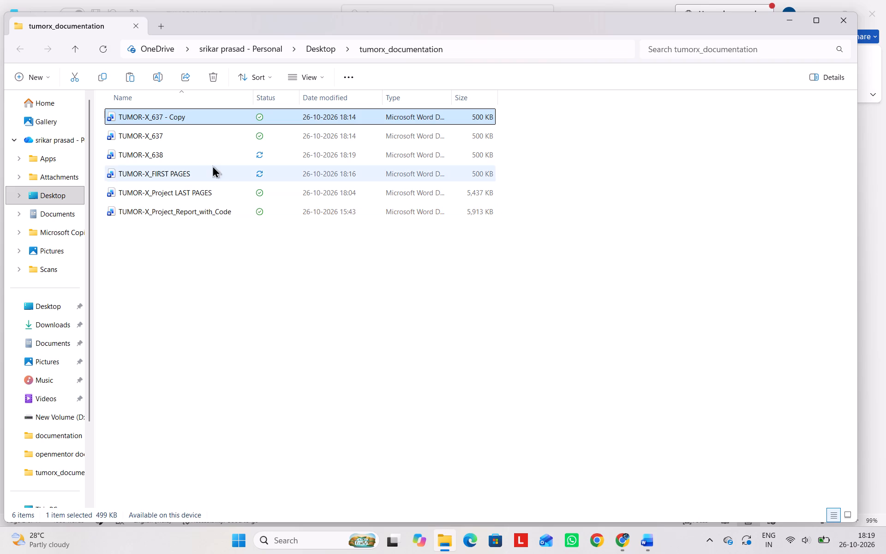
pyautogui.click(173, 117)
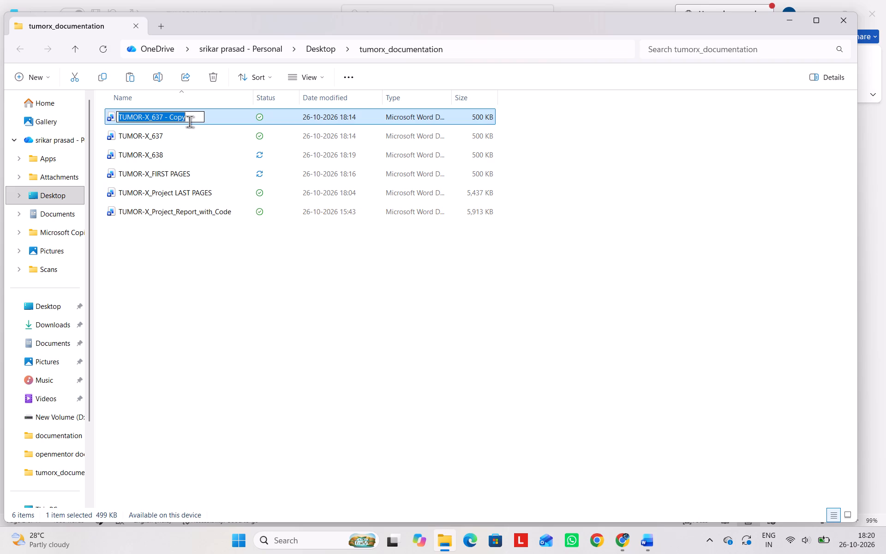
pyautogui.click(196, 118)
pyautogui.press('BackSpace')
pyautogui.press('BackSpace')
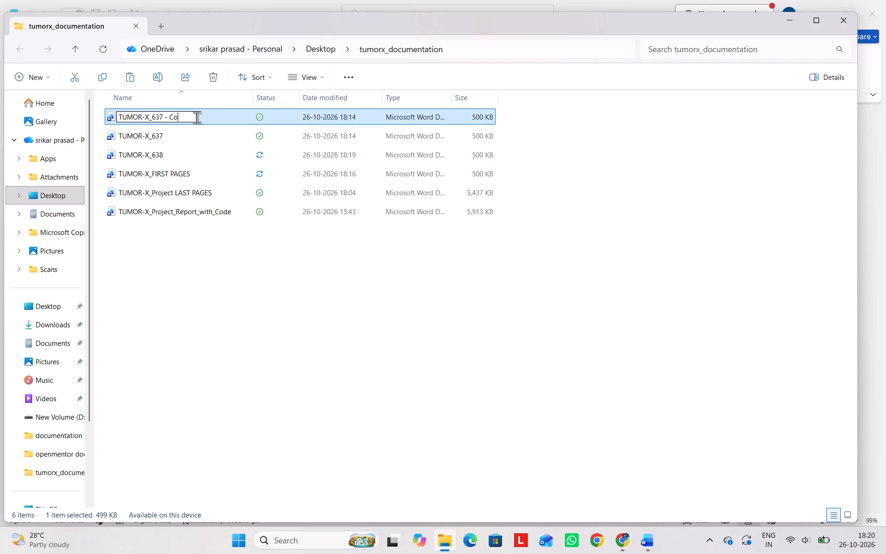
pyautogui.press('BackSpace')
pyautogui.press('BackSpace')
pyautogui.press('BackSpace')
pyautogui.press('BackSpace')
pyautogui.press('BackSpace')
pyautogui.press('BackSpace')
pyautogui.press('BackSpace')
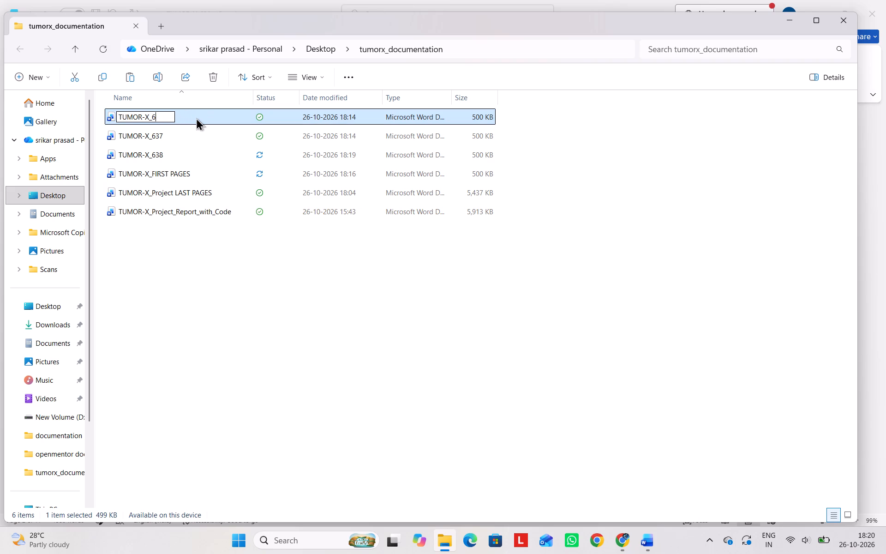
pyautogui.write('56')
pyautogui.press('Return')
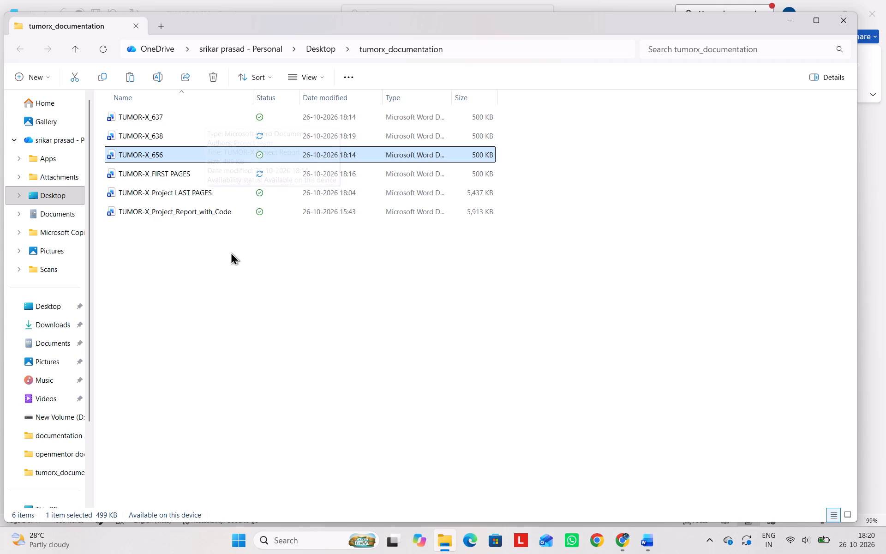
# Open the TUMOR-X_656 document from the tumorx_documentation folder.
pyautogui.doubleClick(153, 157)
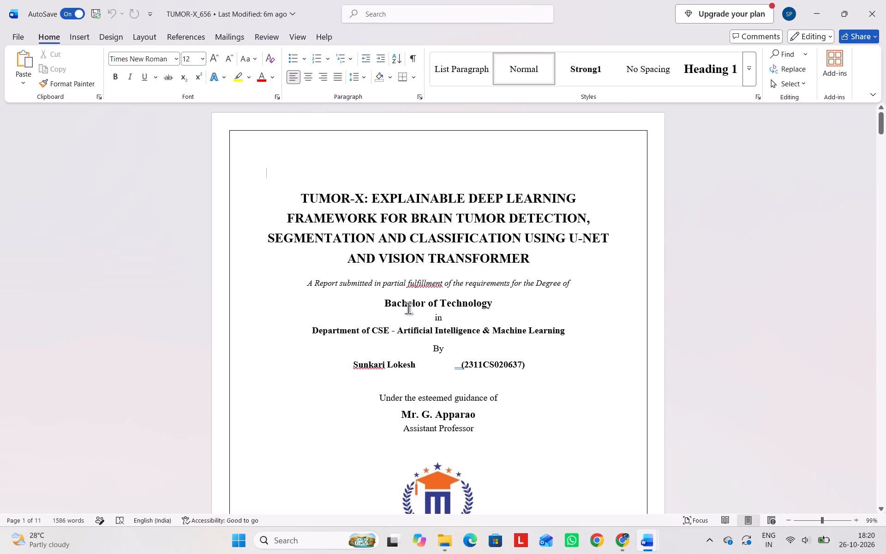
# Replace the student's name on the title page with the name of the TUMOR-X_656 student.
pyautogui.scroll(-4, 408, 308)
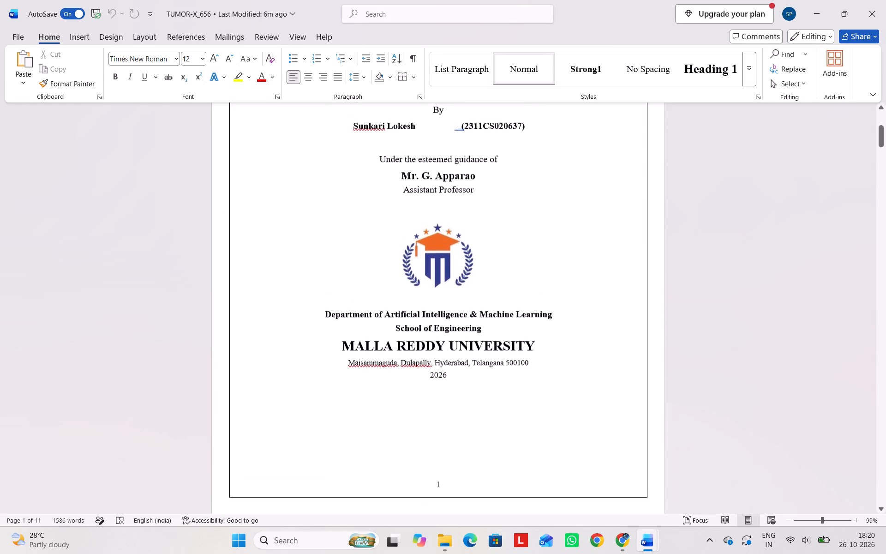
pyautogui.click(417, 125)
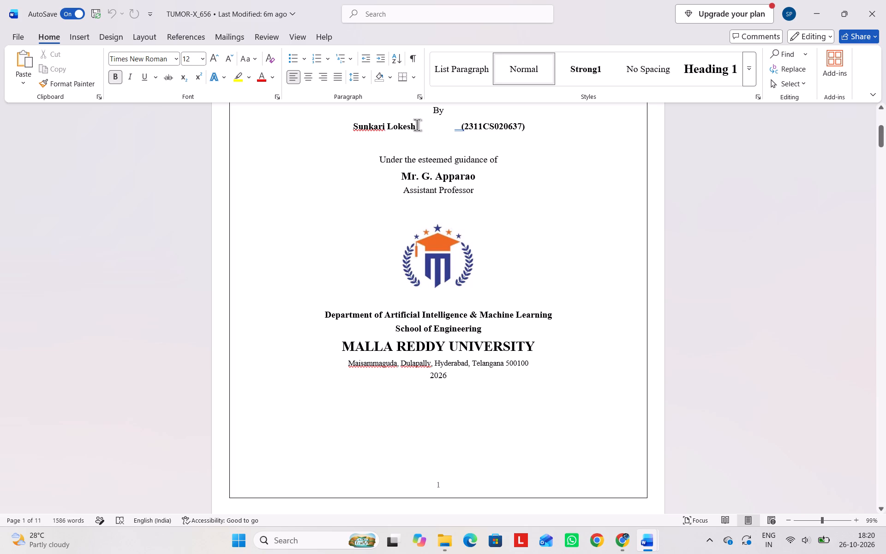
pyautogui.press('Left')
pyautogui.press('BackSpace')
pyautogui.press('BackSpace')
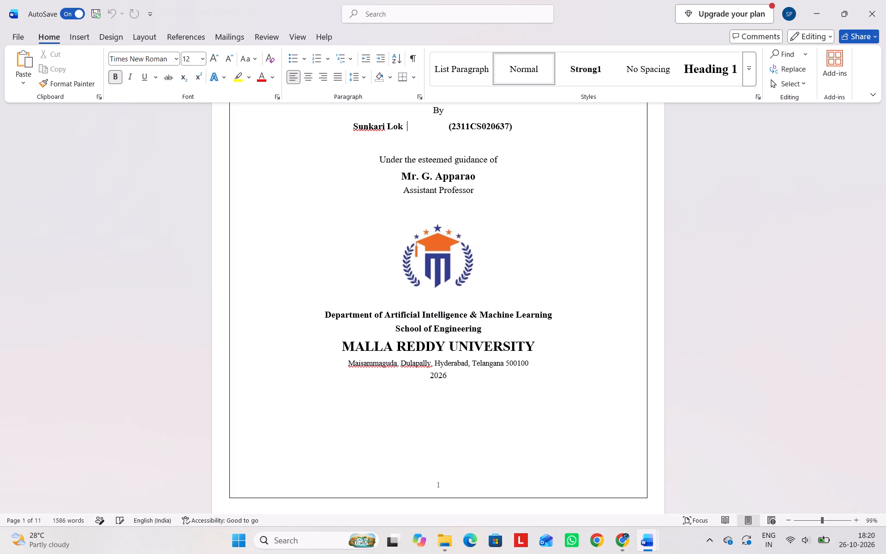
pyautogui.press('BackSpace')
pyautogui.press('BackSpace')
pyautogui.press('BackSpace')
pyautogui.press('BackSpace')
pyautogui.press('BackSpace')
pyautogui.press('BackSpace')
pyautogui.press('BackSpace')
pyautogui.press('BackSpace')
pyautogui.press('BackSpace')
pyautogui.press('BackSpace')
pyautogui.press('BackSpace')
pyautogui.press('BackSpace')
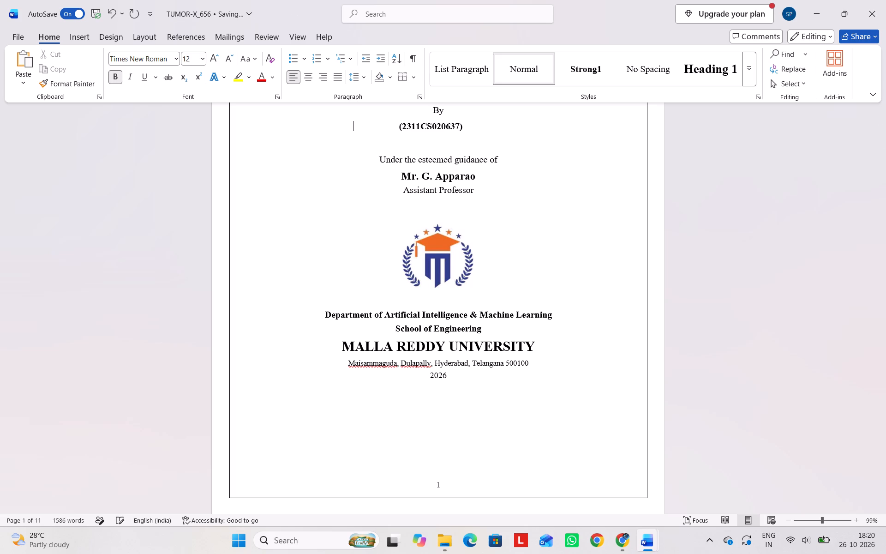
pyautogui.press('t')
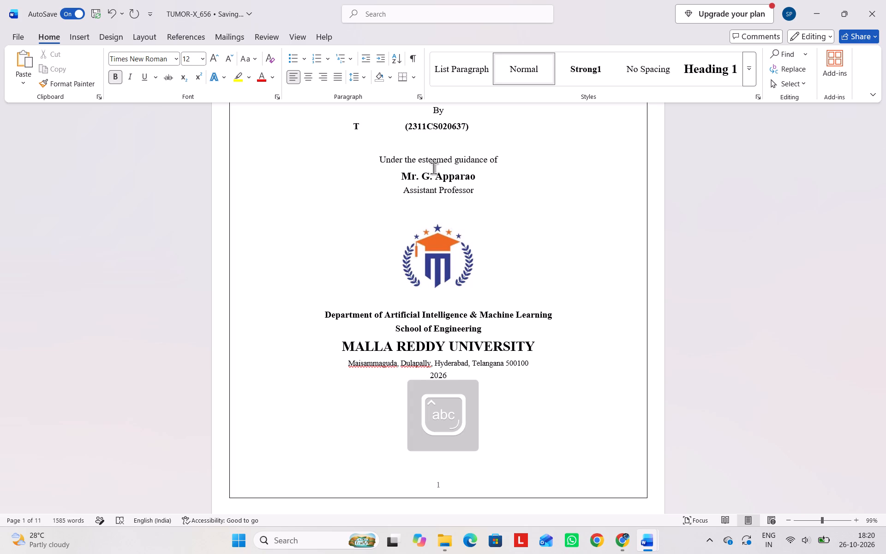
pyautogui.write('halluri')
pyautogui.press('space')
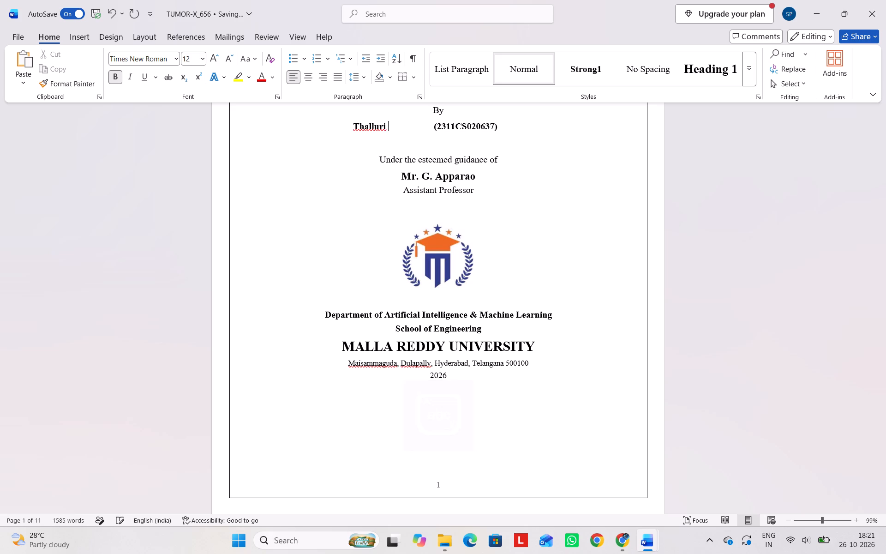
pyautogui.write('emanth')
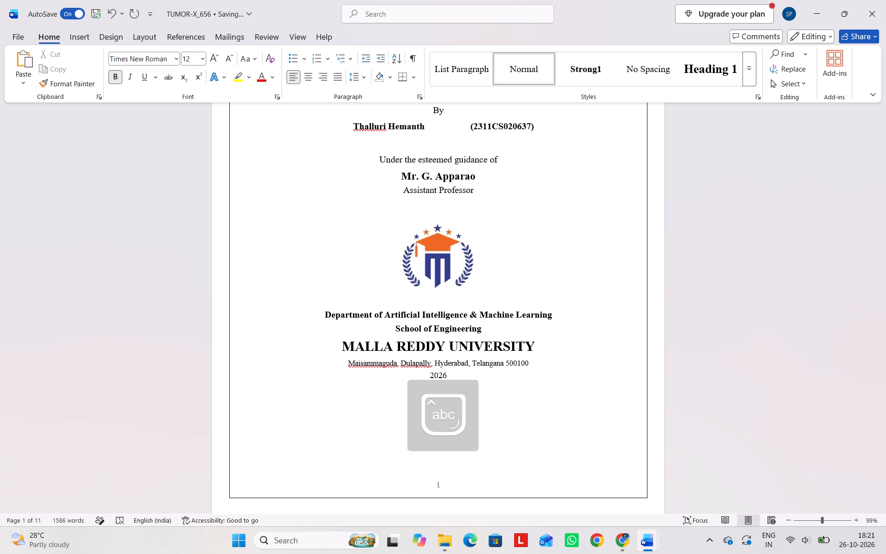
# Remove the extra spacing before the student's name on the title page to realign the name line.
pyautogui.scroll(1, 425, 179)
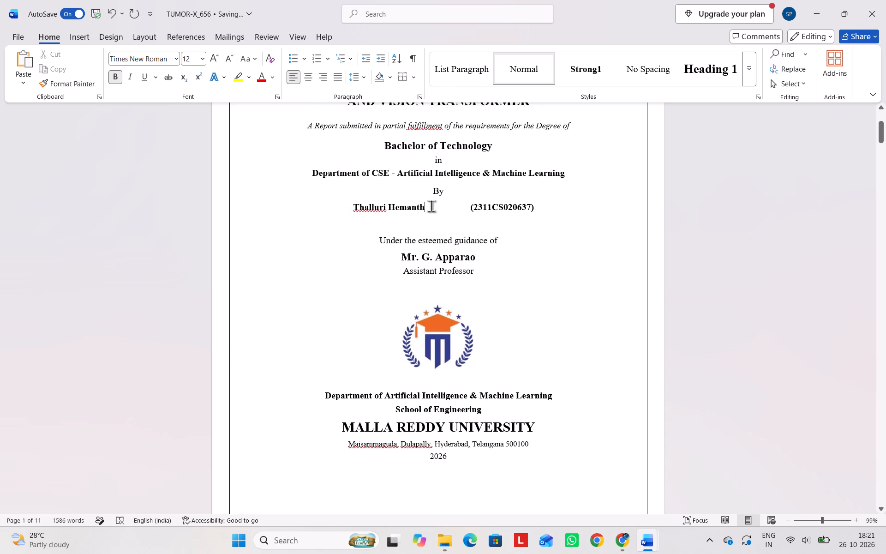
pyautogui.press('Left')
pyautogui.press('Left')
pyautogui.press('Left')
pyautogui.press('Left')
pyautogui.press('Left')
pyautogui.press('Left')
pyautogui.press('Left')
pyautogui.press('Left')
pyautogui.press('Left')
pyautogui.press('Left')
pyautogui.press('Left')
pyautogui.press('Left')
pyautogui.press('Left')
pyautogui.press('Left')
pyautogui.press('Left')
pyautogui.press('Left')
pyautogui.press('BackSpace')
pyautogui.press('BackSpace')
pyautogui.press('BackSpace')
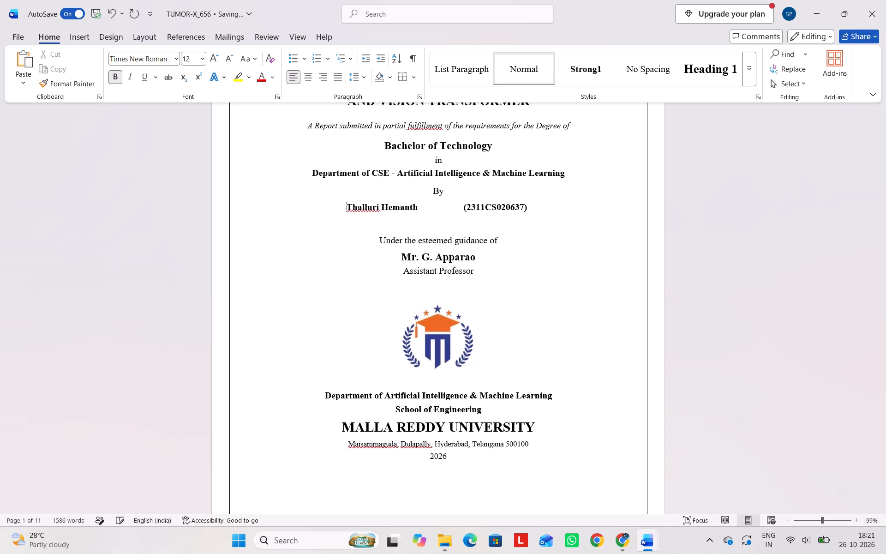
pyautogui.press('BackSpace')
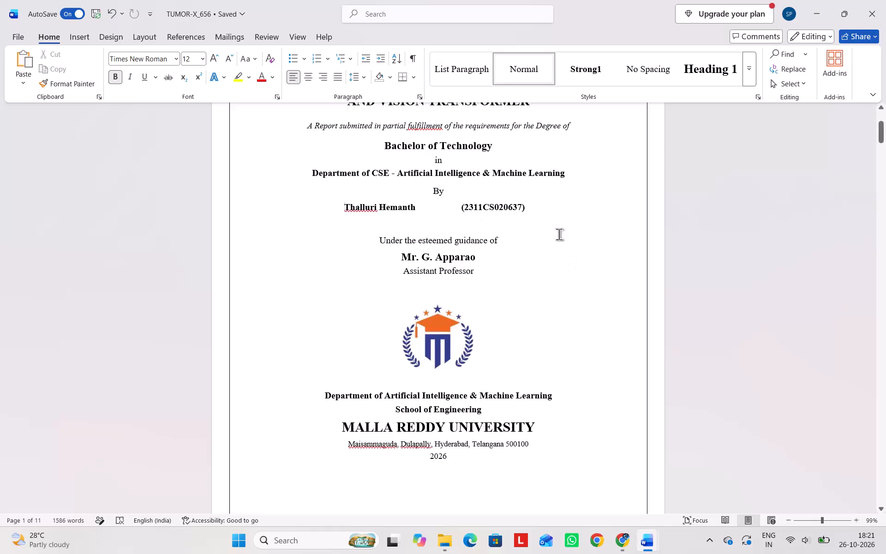
# Change the last two digits of the student's roll number on the title page to 56.
pyautogui.click(525, 207)
pyautogui.press('Left')
pyautogui.press('BackSpace')
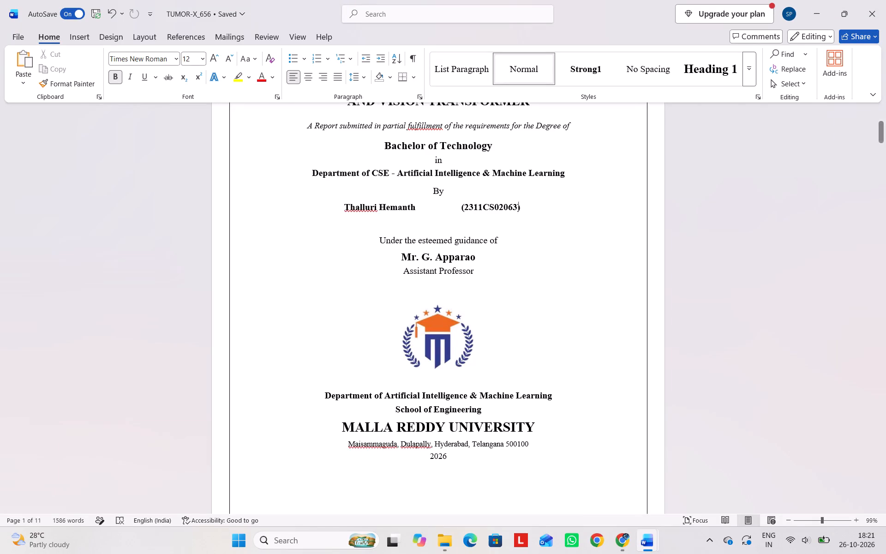
pyautogui.press('BackSpace')
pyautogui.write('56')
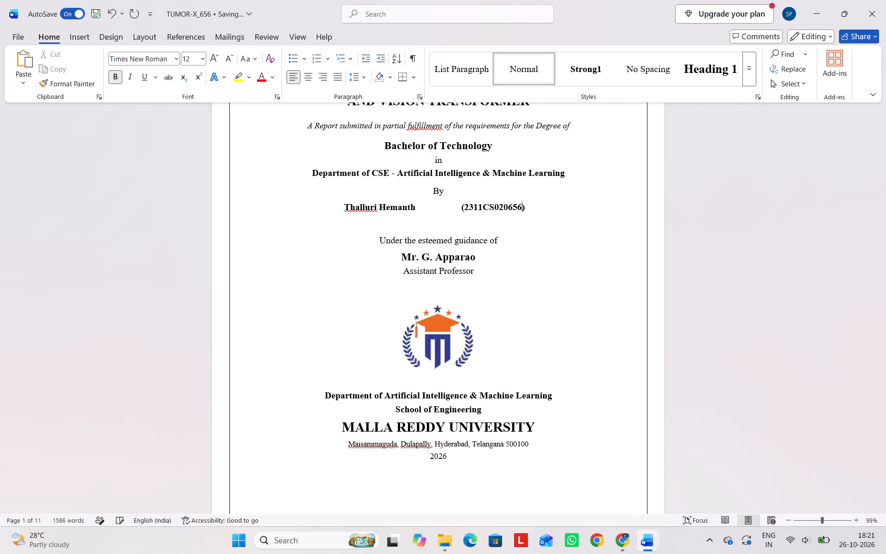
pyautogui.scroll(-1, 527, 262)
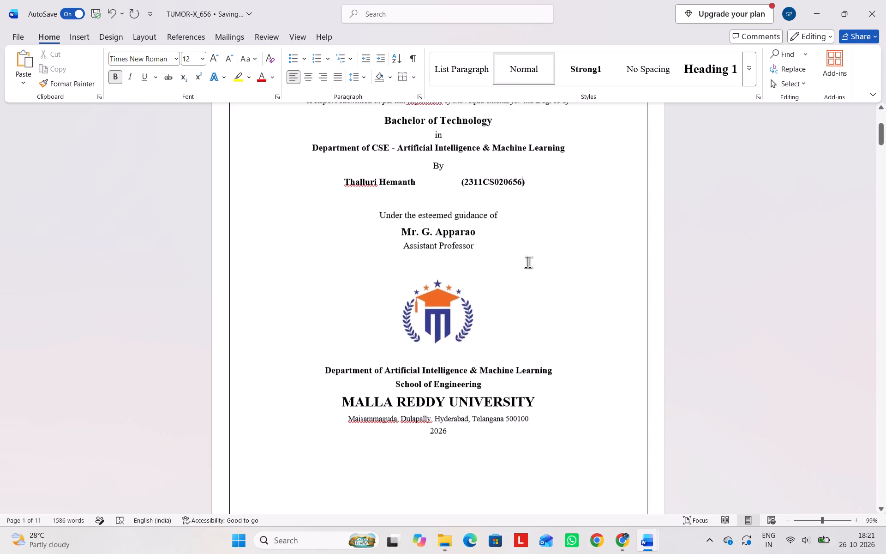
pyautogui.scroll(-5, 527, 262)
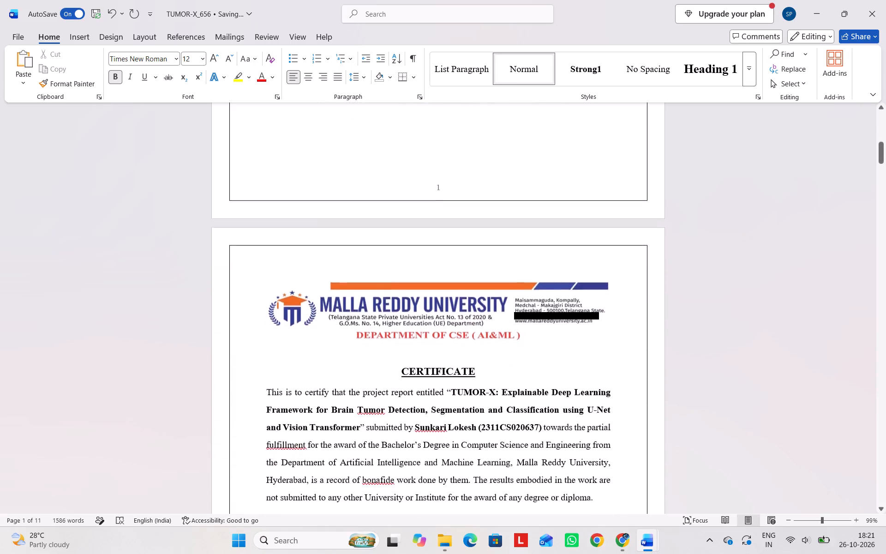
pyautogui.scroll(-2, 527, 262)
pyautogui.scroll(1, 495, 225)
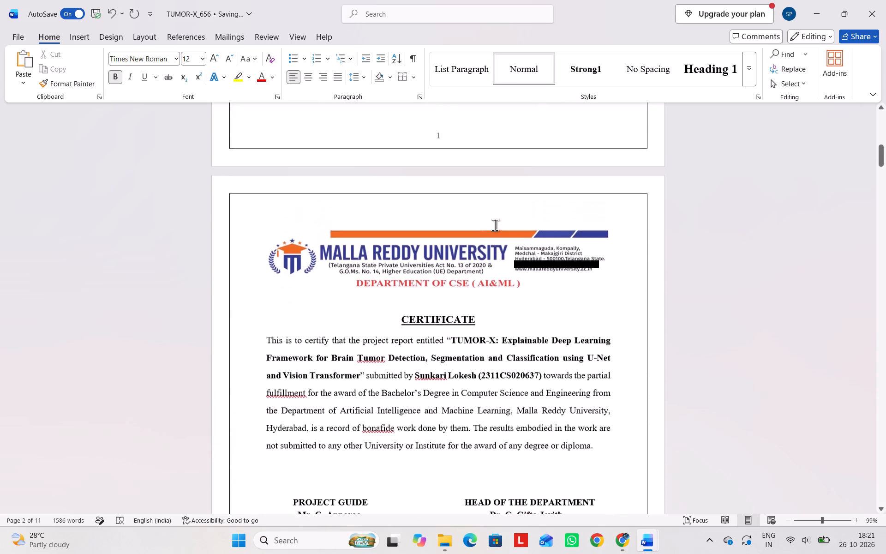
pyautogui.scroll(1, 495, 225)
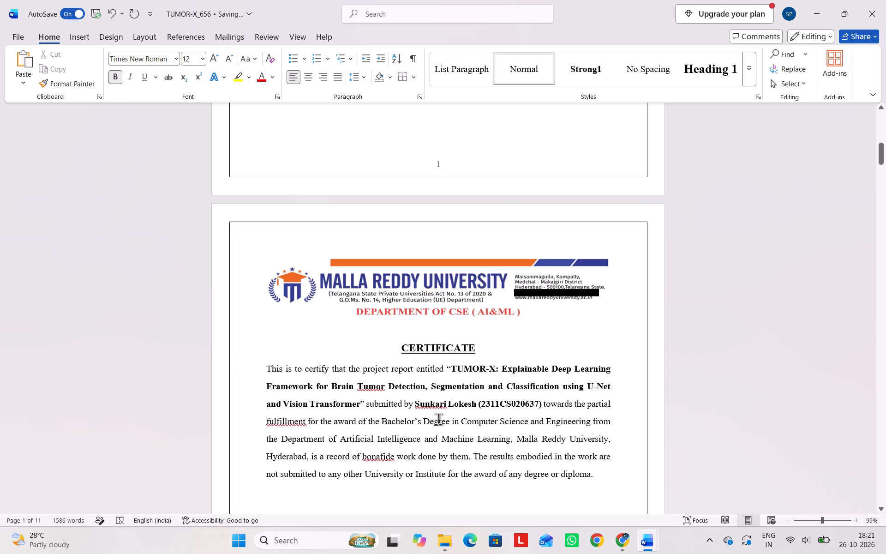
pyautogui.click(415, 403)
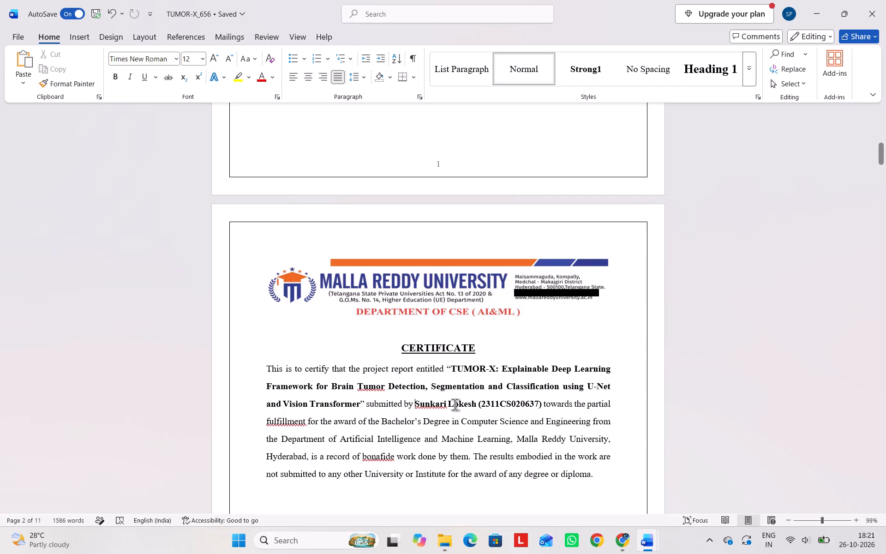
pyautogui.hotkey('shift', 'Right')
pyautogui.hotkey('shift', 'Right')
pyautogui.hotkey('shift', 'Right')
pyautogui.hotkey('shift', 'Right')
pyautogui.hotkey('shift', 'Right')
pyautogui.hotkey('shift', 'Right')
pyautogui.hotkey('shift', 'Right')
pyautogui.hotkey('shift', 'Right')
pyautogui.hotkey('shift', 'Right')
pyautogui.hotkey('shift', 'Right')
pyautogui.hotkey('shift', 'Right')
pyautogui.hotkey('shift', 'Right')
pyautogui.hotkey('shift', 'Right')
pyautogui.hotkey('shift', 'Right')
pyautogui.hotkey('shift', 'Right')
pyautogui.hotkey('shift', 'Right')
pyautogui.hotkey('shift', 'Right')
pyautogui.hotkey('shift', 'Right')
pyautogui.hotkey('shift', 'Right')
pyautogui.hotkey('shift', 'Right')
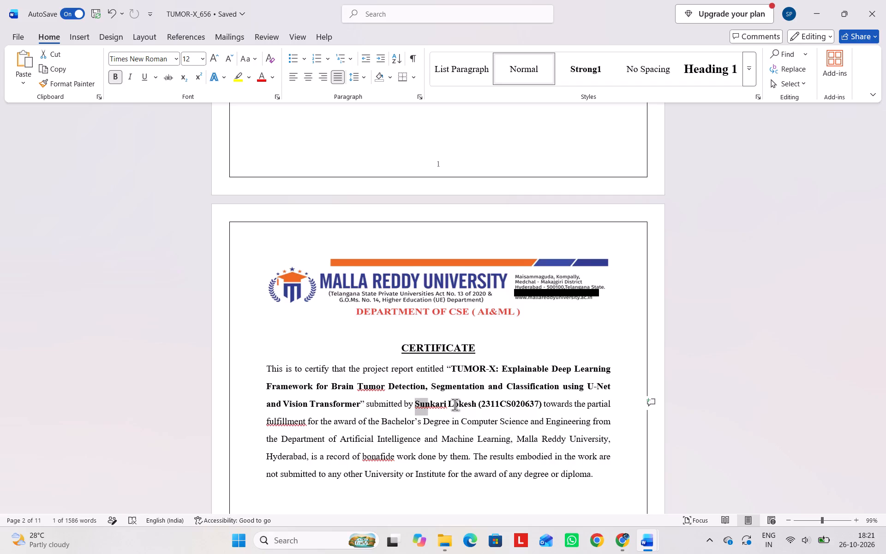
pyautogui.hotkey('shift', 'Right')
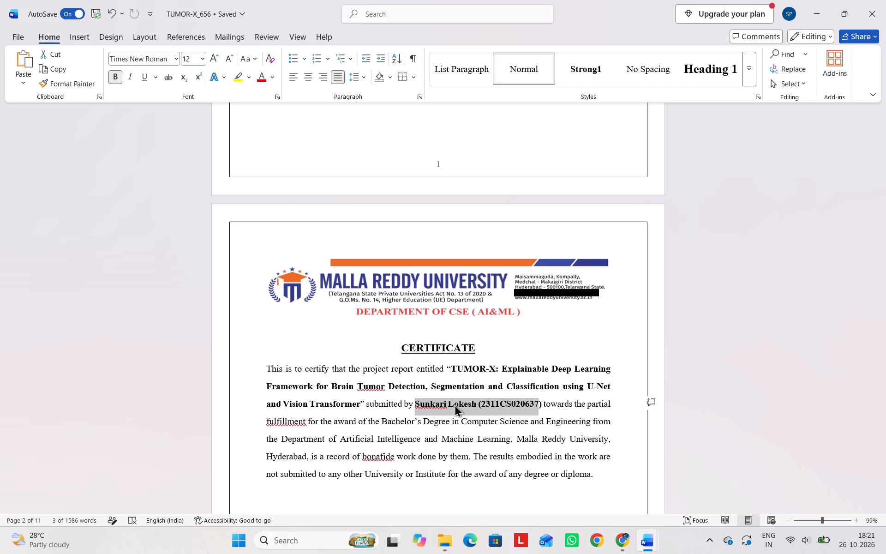
# Change the last two digits of the student's roll number in the Certificate paragraph to 56.
pyautogui.click(535, 404)
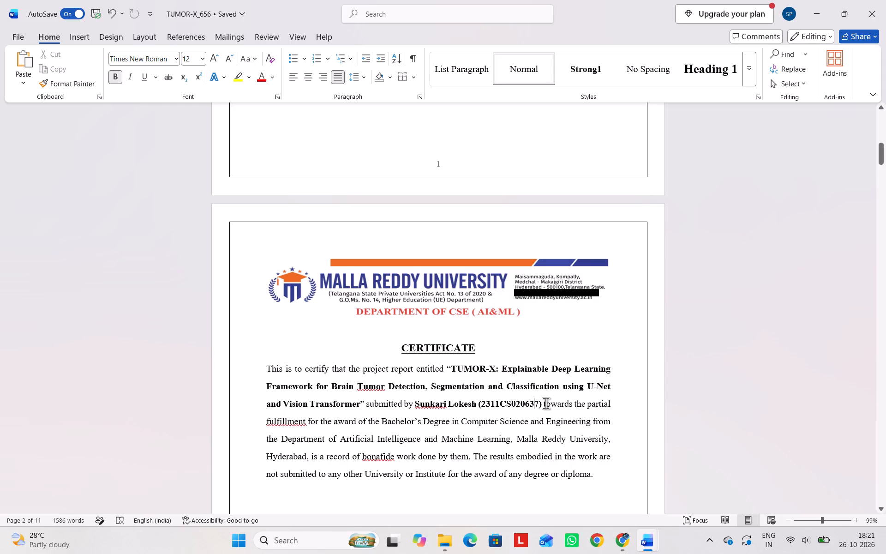
pyautogui.press('Right')
pyautogui.press('BackSpace')
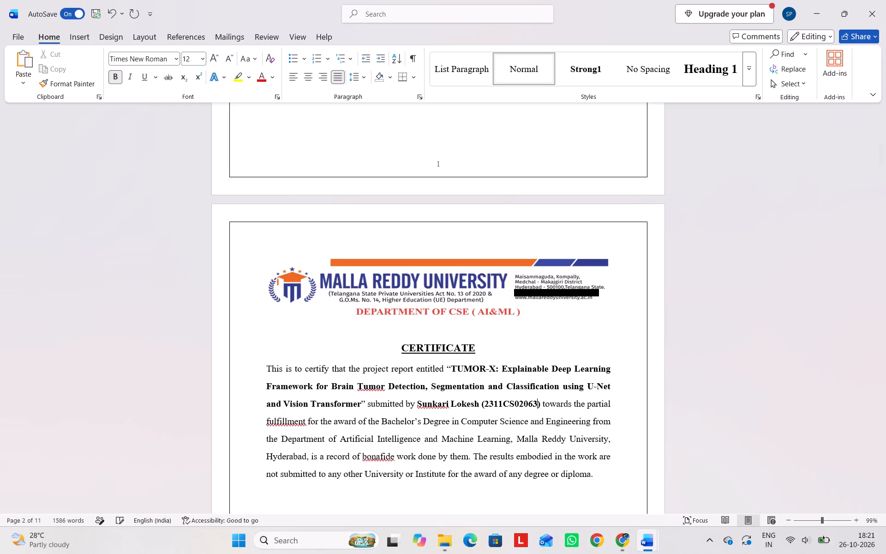
pyautogui.press('BackSpace')
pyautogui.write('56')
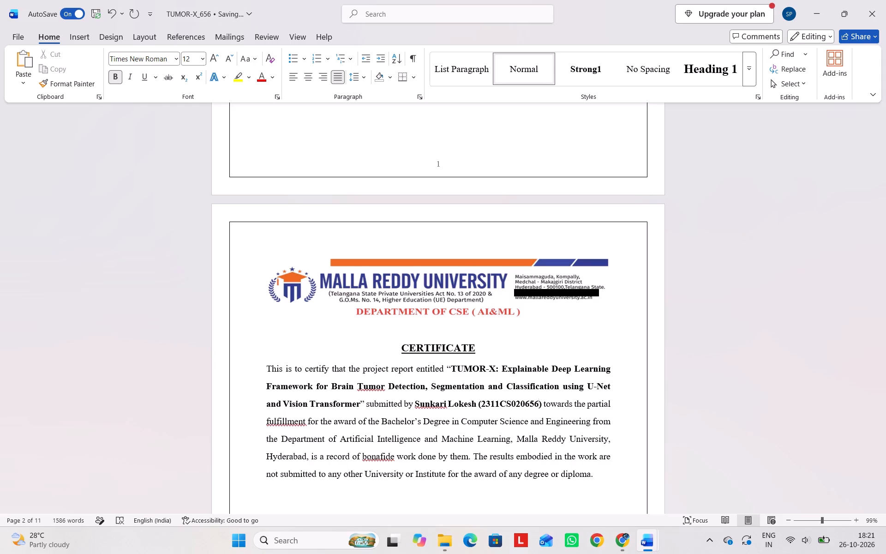
# Replace the student's name in the Certificate paragraph with the name of the TUMOR-X_656 student.
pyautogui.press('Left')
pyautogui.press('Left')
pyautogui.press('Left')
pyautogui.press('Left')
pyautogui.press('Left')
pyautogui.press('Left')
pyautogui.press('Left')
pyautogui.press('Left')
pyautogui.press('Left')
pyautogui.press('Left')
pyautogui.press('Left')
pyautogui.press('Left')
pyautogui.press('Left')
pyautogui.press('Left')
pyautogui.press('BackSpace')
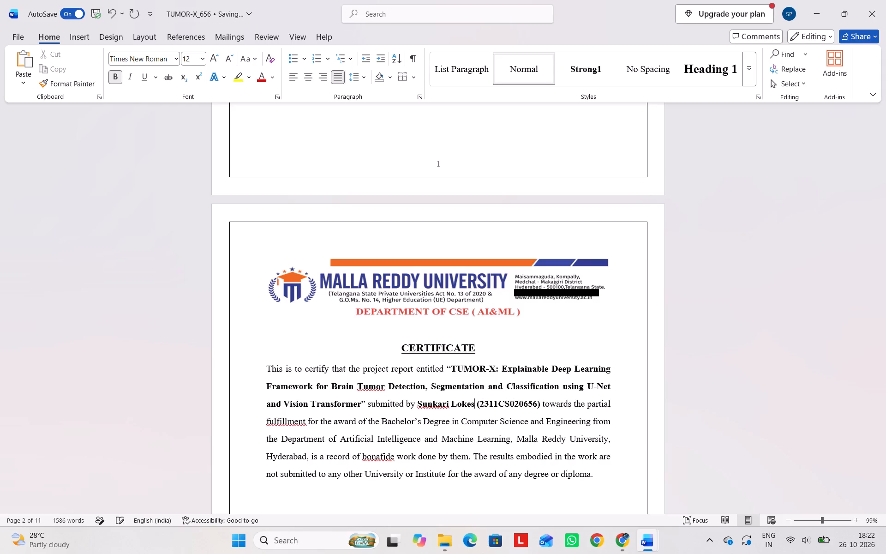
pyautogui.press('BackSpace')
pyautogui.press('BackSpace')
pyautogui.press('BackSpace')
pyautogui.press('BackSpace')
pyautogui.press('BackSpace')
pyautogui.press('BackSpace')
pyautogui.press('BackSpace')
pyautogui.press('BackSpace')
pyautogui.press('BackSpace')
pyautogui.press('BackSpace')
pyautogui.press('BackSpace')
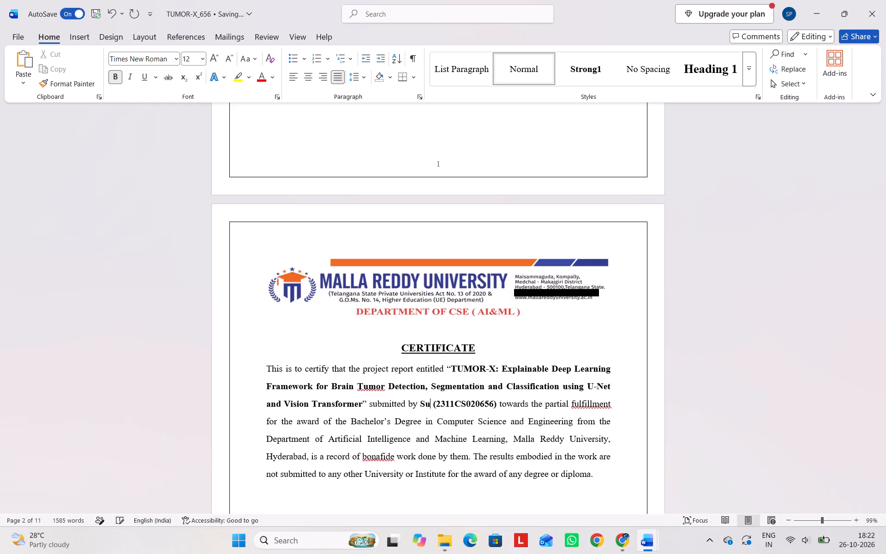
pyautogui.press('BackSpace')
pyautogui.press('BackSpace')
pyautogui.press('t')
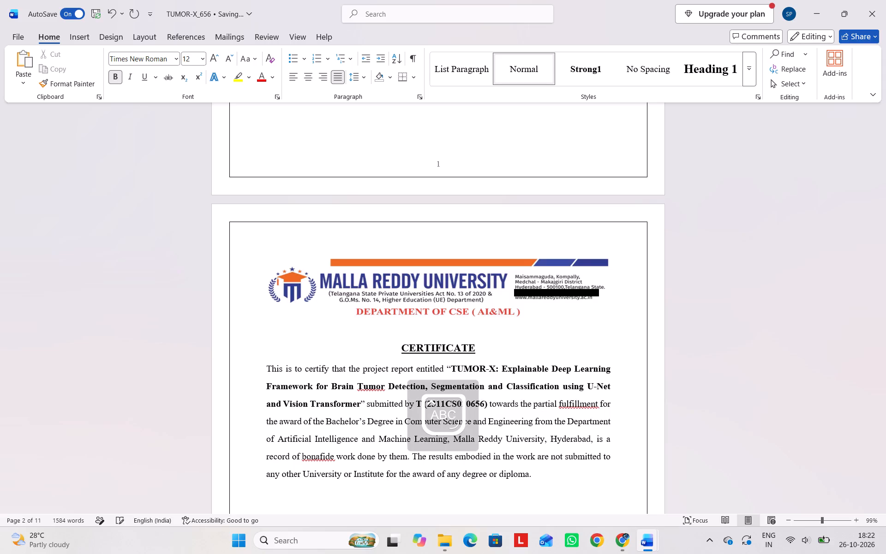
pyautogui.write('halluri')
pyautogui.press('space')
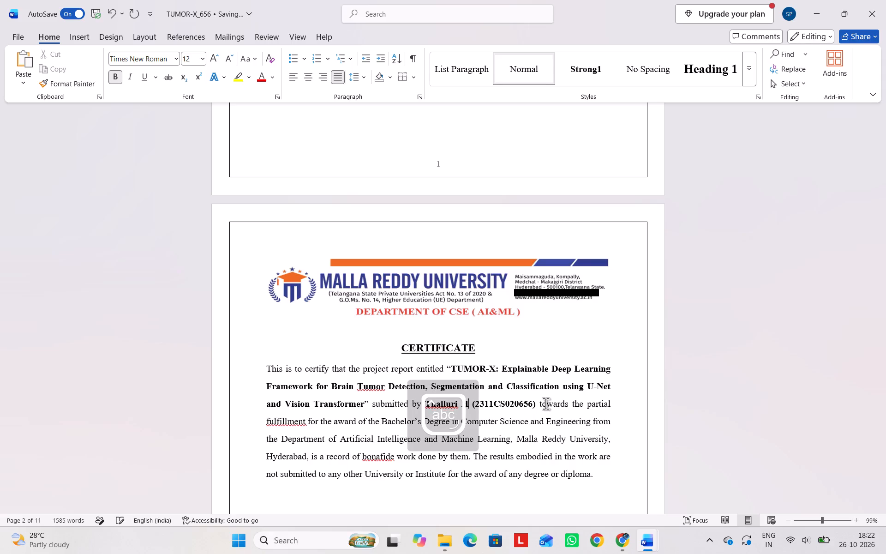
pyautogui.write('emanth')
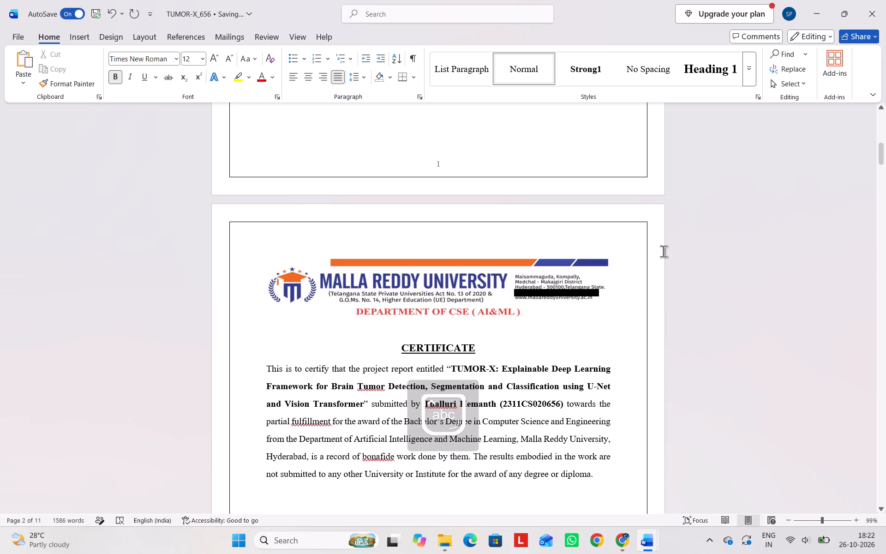
# Change the last two digits of the student's roll number on the Declaration page to 56.
pyautogui.scroll(-2, 497, 303)
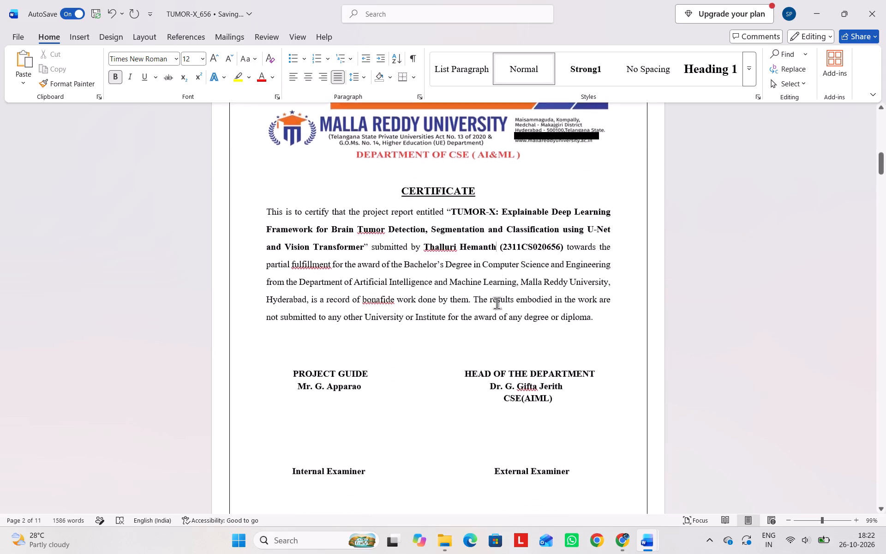
pyautogui.scroll(-2, 497, 303)
pyautogui.scroll(1, 497, 303)
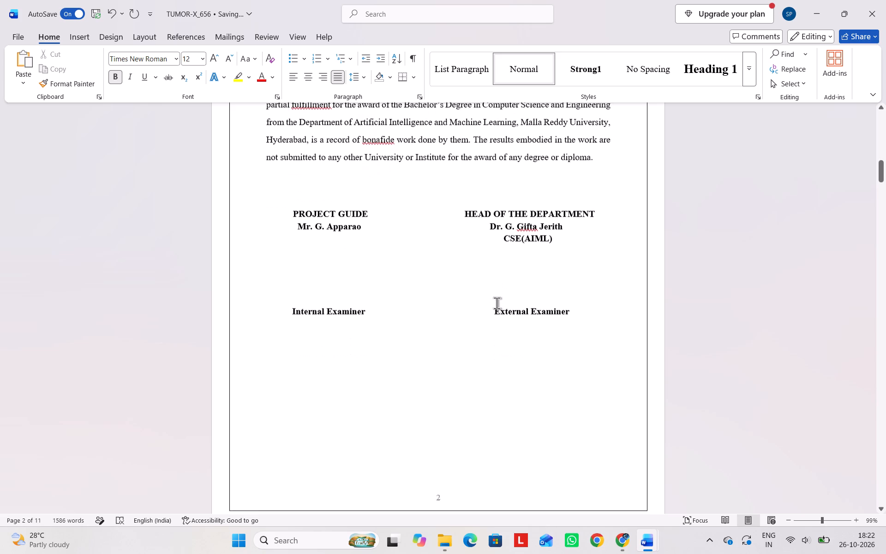
pyautogui.scroll(1, 497, 303)
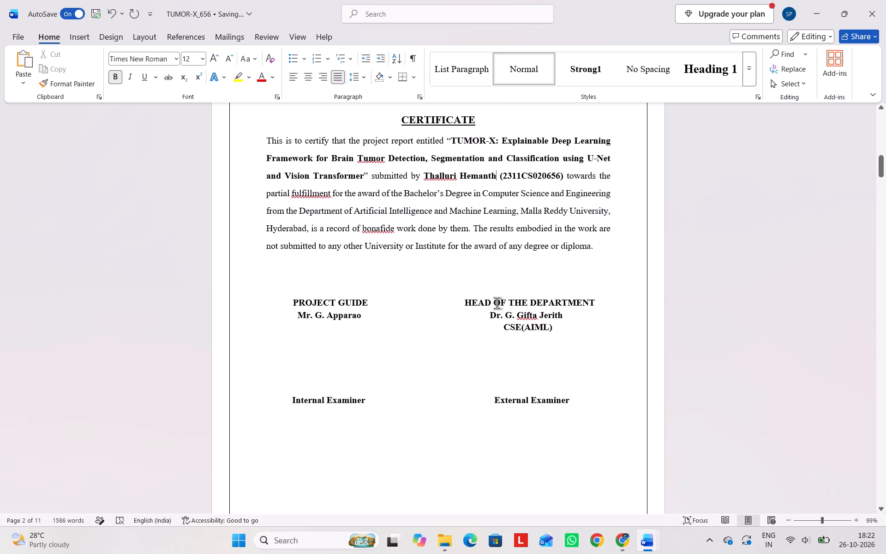
pyautogui.scroll(-3, 497, 303)
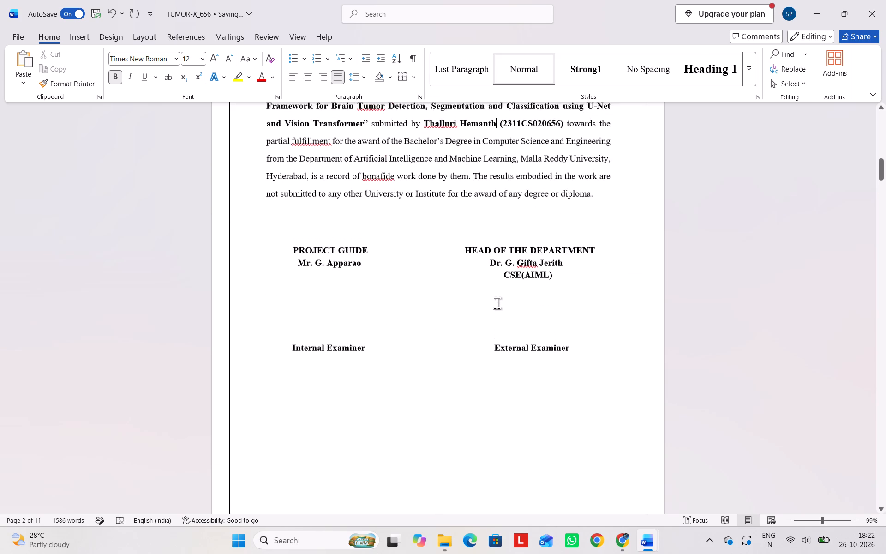
pyautogui.scroll(-3, 497, 303)
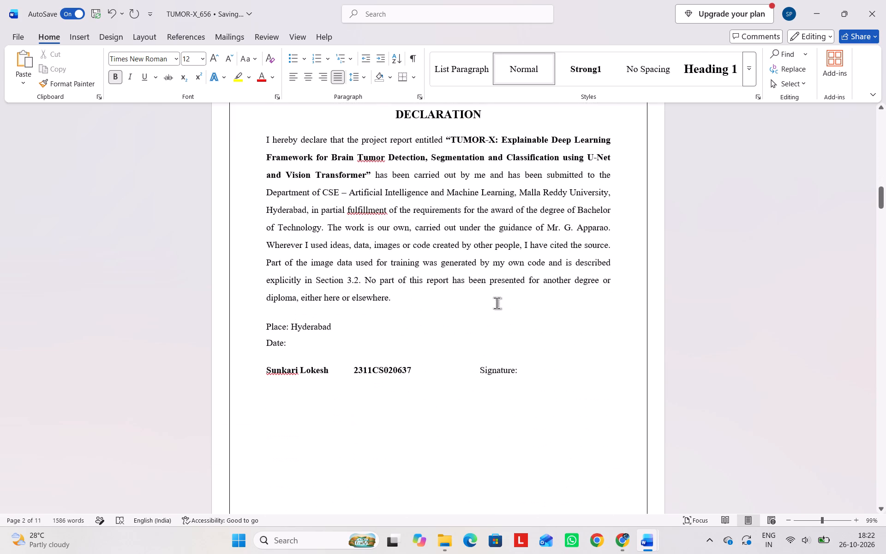
pyautogui.click(417, 371)
pyautogui.press('BackSpace')
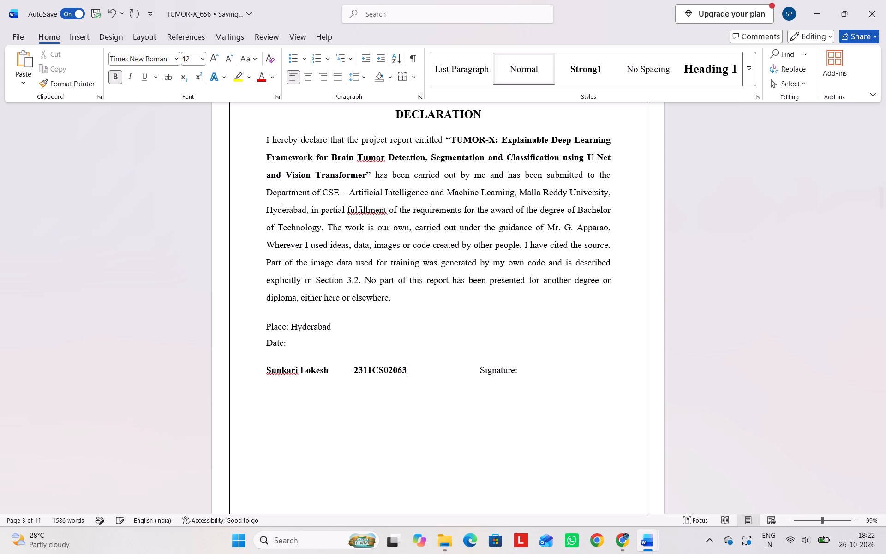
pyautogui.press('BackSpace')
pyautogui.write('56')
# Replace the student's name on the Declaration page's signature line with the name of the TUMOR-X_656 student.
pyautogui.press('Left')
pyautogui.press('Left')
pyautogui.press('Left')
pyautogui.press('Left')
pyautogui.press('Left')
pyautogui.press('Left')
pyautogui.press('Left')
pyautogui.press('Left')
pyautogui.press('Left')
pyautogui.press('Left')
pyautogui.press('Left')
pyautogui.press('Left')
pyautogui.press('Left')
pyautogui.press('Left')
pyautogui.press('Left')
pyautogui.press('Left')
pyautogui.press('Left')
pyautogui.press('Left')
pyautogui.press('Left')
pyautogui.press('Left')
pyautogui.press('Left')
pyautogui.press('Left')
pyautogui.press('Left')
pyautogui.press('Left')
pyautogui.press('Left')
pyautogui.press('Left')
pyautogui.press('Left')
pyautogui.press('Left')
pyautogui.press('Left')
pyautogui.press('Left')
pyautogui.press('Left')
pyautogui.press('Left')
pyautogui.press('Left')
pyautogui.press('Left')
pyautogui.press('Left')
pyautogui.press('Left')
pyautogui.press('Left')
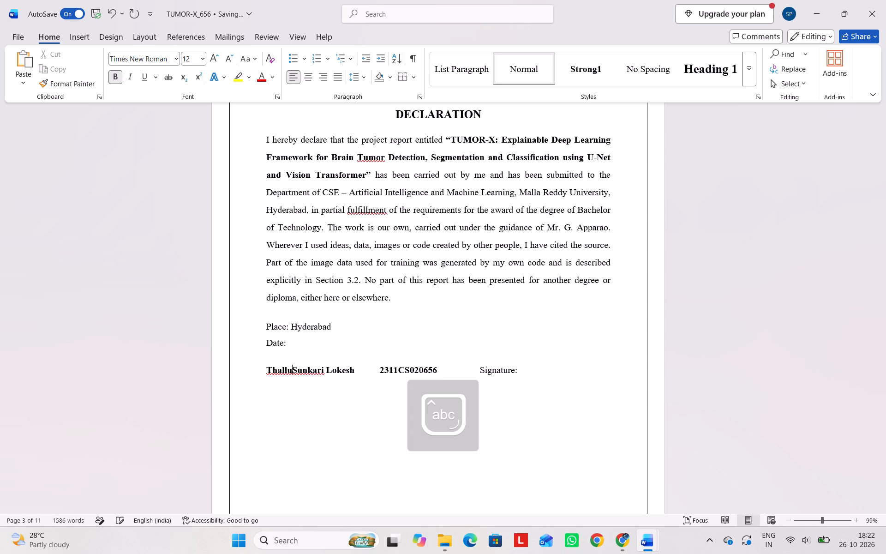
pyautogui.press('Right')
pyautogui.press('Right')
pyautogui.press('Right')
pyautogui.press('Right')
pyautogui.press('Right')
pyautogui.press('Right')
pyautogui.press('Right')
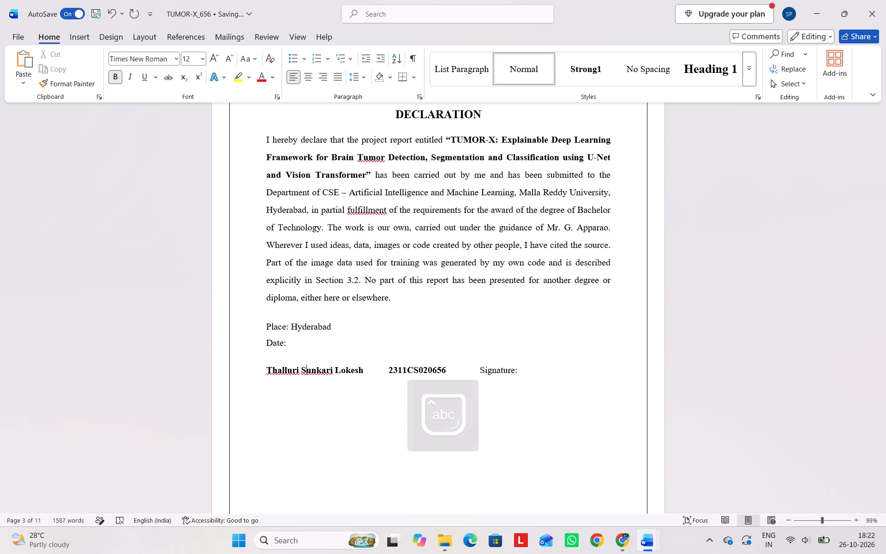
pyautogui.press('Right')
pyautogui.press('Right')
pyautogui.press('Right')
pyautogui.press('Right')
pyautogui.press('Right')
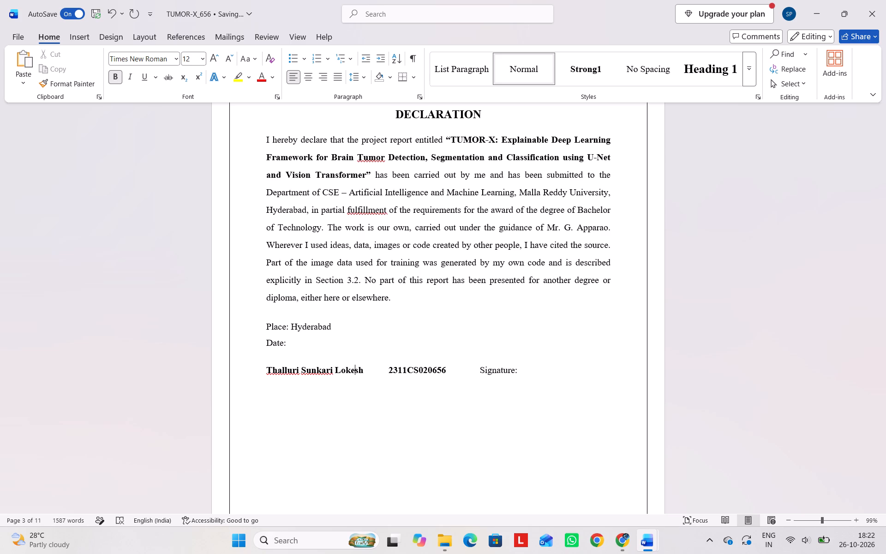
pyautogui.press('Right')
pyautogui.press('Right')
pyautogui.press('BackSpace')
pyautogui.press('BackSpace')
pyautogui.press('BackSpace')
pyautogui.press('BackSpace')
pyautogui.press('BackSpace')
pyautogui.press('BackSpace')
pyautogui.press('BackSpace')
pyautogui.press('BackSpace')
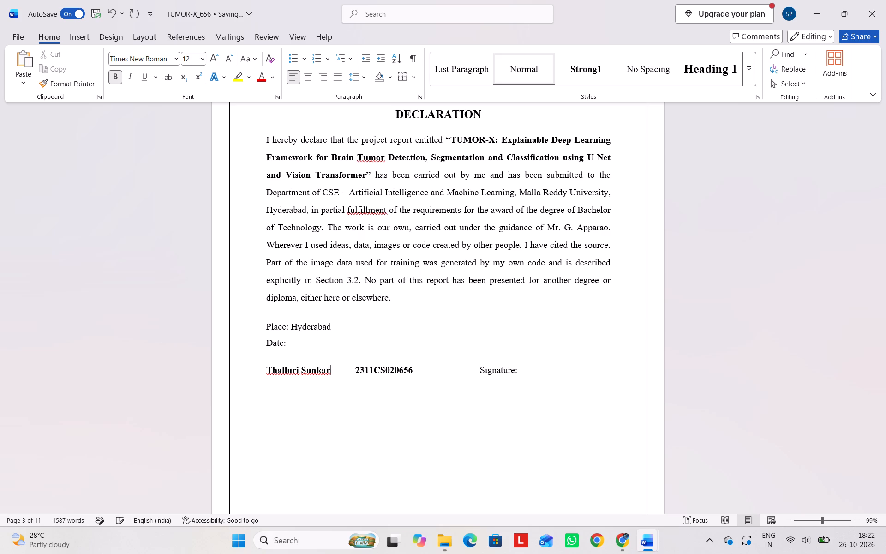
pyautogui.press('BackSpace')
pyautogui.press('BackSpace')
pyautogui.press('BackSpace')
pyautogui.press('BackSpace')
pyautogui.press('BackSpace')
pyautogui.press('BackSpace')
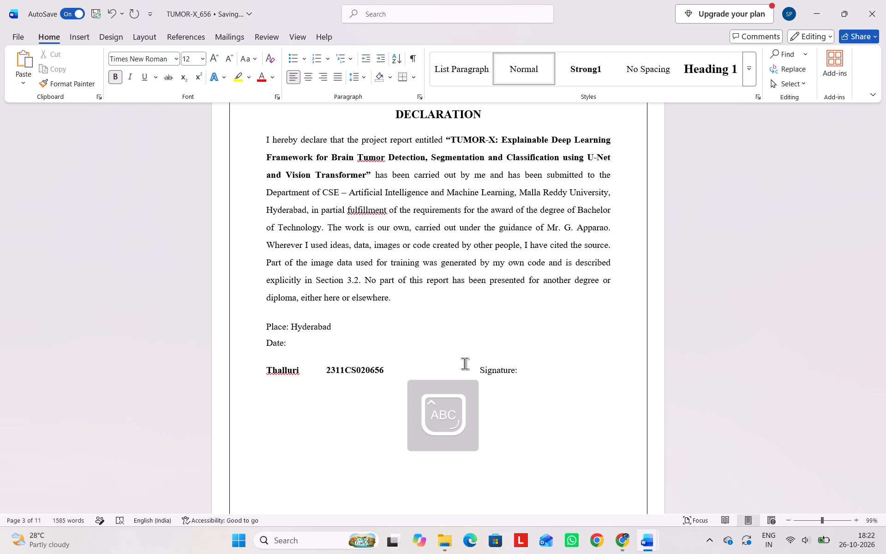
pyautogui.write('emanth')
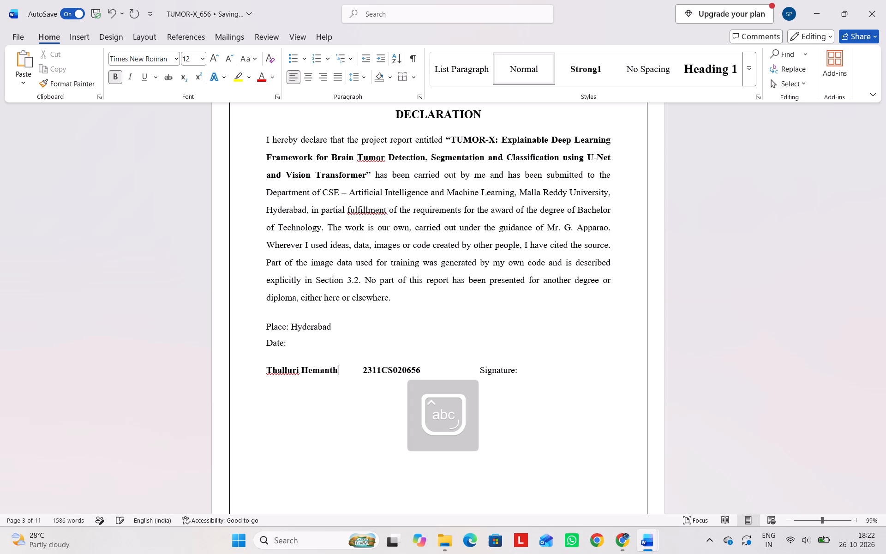
# Change the last two digits of the student's roll number at the end of the Acknowledgement to 56.
pyautogui.scroll(-3, 387, 423)
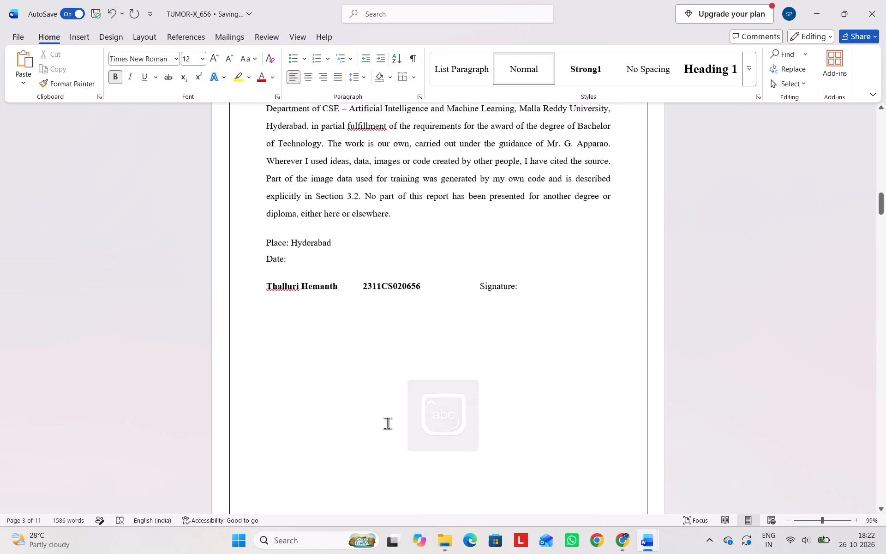
pyautogui.scroll(-3, 387, 423)
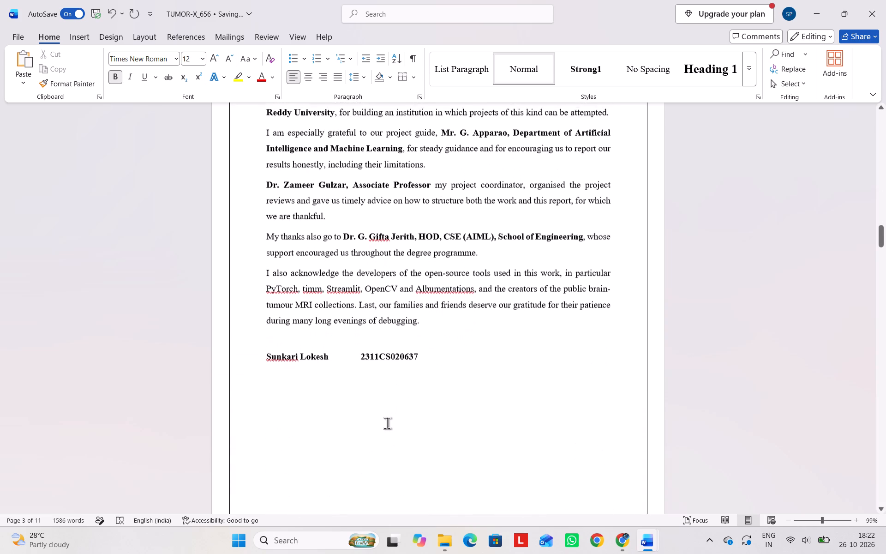
pyautogui.scroll(-1, 387, 423)
pyautogui.click(419, 412)
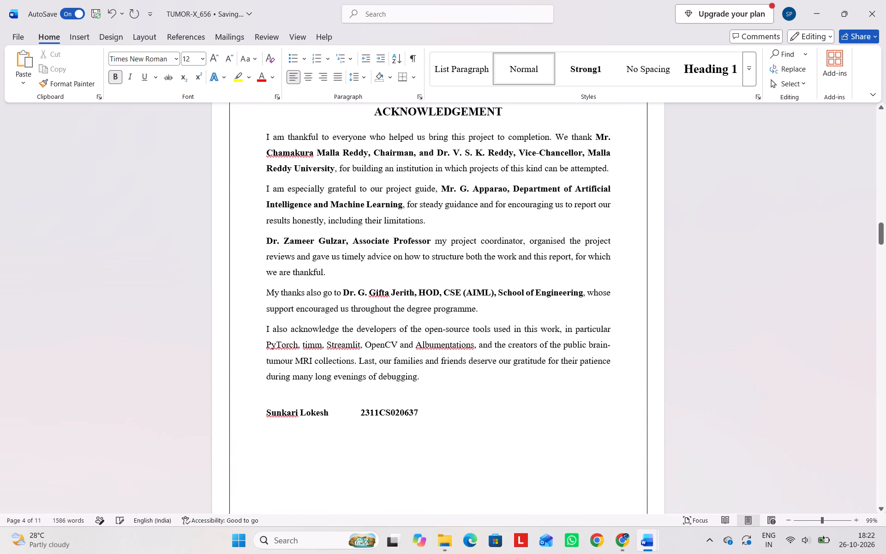
pyautogui.press('BackSpace')
pyautogui.press('BackSpace')
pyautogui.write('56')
# Replace the student's name at the end of the Acknowledgement with the name of the TUMOR-X_656 student.
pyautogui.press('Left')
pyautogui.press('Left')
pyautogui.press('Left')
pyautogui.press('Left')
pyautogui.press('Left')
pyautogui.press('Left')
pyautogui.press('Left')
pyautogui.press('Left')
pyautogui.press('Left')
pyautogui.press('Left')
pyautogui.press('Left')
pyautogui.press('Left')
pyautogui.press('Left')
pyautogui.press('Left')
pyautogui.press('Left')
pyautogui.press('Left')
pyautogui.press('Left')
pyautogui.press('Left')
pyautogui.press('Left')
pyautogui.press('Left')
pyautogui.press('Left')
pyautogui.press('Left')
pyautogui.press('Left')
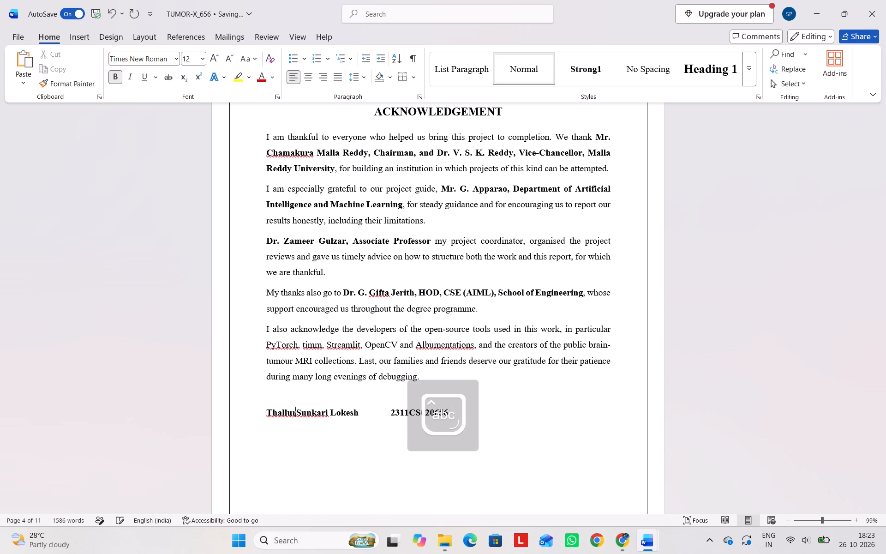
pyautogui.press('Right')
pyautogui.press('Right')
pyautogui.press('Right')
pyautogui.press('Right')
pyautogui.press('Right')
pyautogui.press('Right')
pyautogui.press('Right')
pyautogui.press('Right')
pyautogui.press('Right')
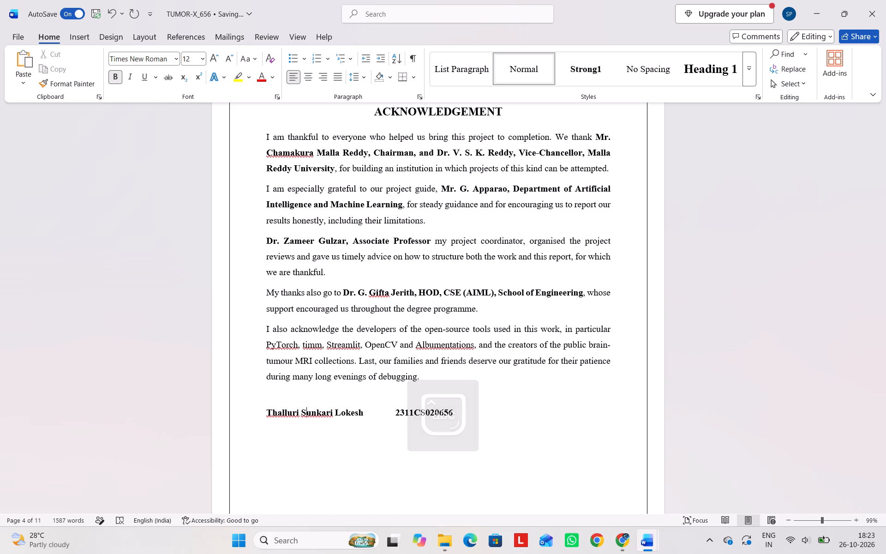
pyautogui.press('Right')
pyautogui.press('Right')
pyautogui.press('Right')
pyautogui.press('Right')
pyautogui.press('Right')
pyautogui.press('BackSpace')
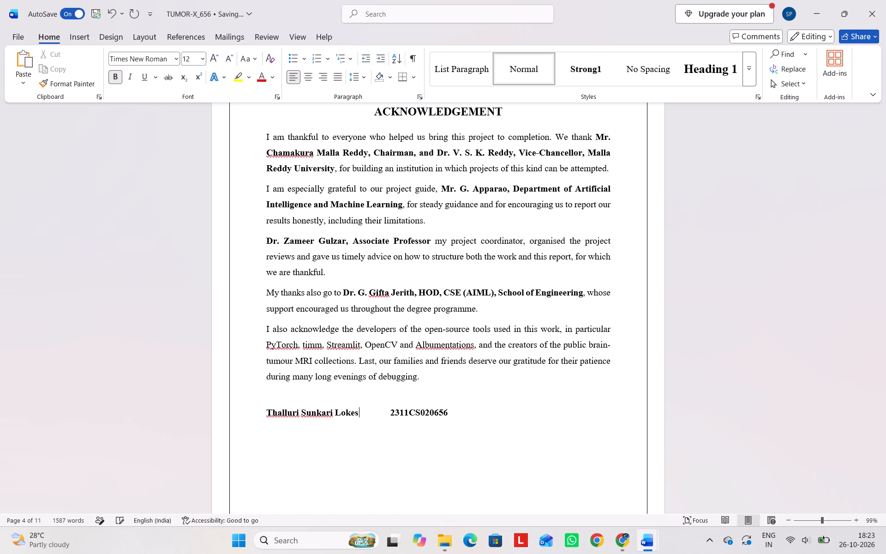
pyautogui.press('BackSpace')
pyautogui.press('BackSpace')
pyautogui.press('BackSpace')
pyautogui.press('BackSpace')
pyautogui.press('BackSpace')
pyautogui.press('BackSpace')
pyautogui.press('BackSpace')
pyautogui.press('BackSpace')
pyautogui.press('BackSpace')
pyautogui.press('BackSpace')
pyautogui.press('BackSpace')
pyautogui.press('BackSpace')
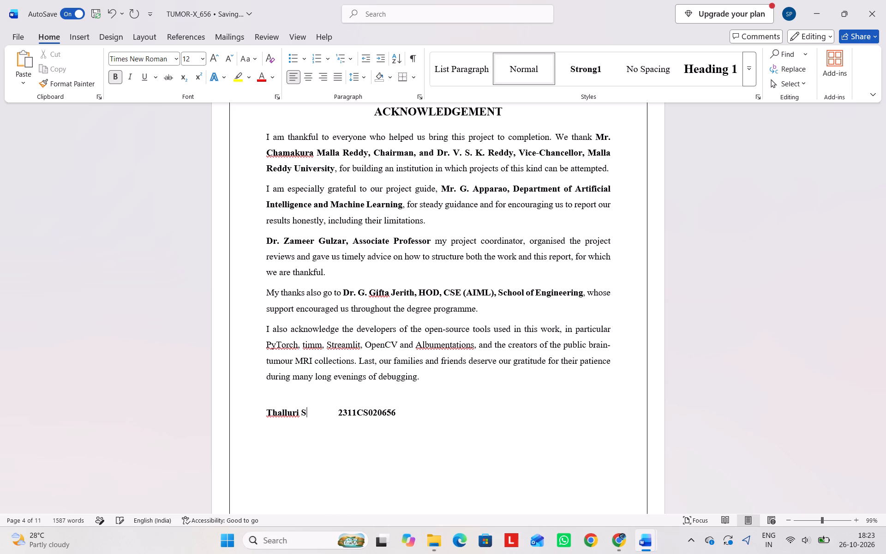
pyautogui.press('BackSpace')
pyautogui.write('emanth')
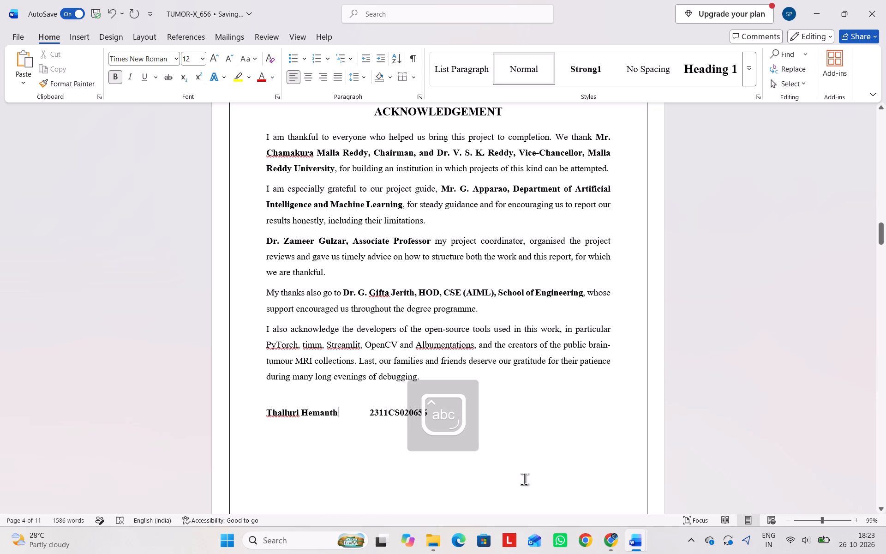
pyautogui.click(524, 479)
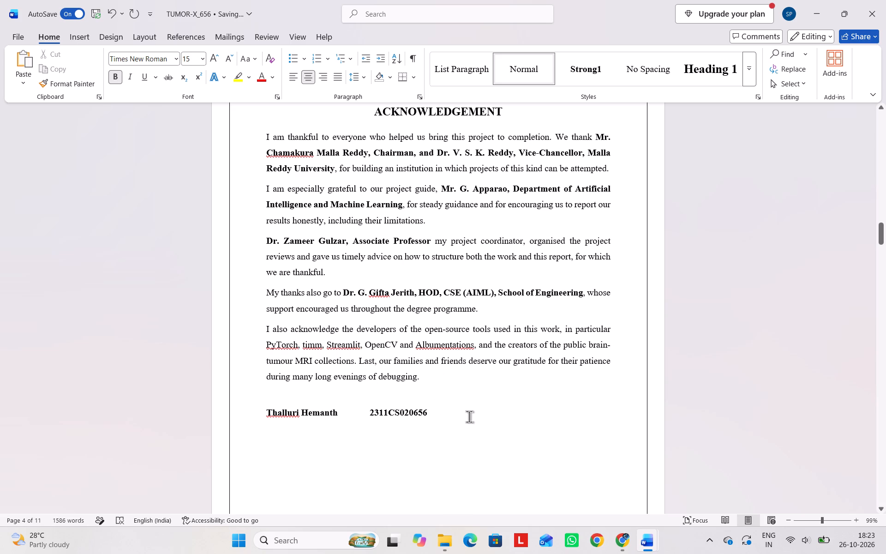
# Save the personalised TUMOR-X_656 document.
pyautogui.scroll(-5, 469, 416)
pyautogui.scroll(2, 469, 416)
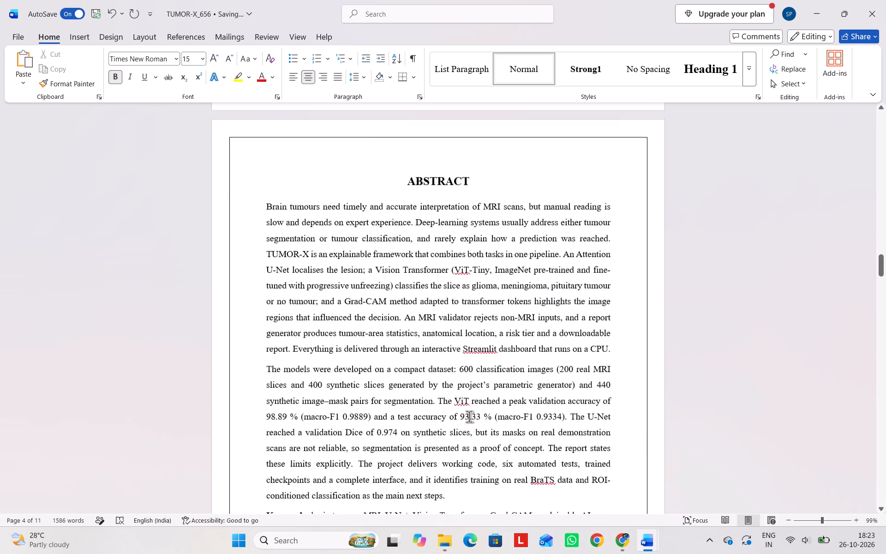
pyautogui.scroll(4, 469, 416)
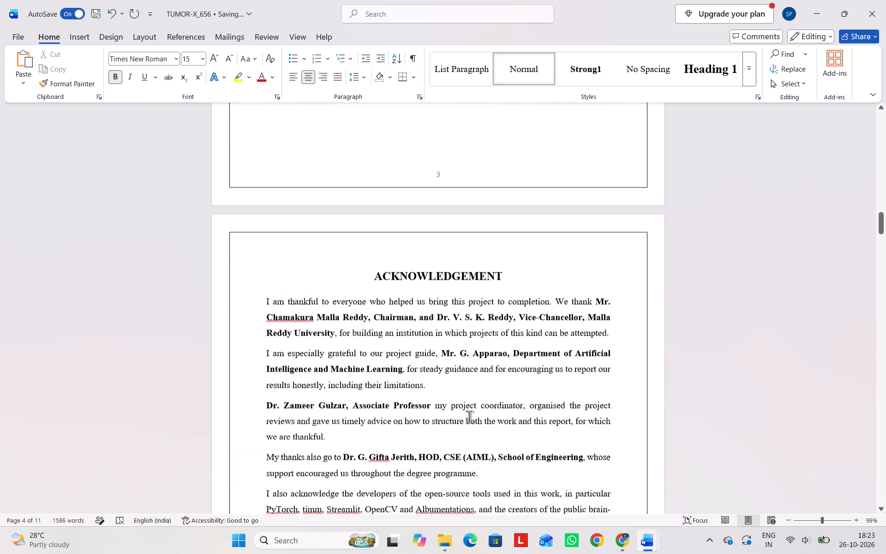
pyautogui.scroll(-2, 469, 416)
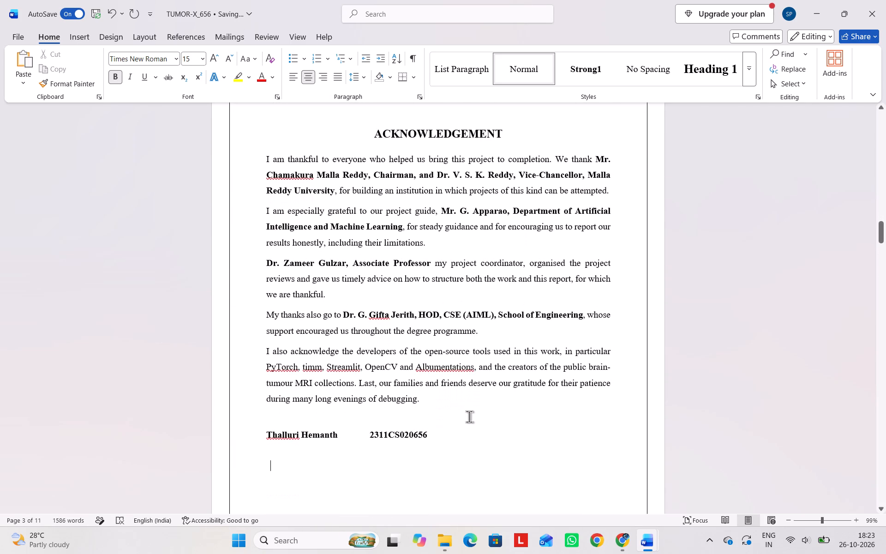
pyautogui.hotkey('ctrl', 's')
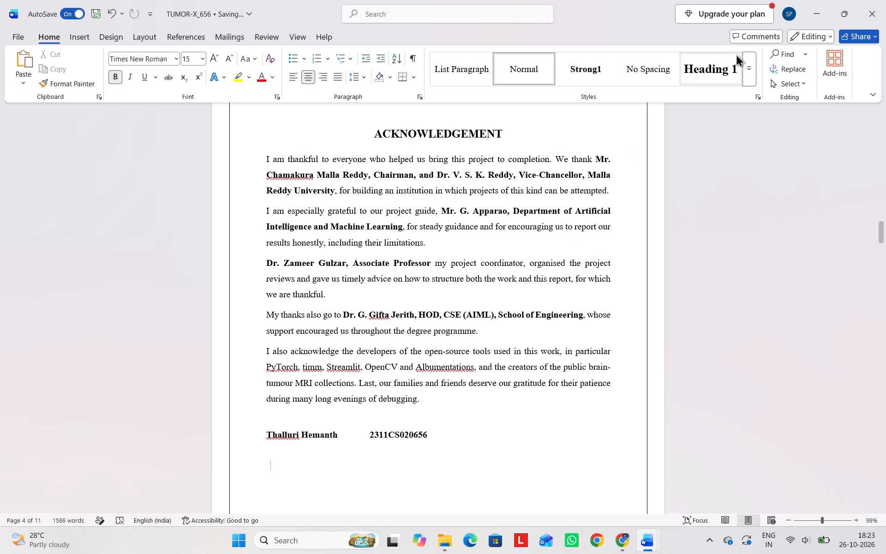
# Check the name and roll number back through to the title page and close the TUMOR-X_656 document.
pyautogui.scroll(5, 592, 235)
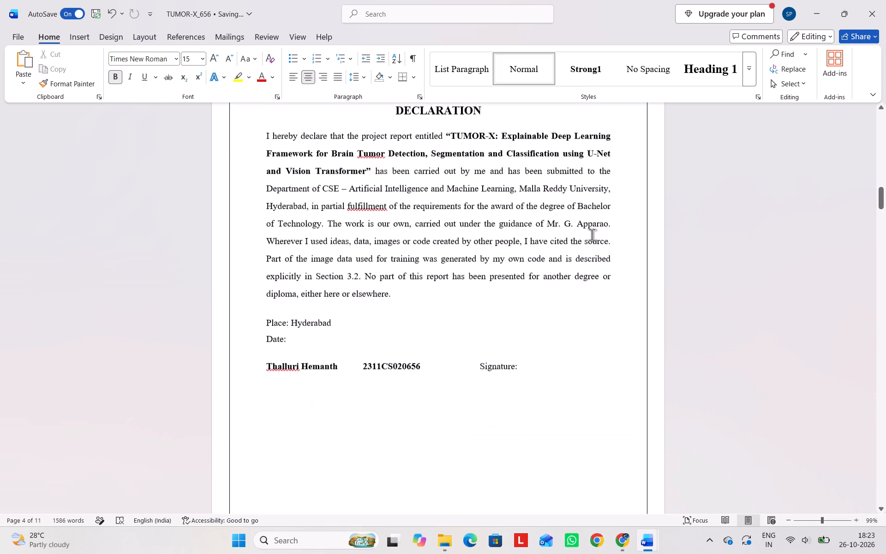
pyautogui.scroll(9, 592, 235)
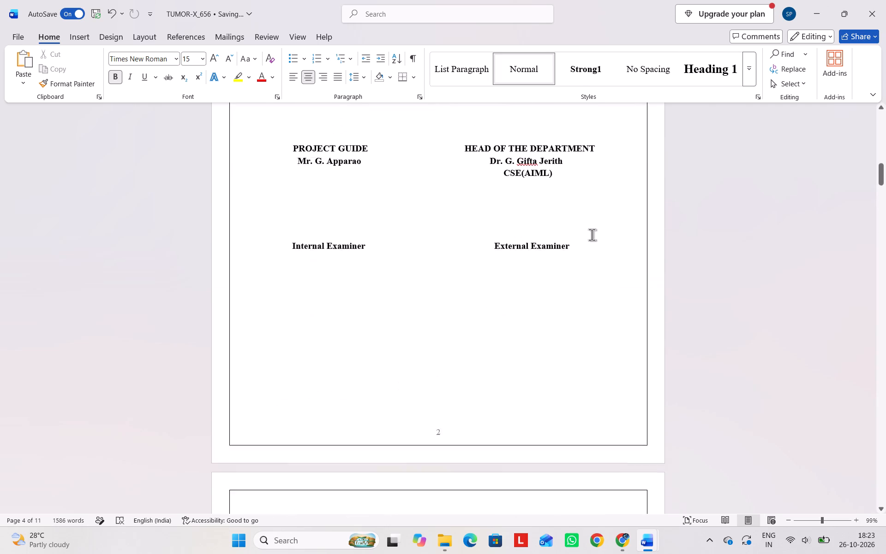
pyautogui.scroll(4, 592, 235)
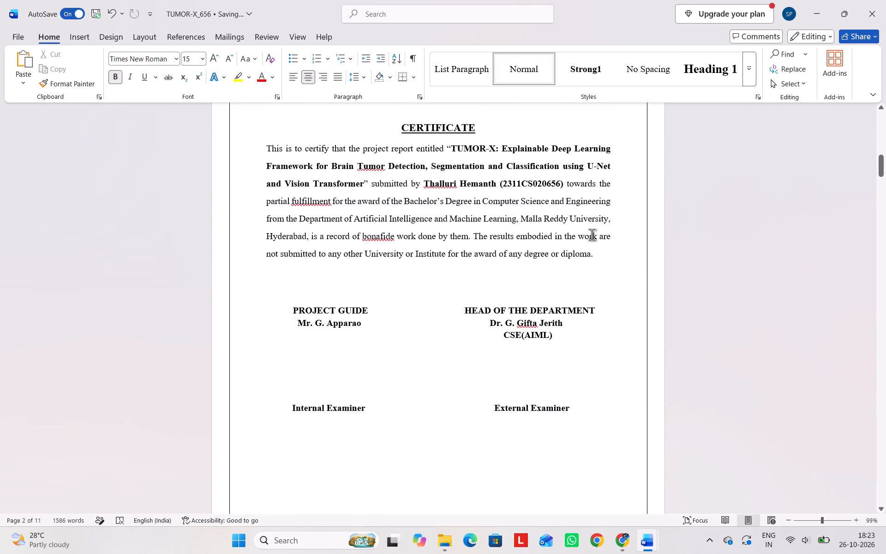
pyautogui.scroll(8, 592, 235)
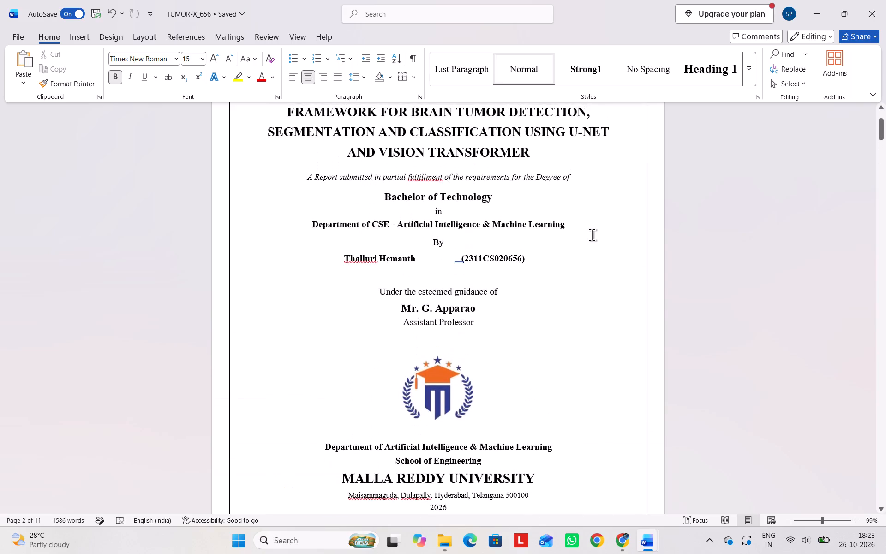
pyautogui.click(885, 0)
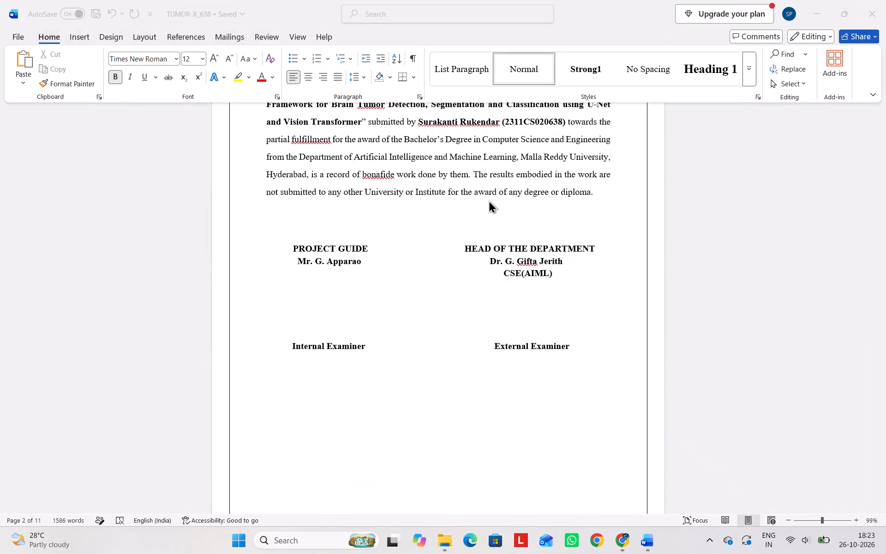
pyautogui.scroll(1, 489, 200)
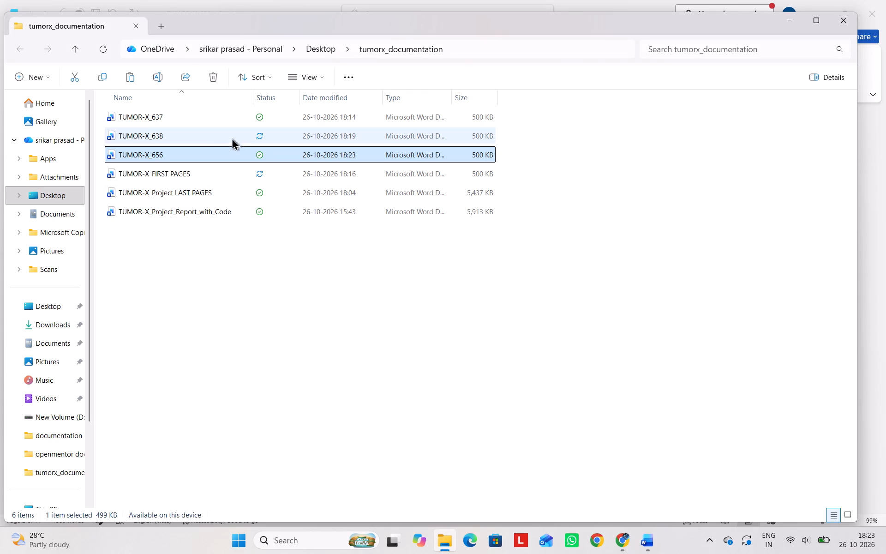
# Open the TUMOR-X_638 document, check its certificate, declaration, acknowledgement and abstract pages, and close it.
pyautogui.doubleClick(218, 132)
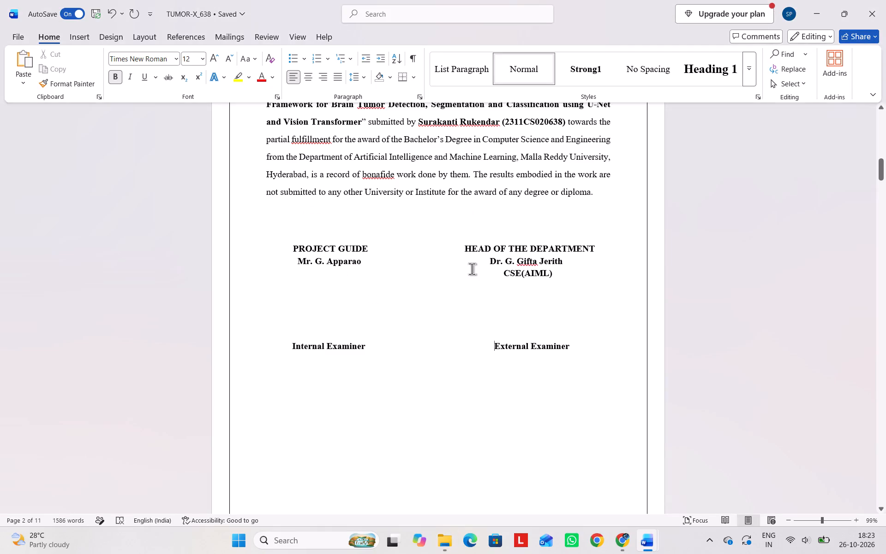
pyautogui.scroll(3, 472, 269)
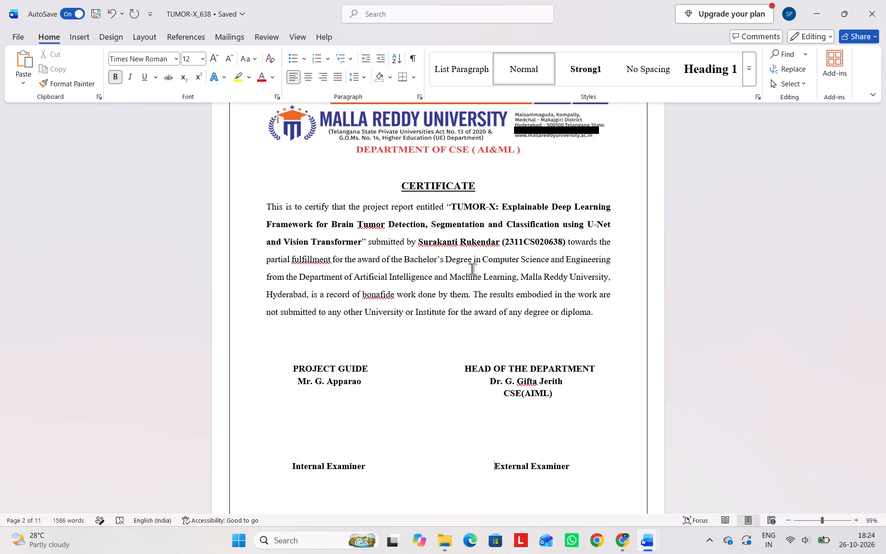
pyautogui.scroll(-6, 499, 267)
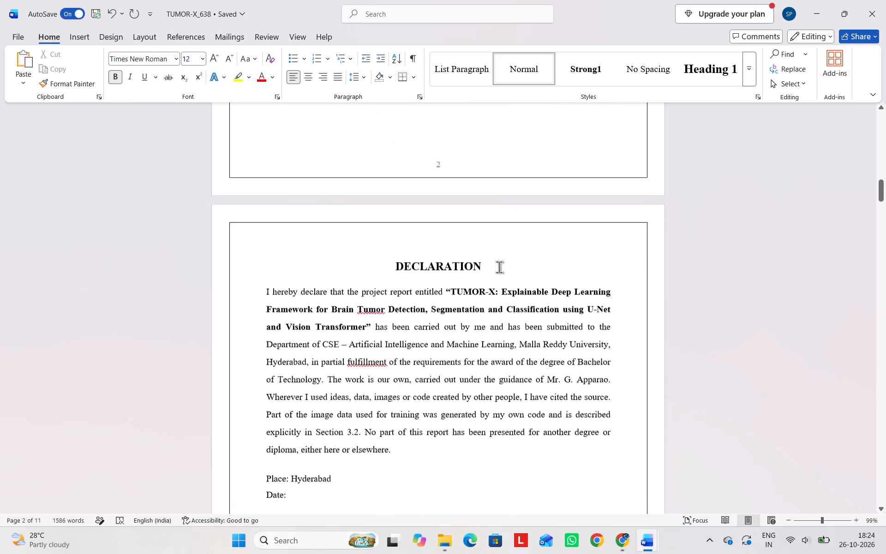
pyautogui.scroll(-1, 499, 267)
pyautogui.scroll(1, 499, 267)
pyautogui.scroll(-1, 499, 267)
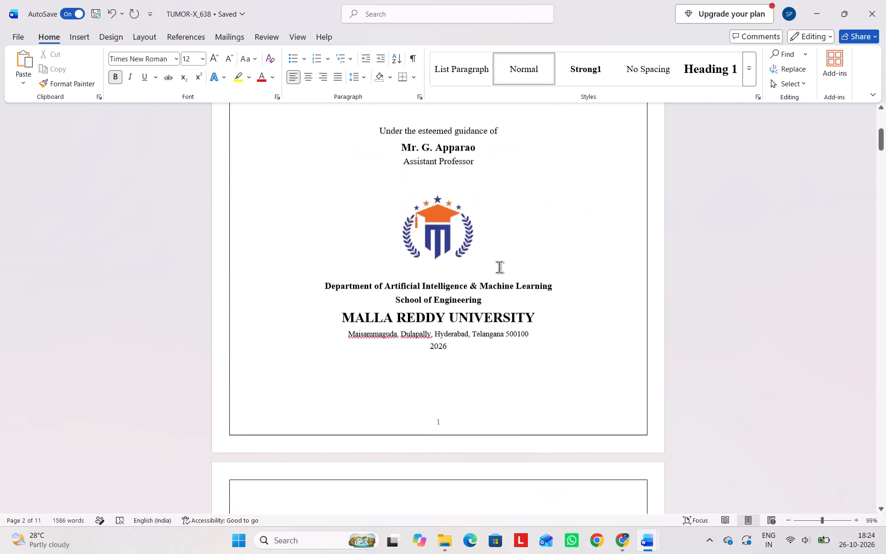
pyautogui.scroll(-1, 499, 267)
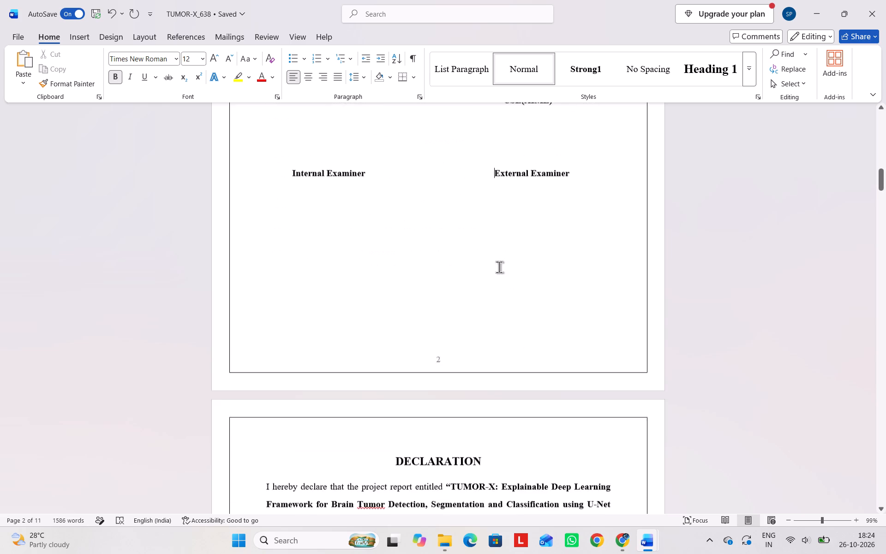
pyautogui.scroll(-6, 499, 267)
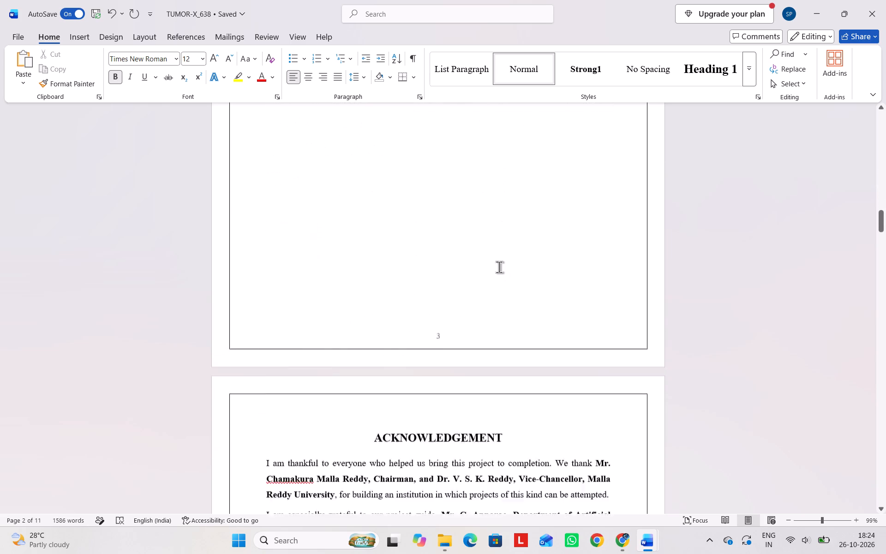
pyautogui.scroll(-7, 499, 267)
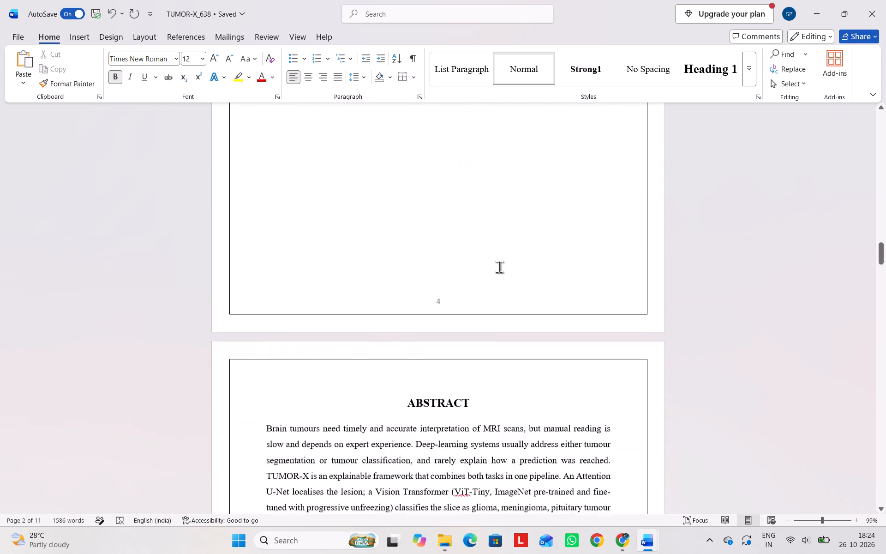
pyautogui.scroll(-2, 499, 267)
pyautogui.click(885, 5)
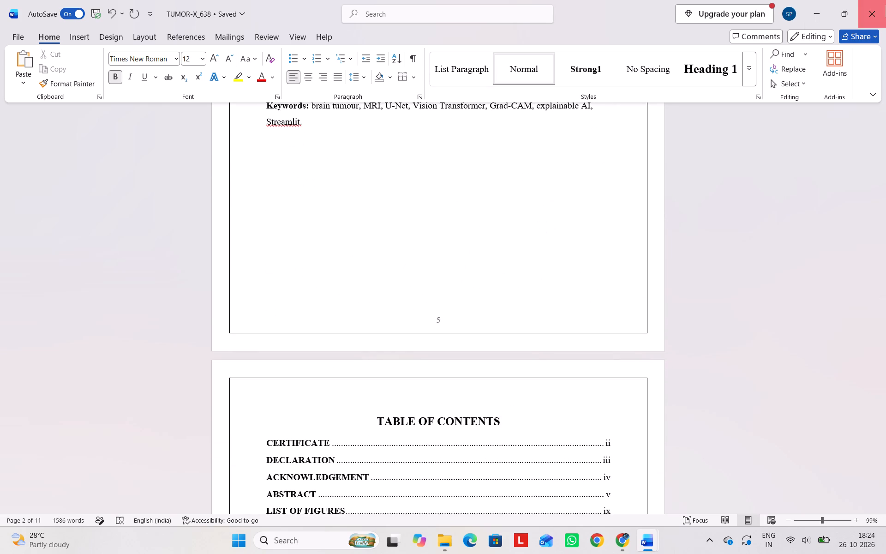
# Open the TUMOR-X_637 document, check the student's name and roll number from title page through acknowledgement, and close it.
pyautogui.doubleClick(207, 116)
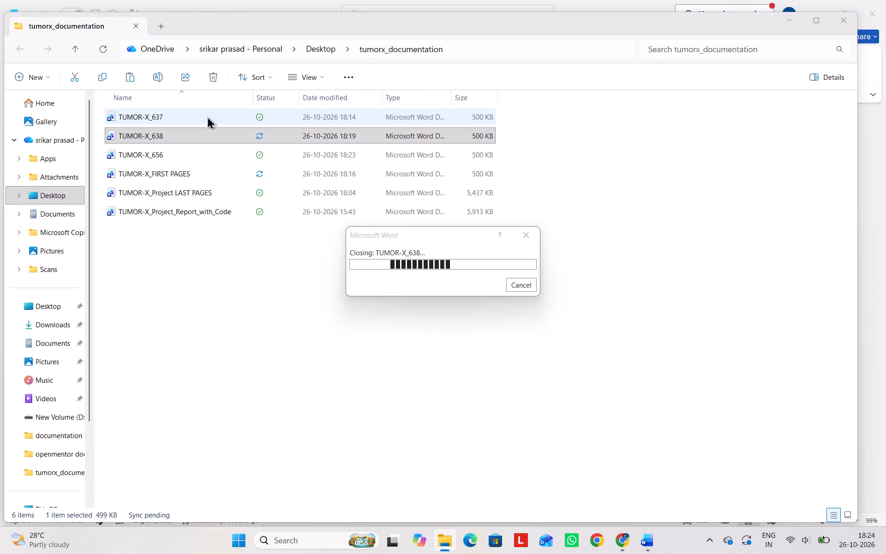
pyautogui.scroll(-1, 422, 289)
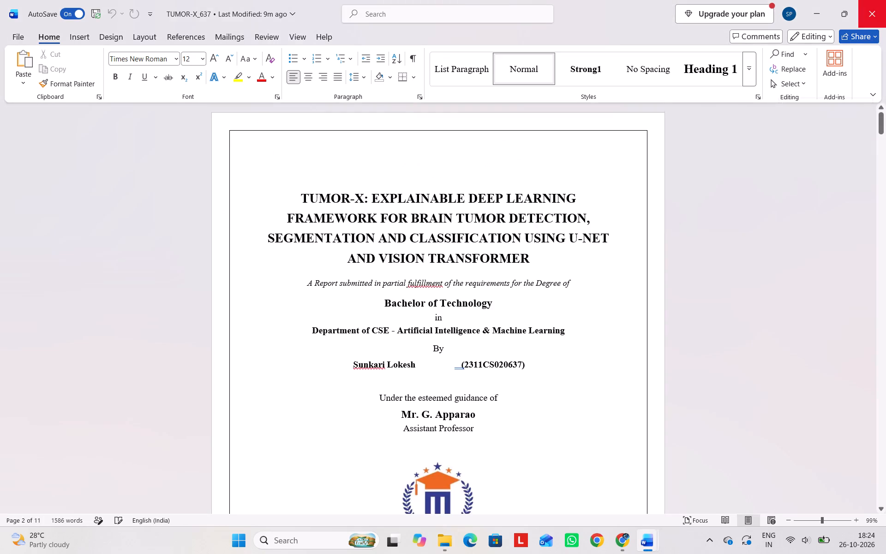
pyautogui.scroll(-5, 422, 289)
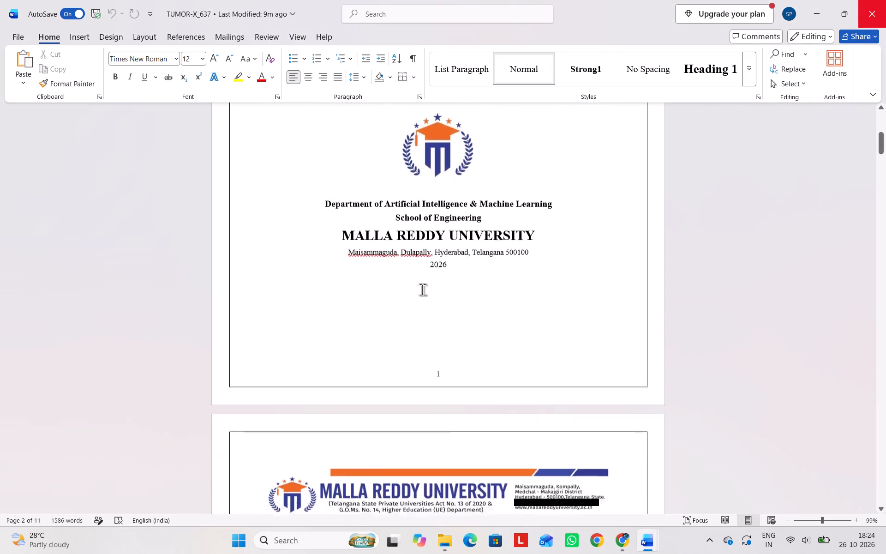
pyautogui.scroll(-2, 422, 289)
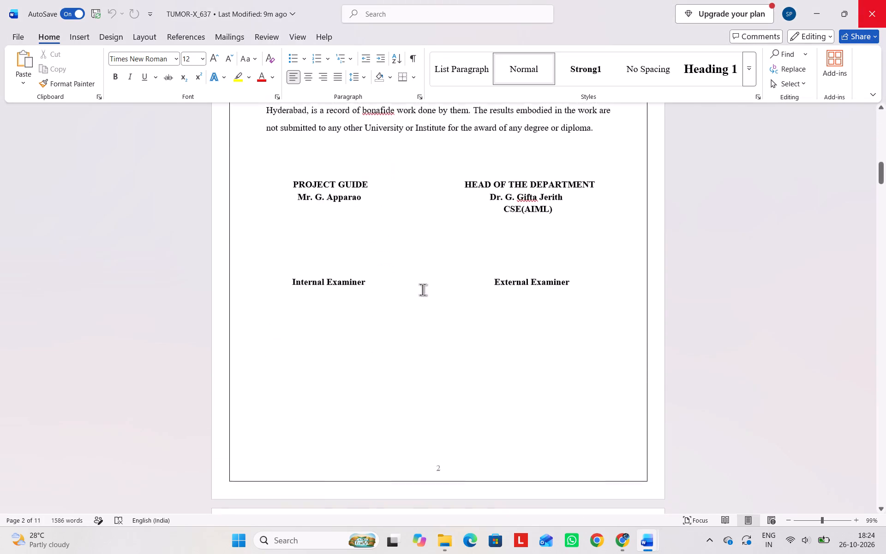
pyautogui.scroll(-1, 422, 289)
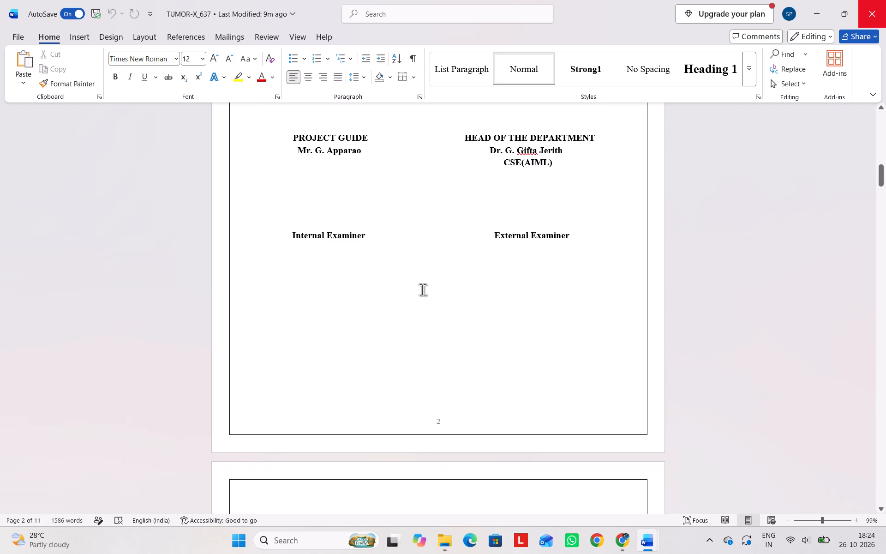
pyautogui.scroll(-4, 422, 289)
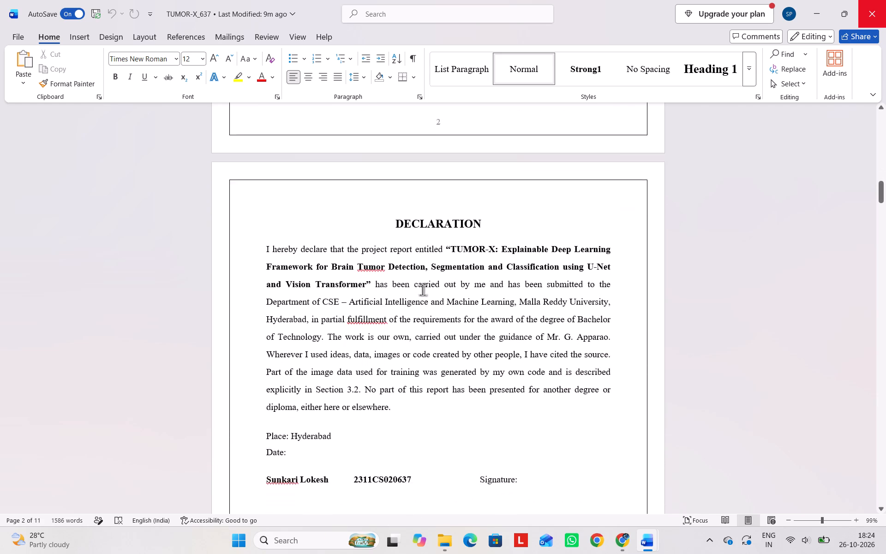
pyautogui.scroll(-5, 422, 289)
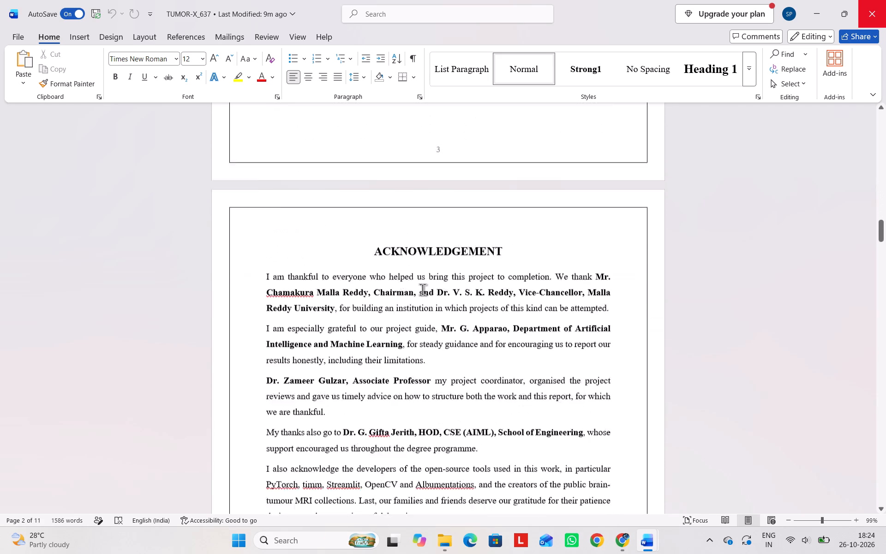
pyautogui.scroll(-2, 422, 289)
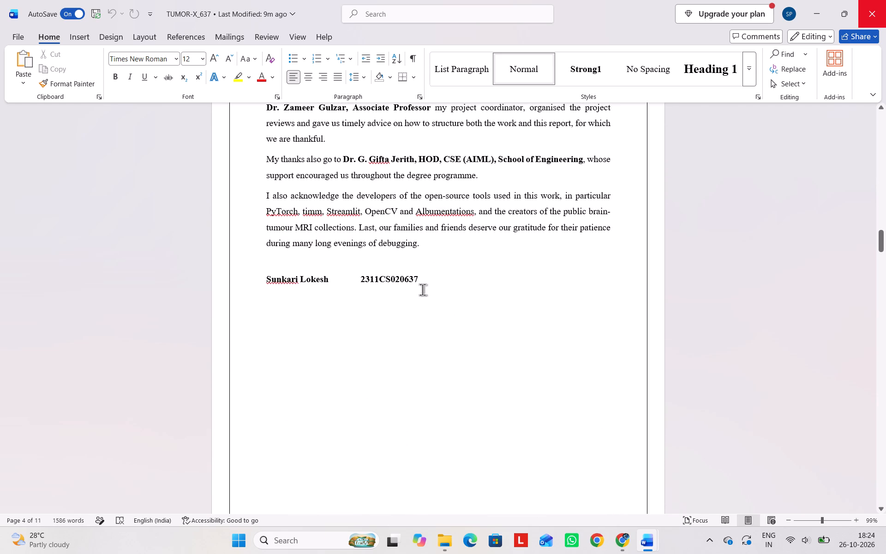
pyautogui.scroll(-4, 422, 289)
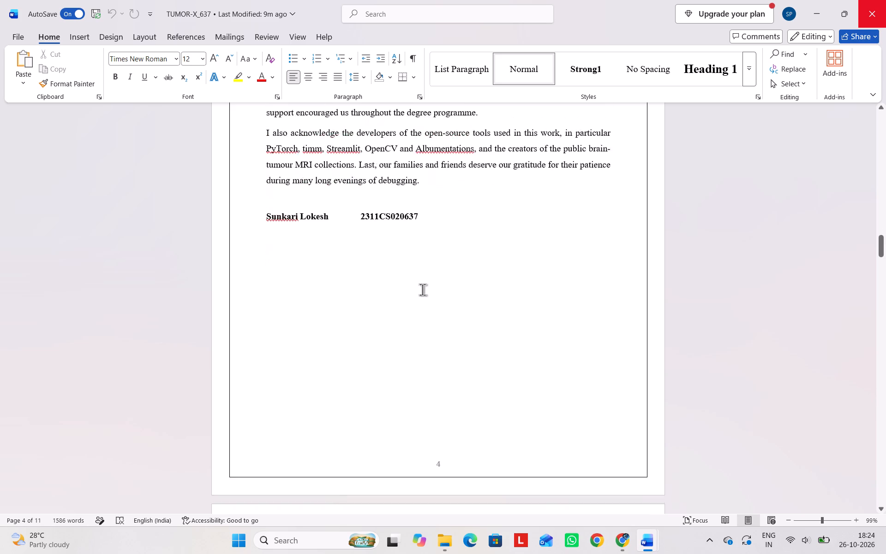
pyautogui.scroll(-4, 422, 289)
pyautogui.scroll(2, 422, 289)
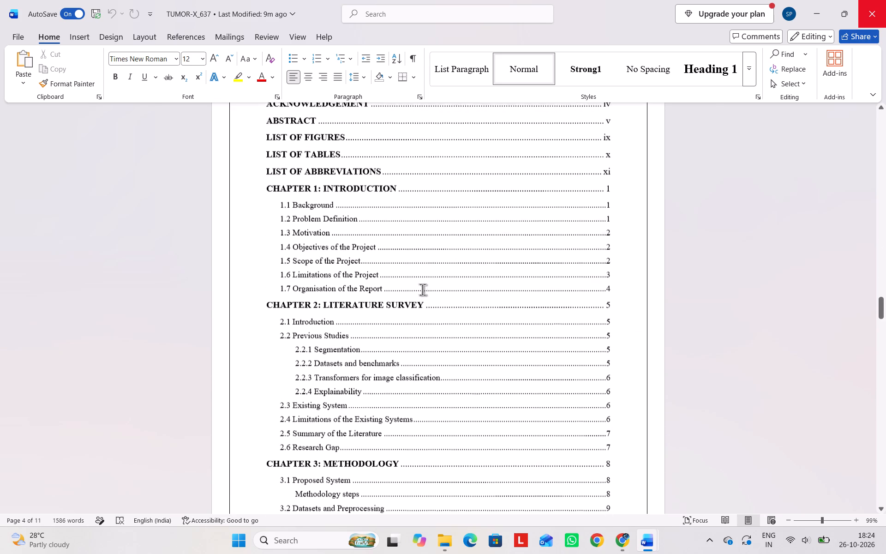
pyautogui.scroll(4, 422, 289)
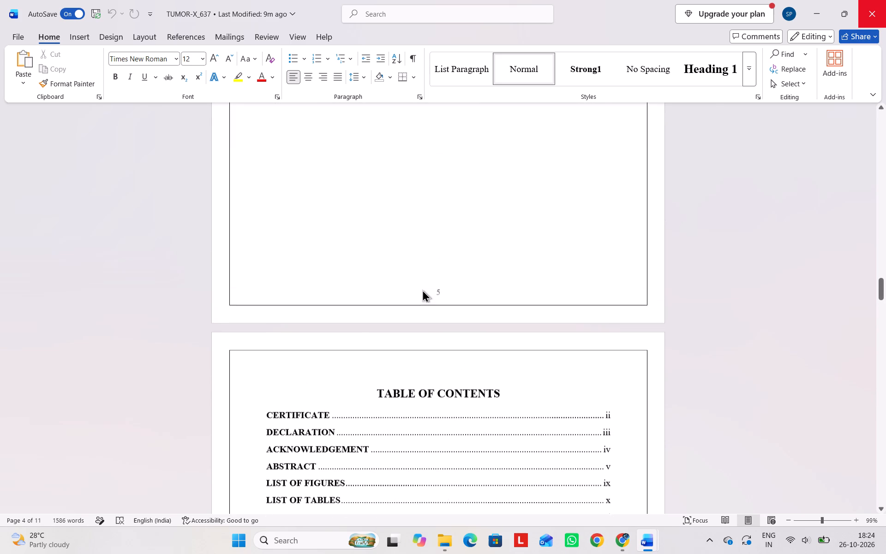
pyautogui.scroll(1, 422, 289)
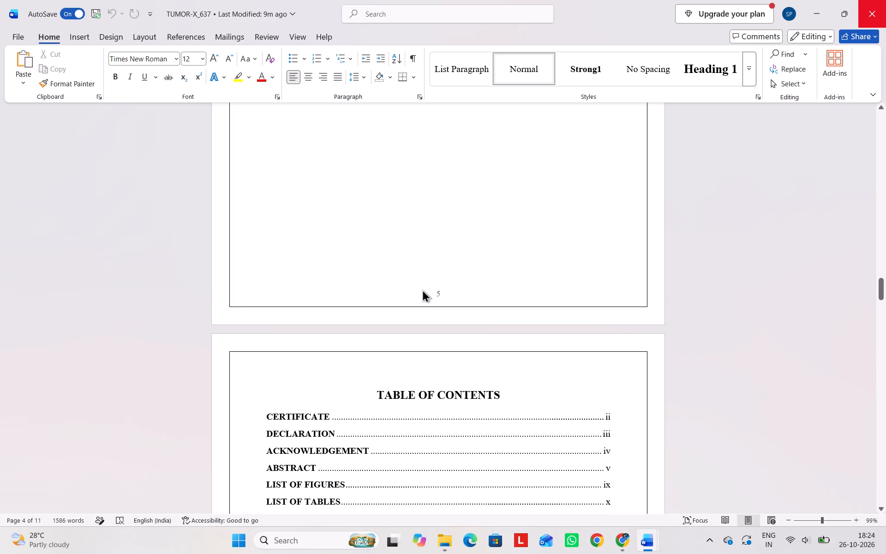
pyautogui.scroll(-2, 342, 368)
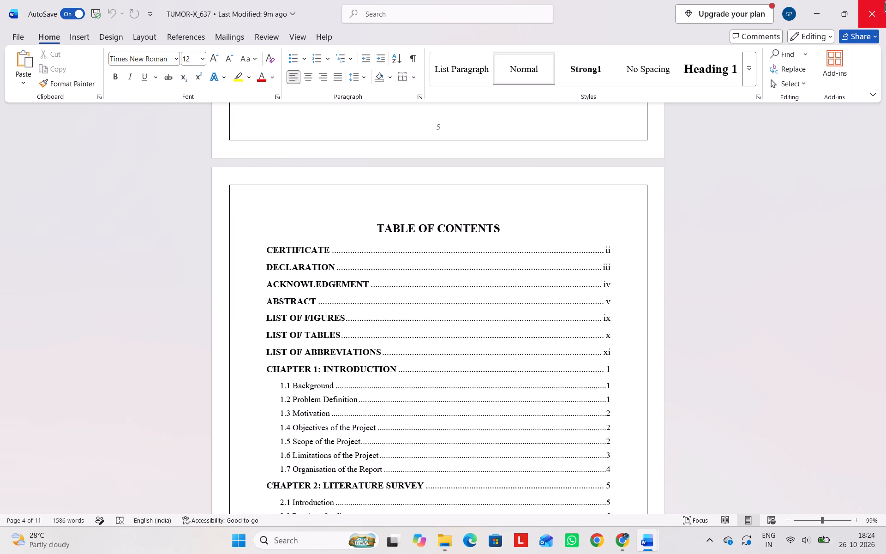
pyautogui.click(885, 0)
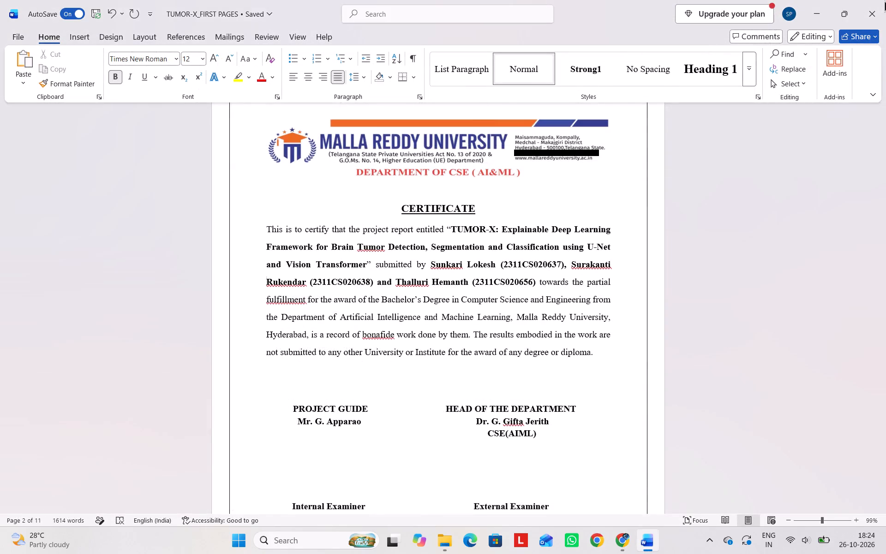
# Close the TUMOR-X_FIRST PAGES document that is still open.
pyautogui.click(884, 0)
pyautogui.click(216, 283)
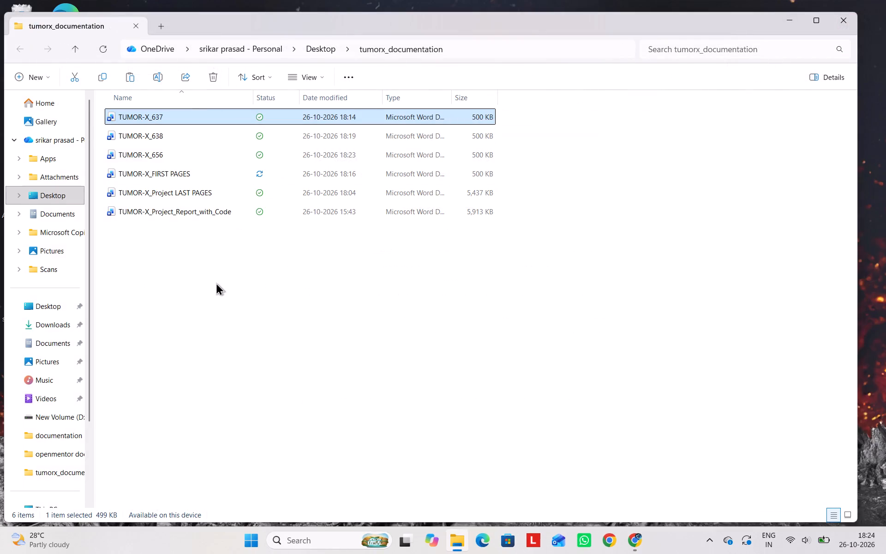
# Reopen TUMOR-X_FIRST PAGES, check the three students' details on the title, certificate, declaration and acknowledgement pages, and close it.
pyautogui.doubleClick(200, 170)
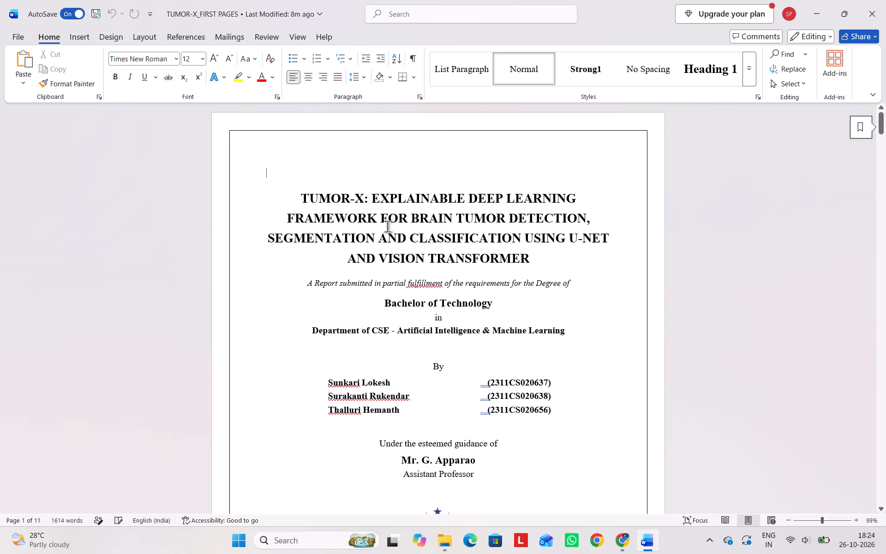
pyautogui.scroll(-4, 387, 226)
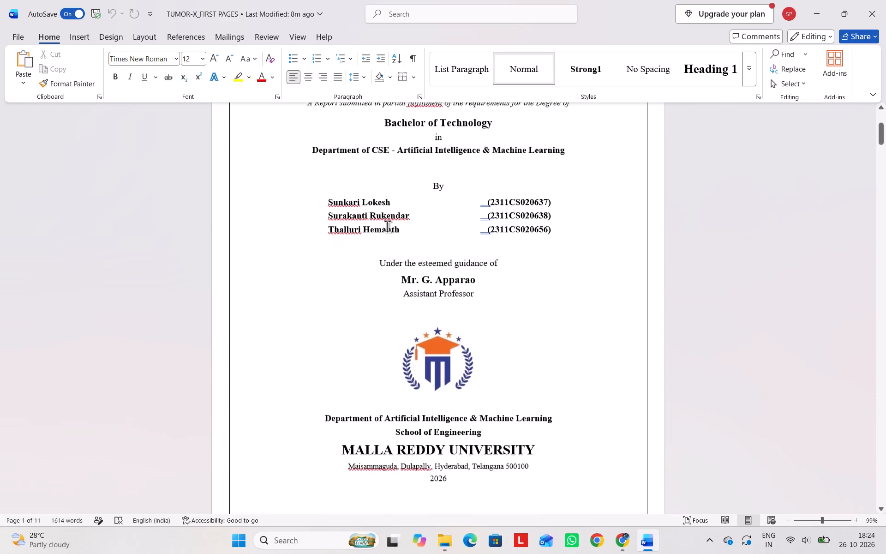
pyautogui.scroll(-5, 387, 226)
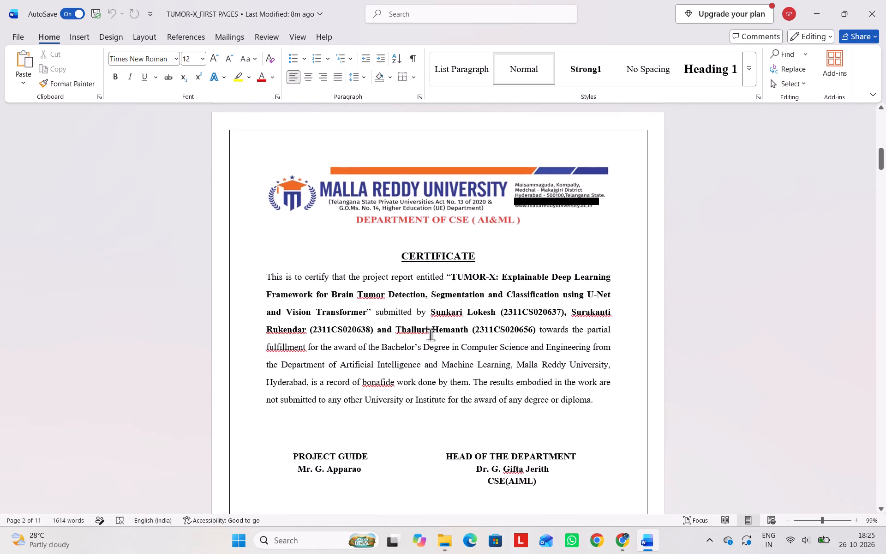
pyautogui.scroll(-3, 430, 334)
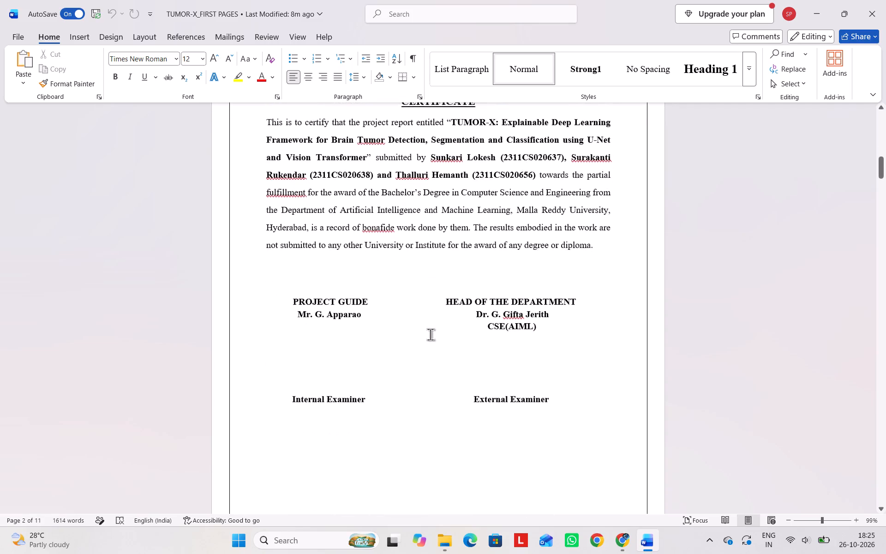
pyautogui.scroll(-5, 430, 334)
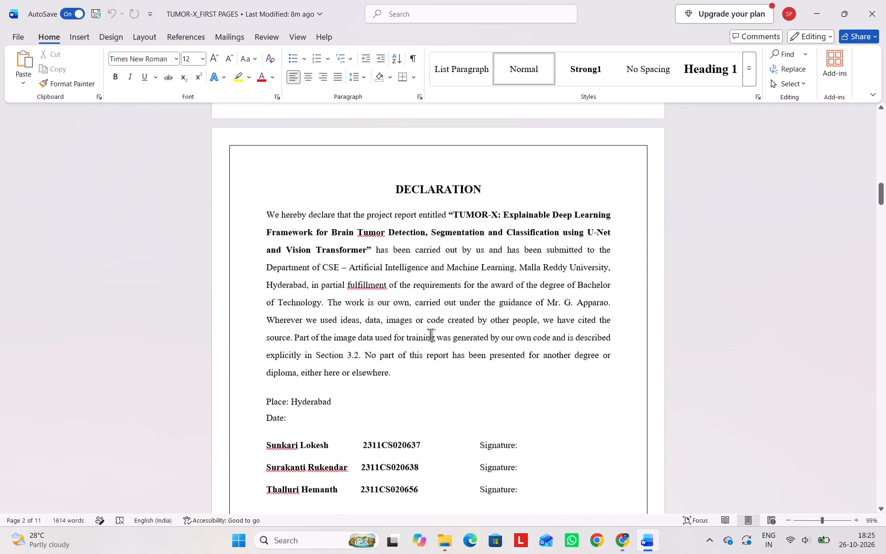
pyautogui.scroll(-6, 430, 334)
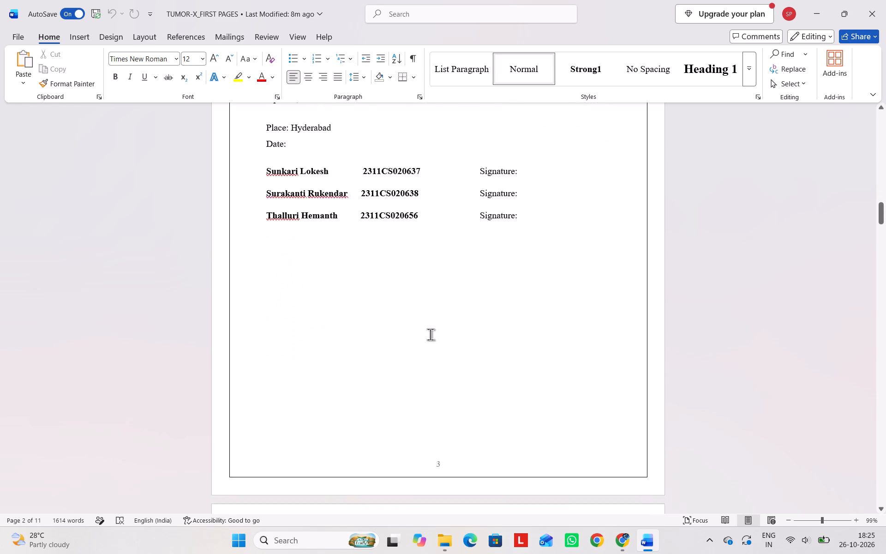
pyautogui.scroll(-3, 430, 334)
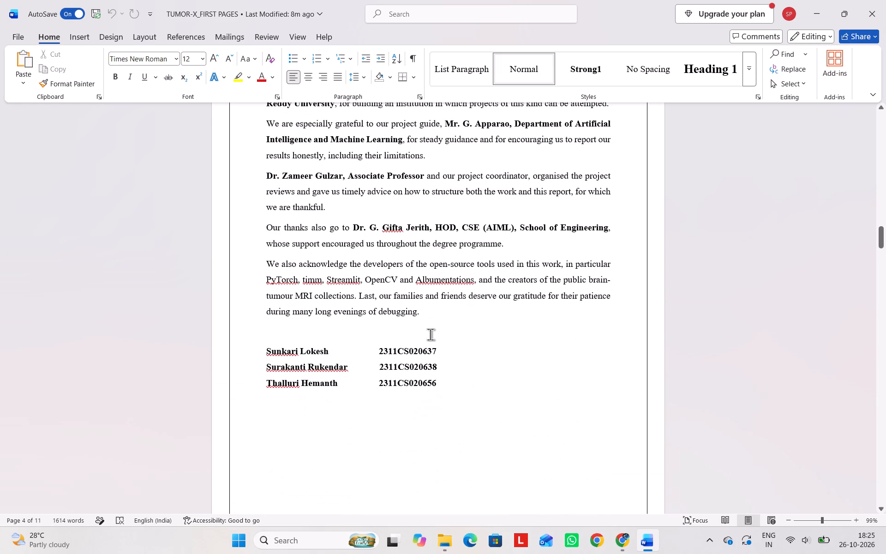
pyautogui.scroll(1, 430, 334)
pyautogui.scroll(-7, 430, 334)
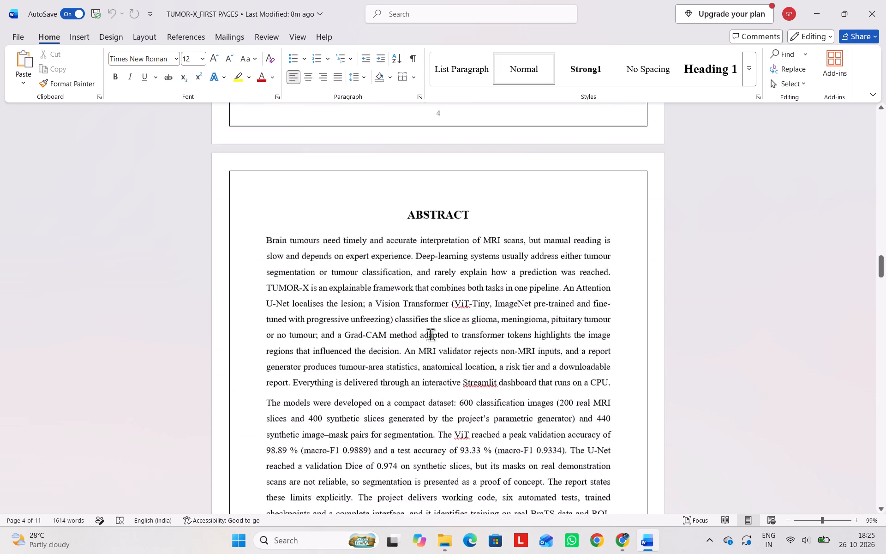
pyautogui.scroll(-1, 430, 334)
pyautogui.click(885, 0)
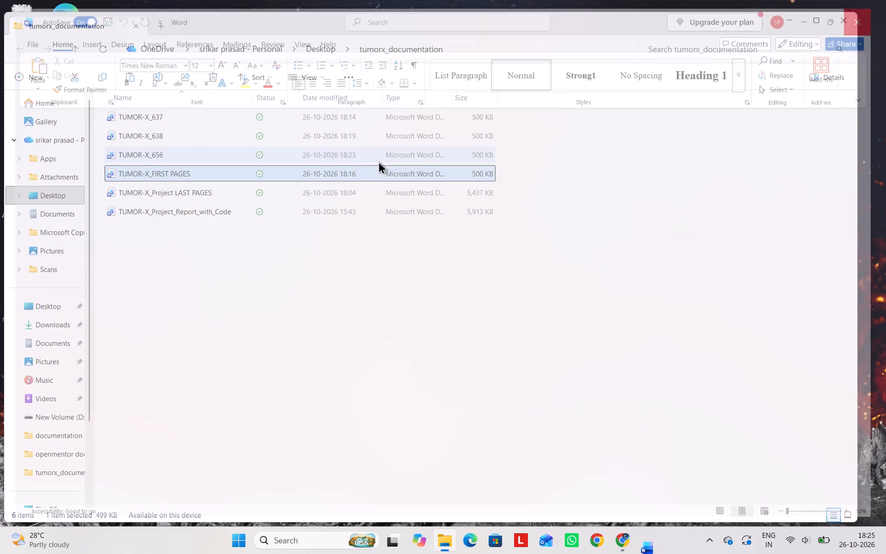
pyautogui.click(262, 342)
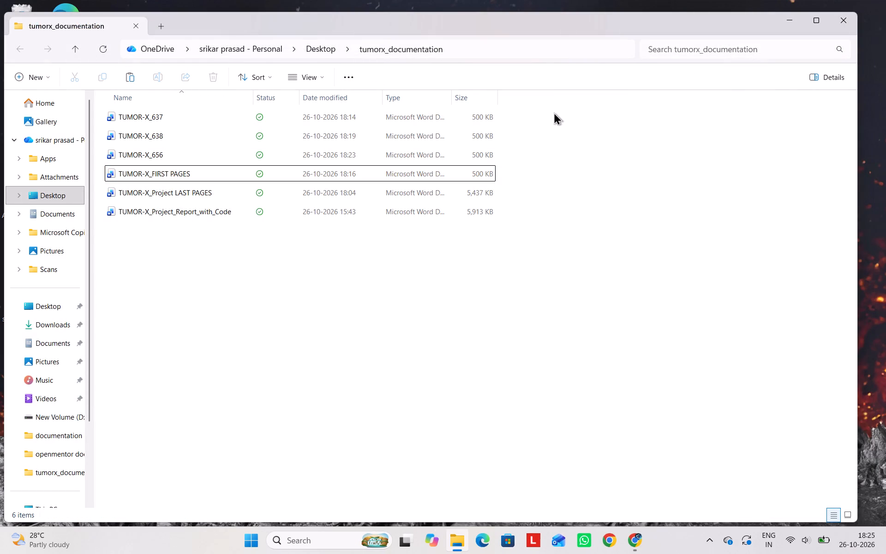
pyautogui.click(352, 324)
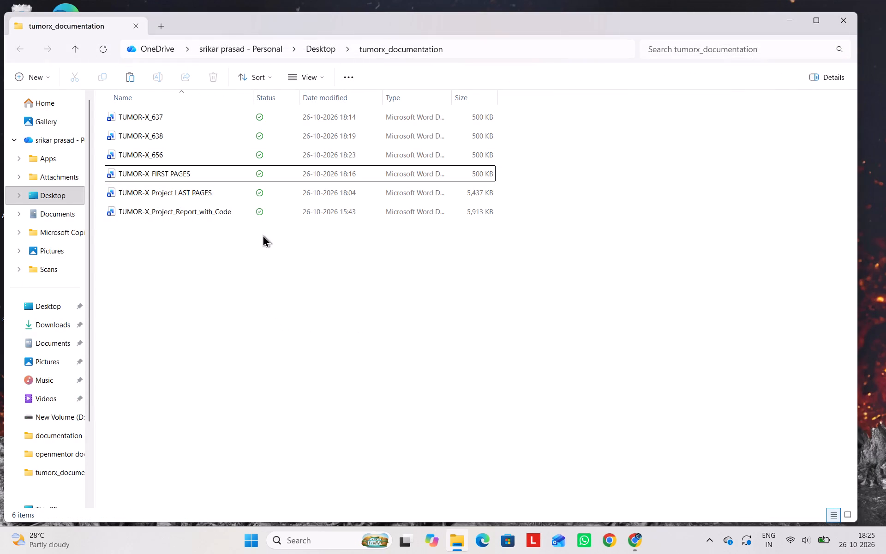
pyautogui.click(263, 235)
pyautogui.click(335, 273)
# Switch to Chrome, let the paused video continue, and open iLovePDF's Word to PDF converter in a new tab via the search "i love pdf docx to pdf".
pyautogui.click(629, 540)
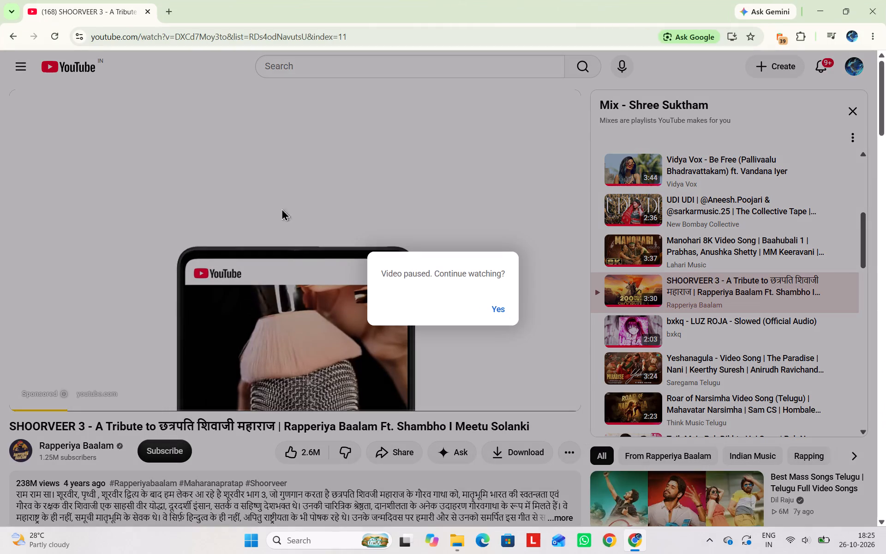
pyautogui.click(492, 312)
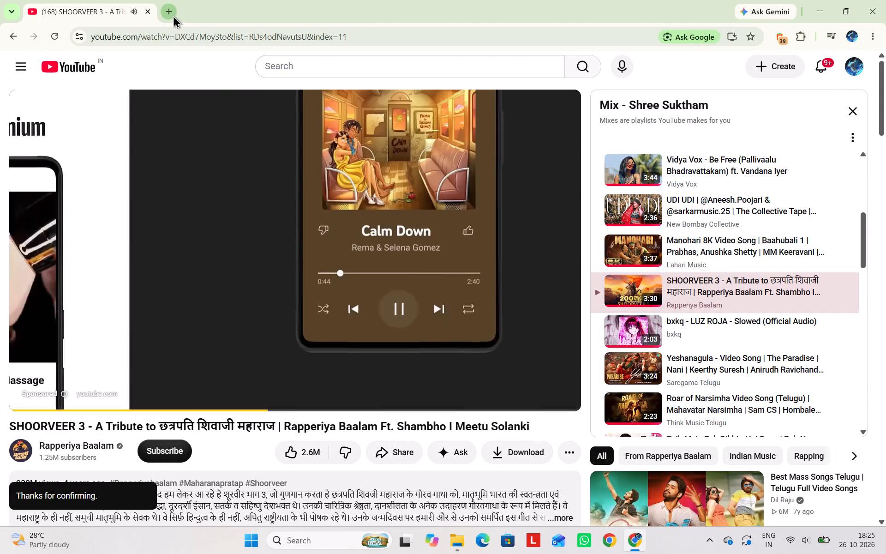
pyautogui.click(173, 15)
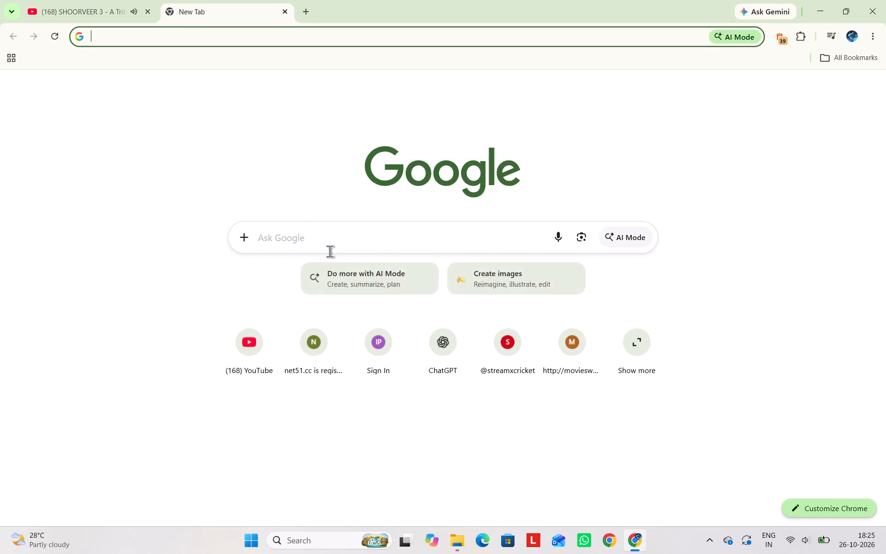
pyautogui.click(329, 251)
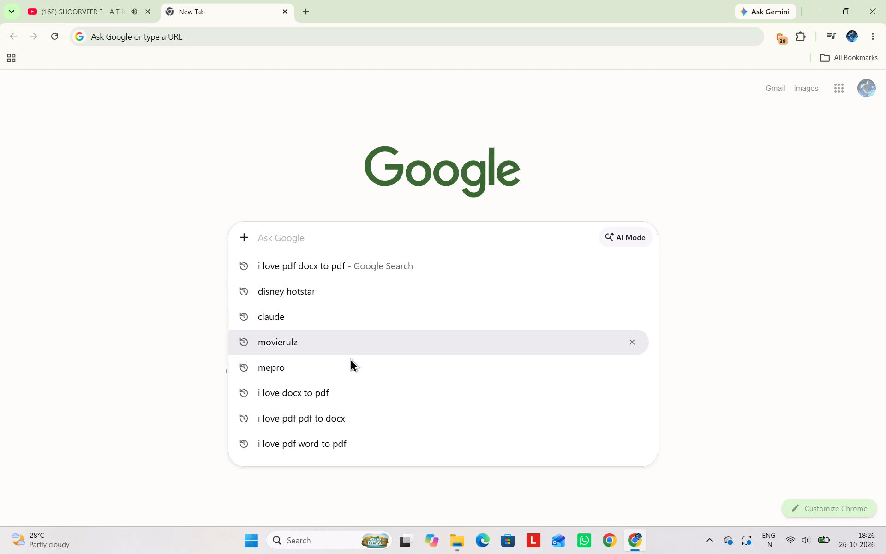
pyautogui.click(300, 271)
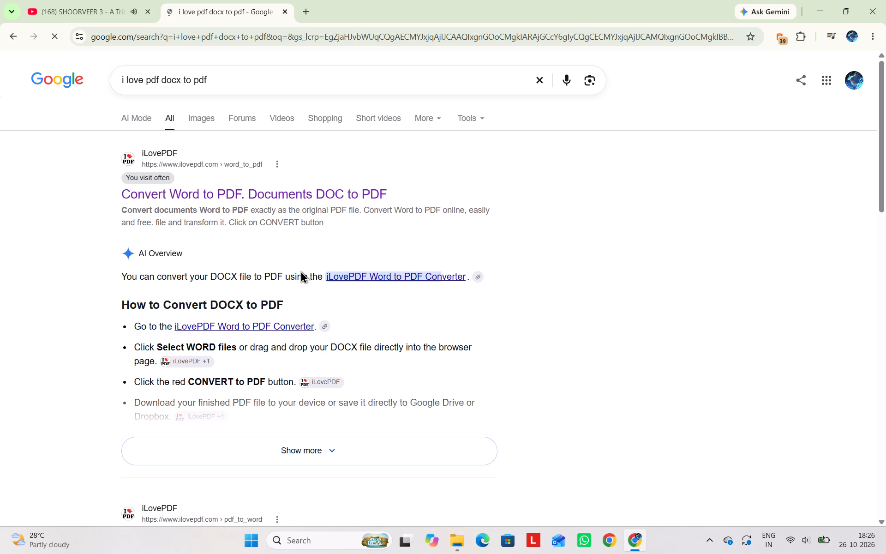
pyautogui.click(187, 195)
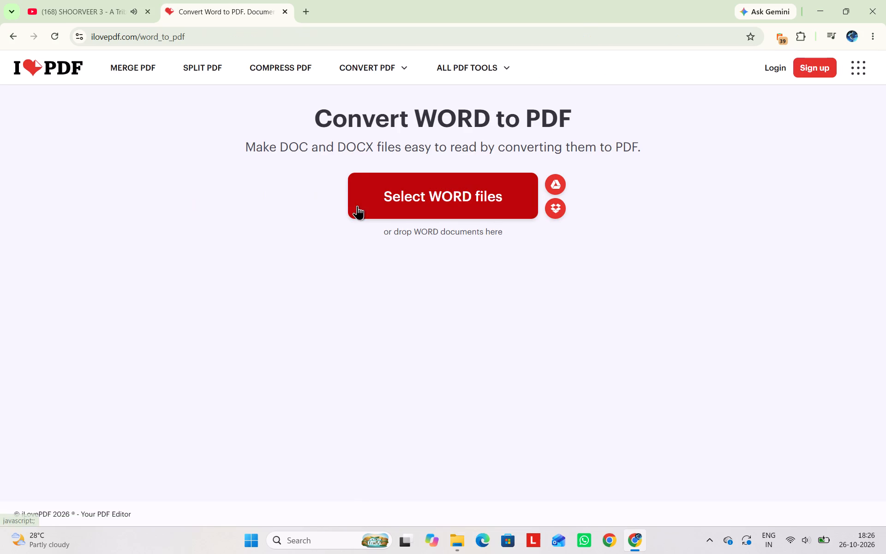
# Convert OpenMentor_final_641 from the openmentor documentations folder to PDF and download the result.
pyautogui.click(357, 205)
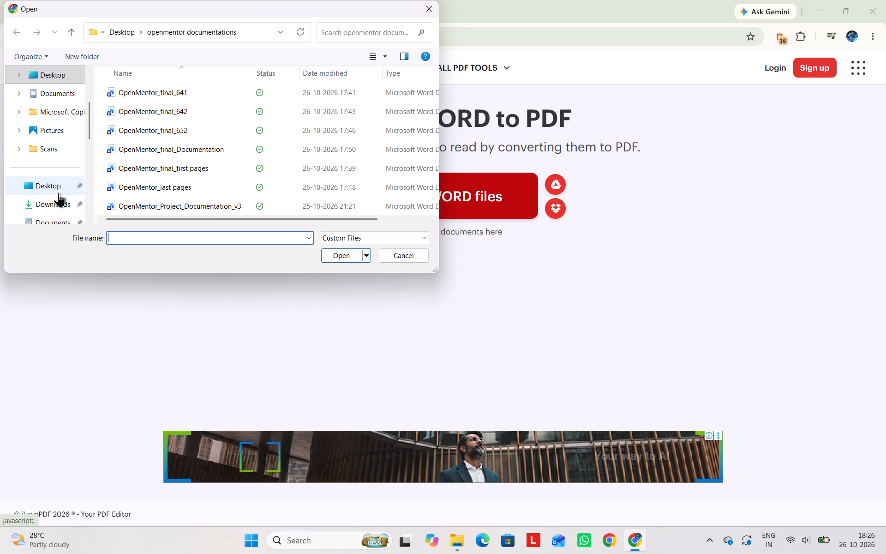
pyautogui.scroll(-1, 58, 193)
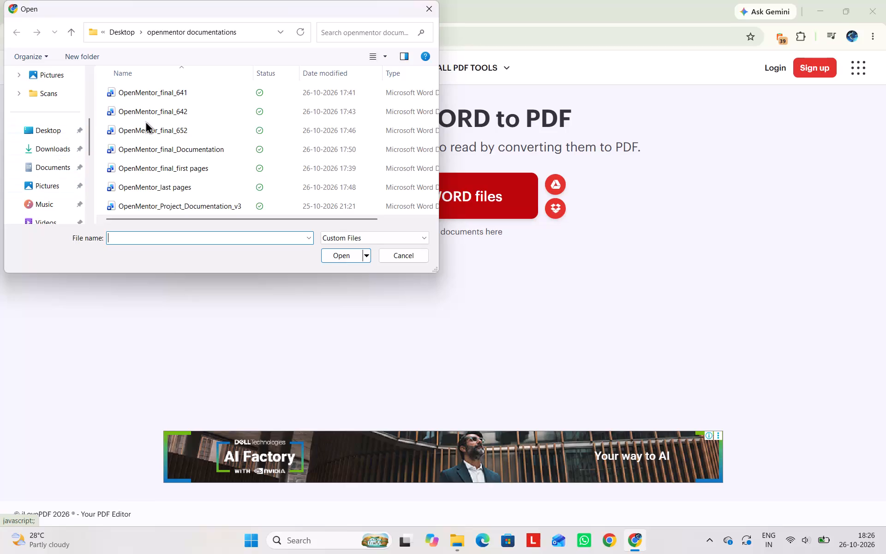
pyautogui.click(186, 90)
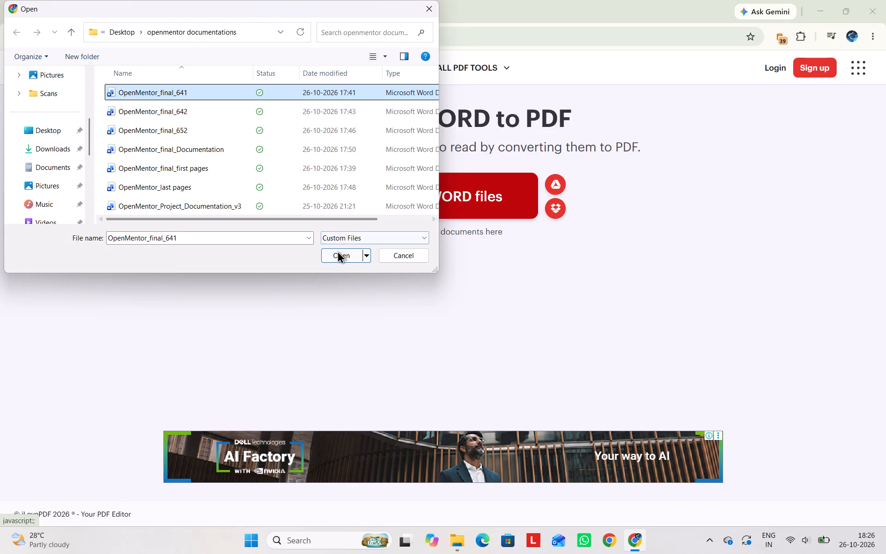
pyautogui.click(337, 251)
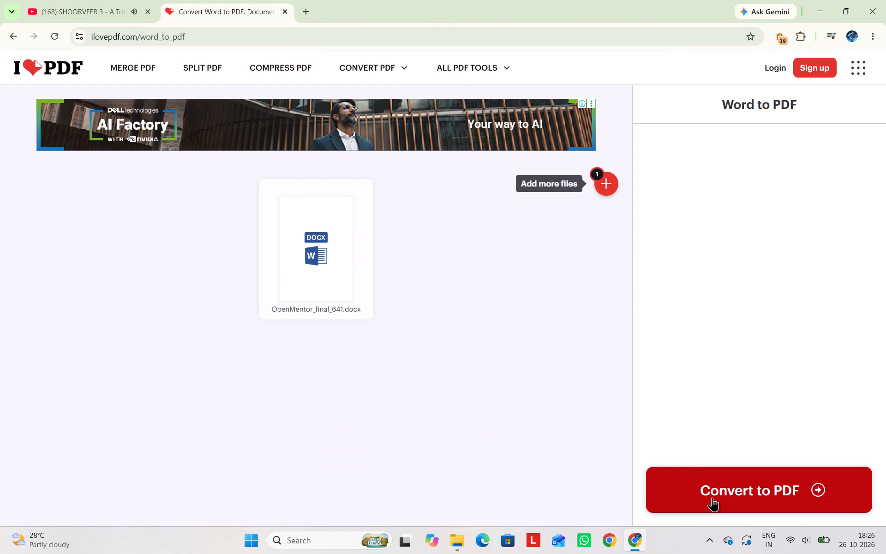
pyautogui.click(712, 498)
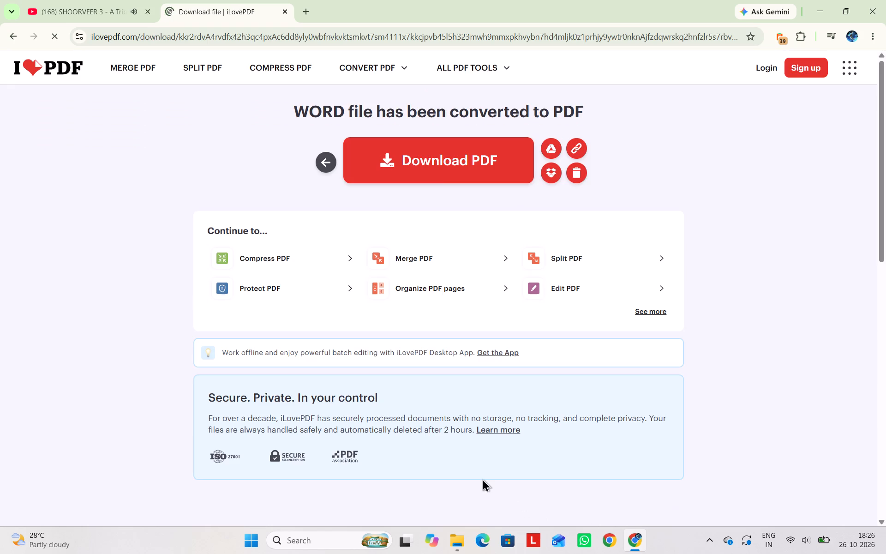
pyautogui.click(442, 179)
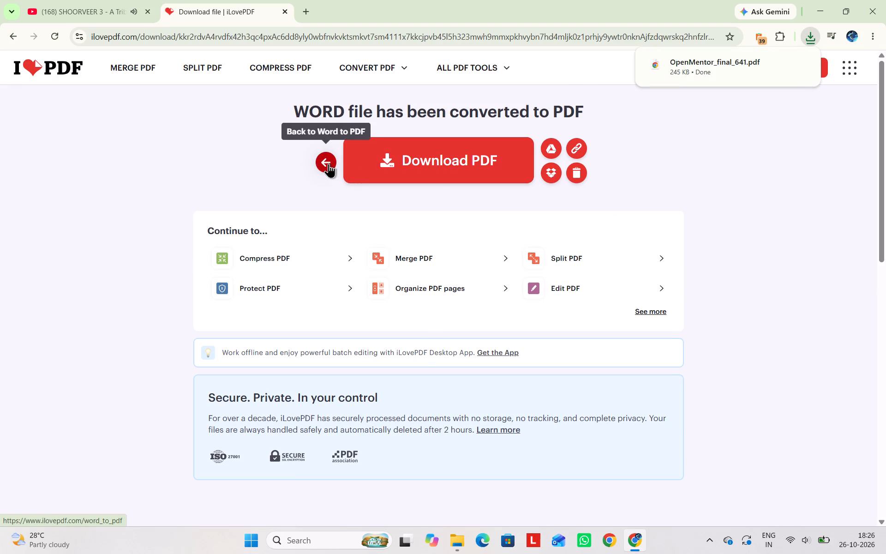
# Go back to the Word to PDF converter and convert OpenMentor_final_642 to PDF.
pyautogui.click(329, 163)
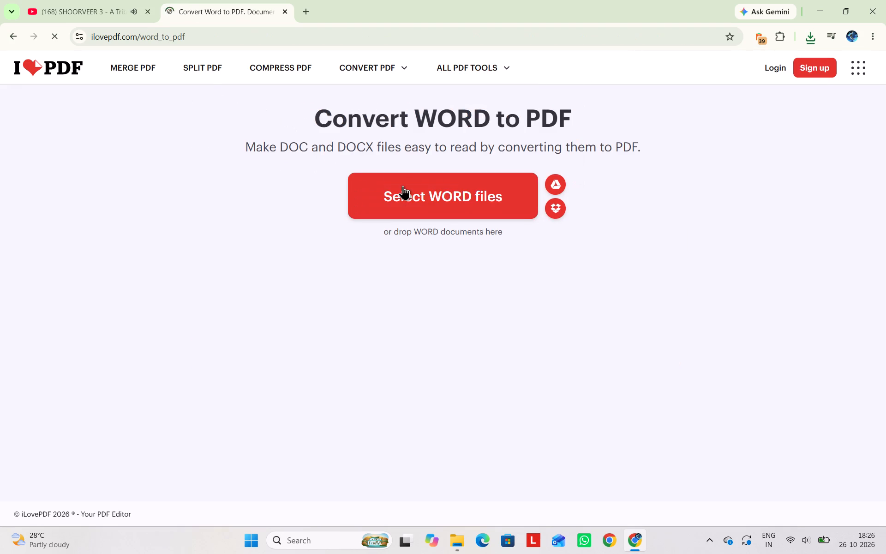
pyautogui.click(415, 205)
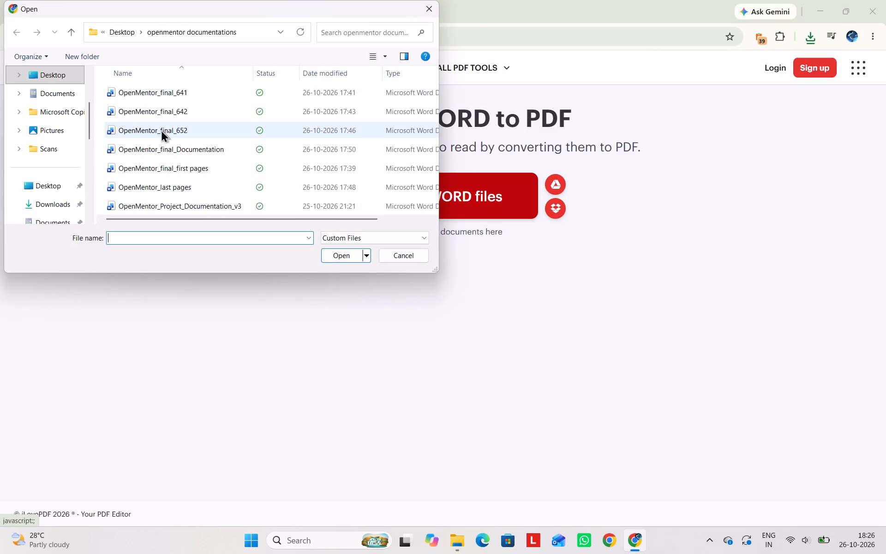
pyautogui.click(160, 117)
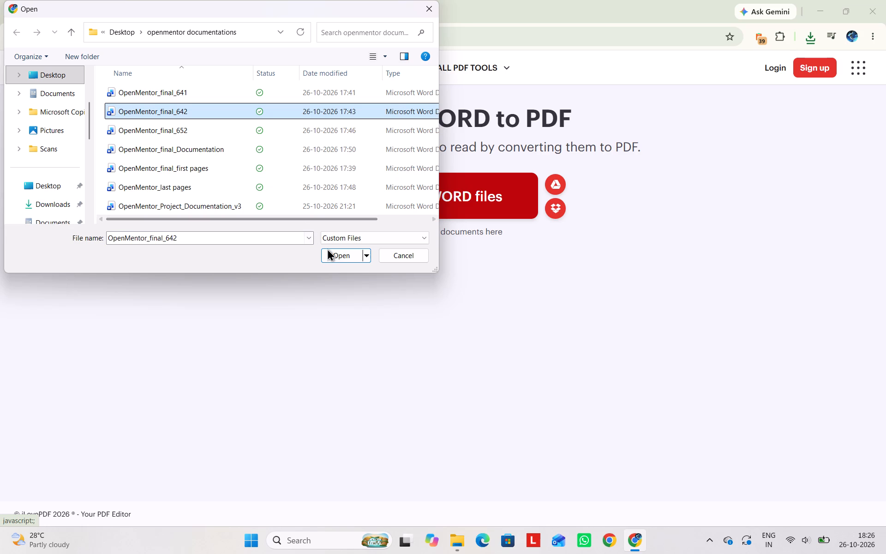
pyautogui.click(335, 255)
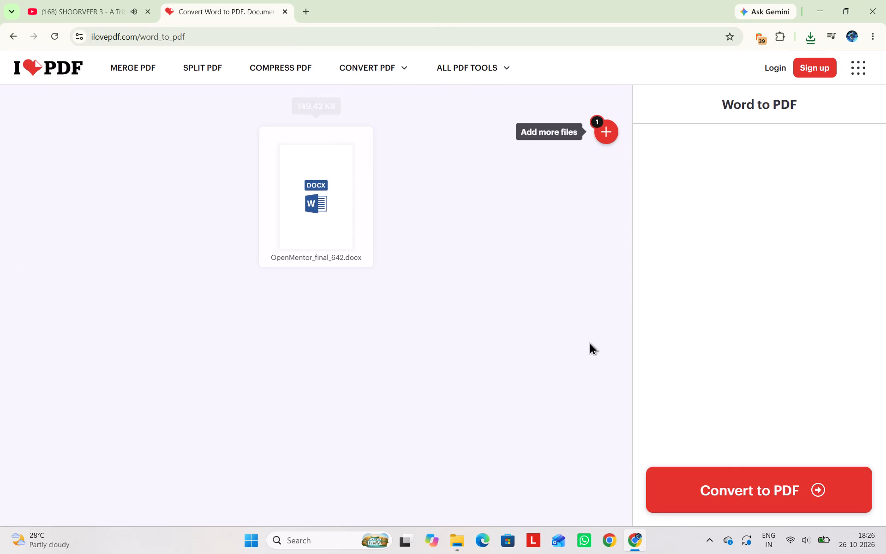
pyautogui.click(750, 498)
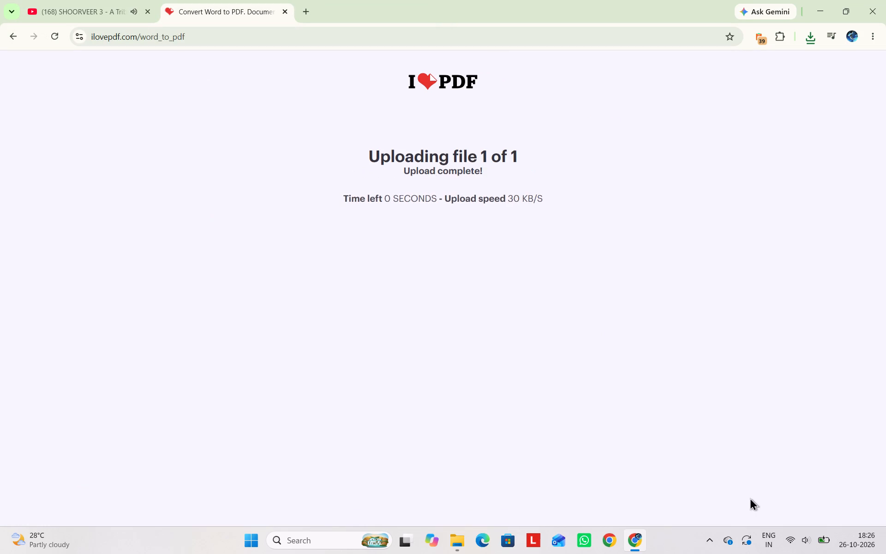
# In File Explorer, open OpenMentor_final_641 from the openmentor documentations folder, check its pages from title through abstract, and close it.
pyautogui.click(465, 545)
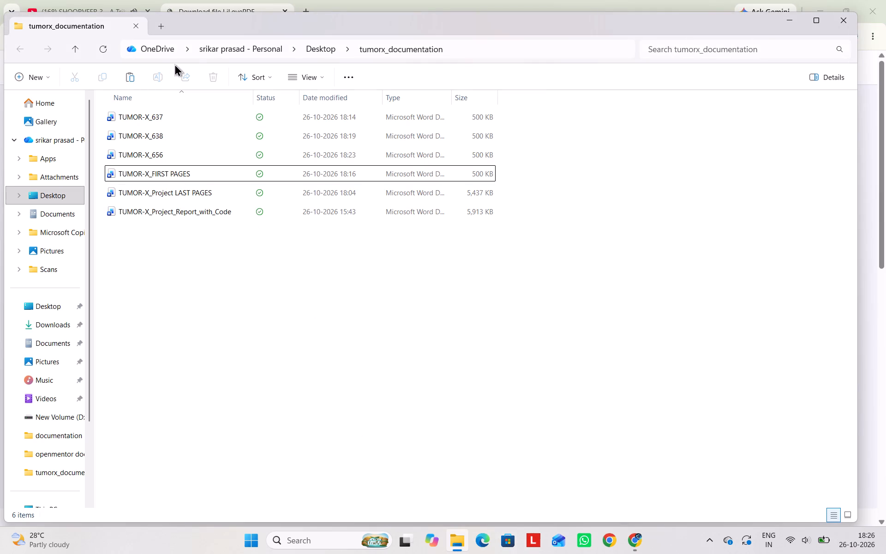
pyautogui.click(61, 194)
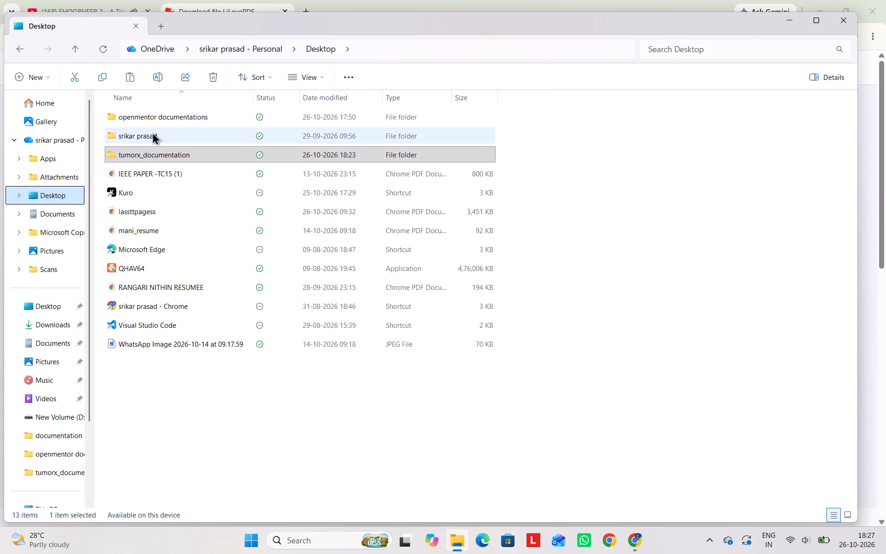
pyautogui.doubleClick(152, 138)
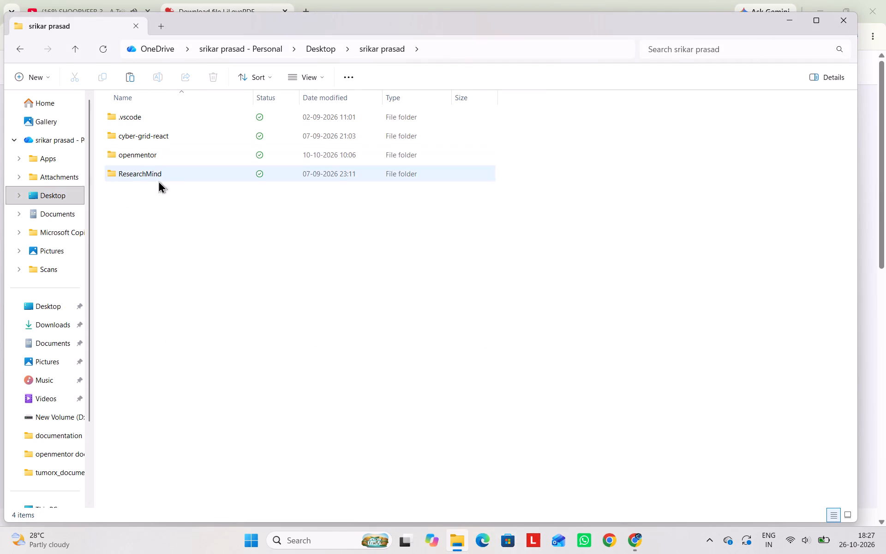
pyautogui.click(57, 196)
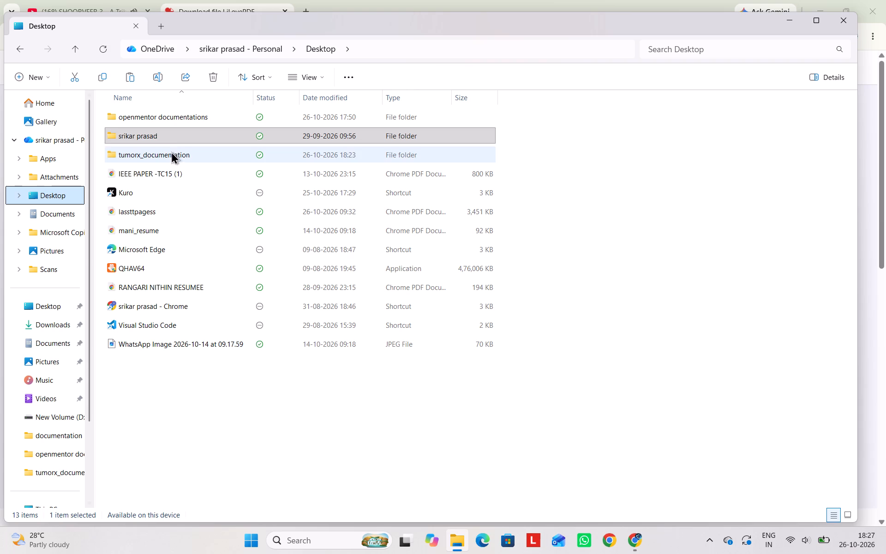
pyautogui.doubleClick(178, 112)
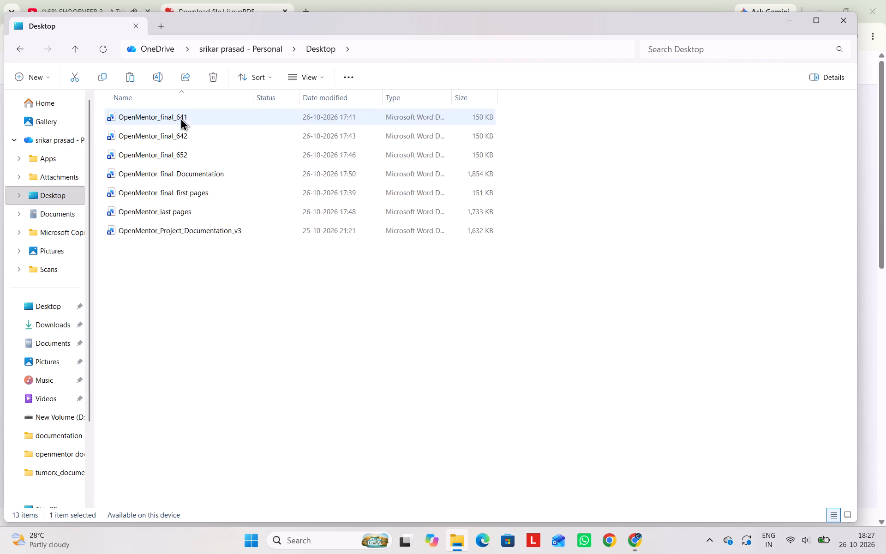
pyautogui.doubleClick(181, 122)
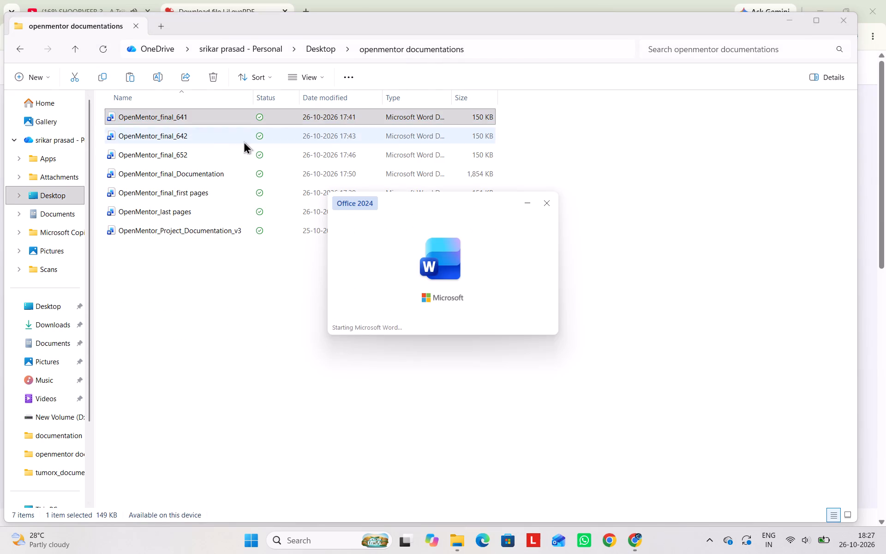
pyautogui.scroll(-2, 412, 289)
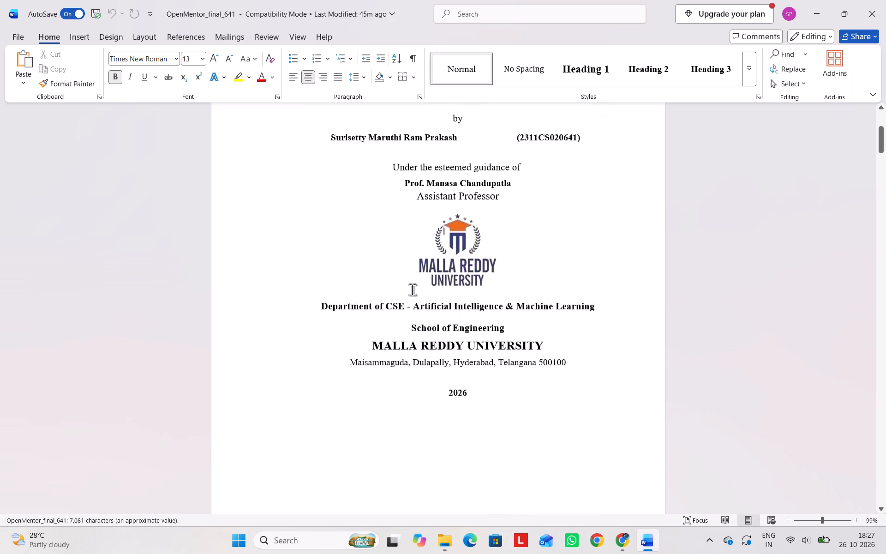
pyautogui.scroll(-3, 412, 289)
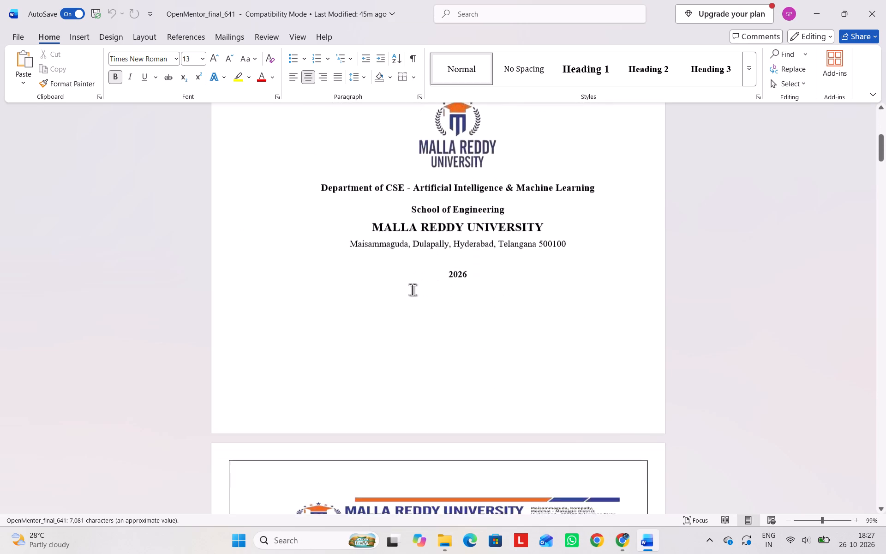
pyautogui.scroll(-4, 412, 289)
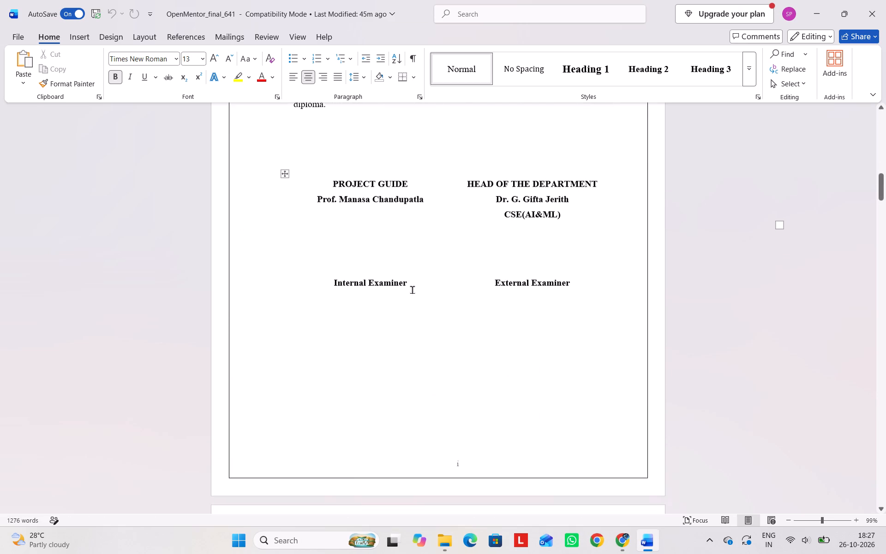
pyautogui.scroll(-2, 412, 289)
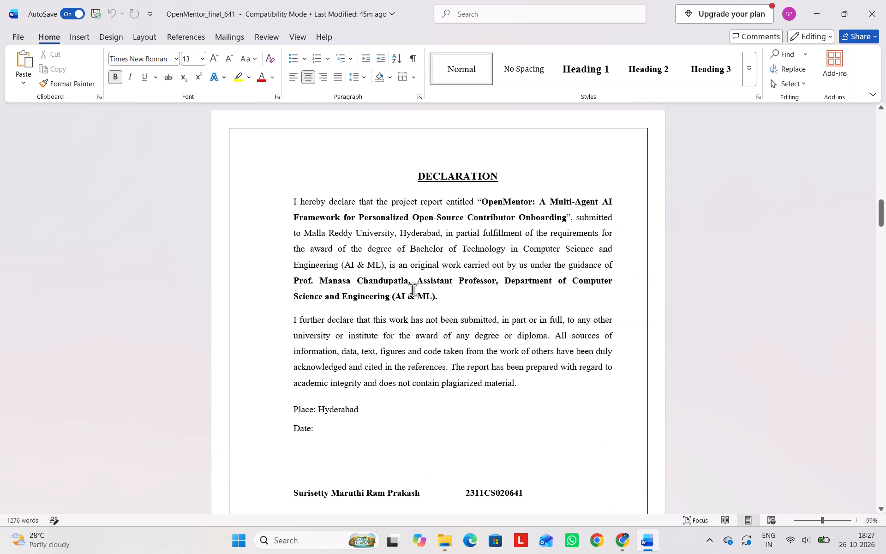
pyautogui.scroll(-7, 412, 289)
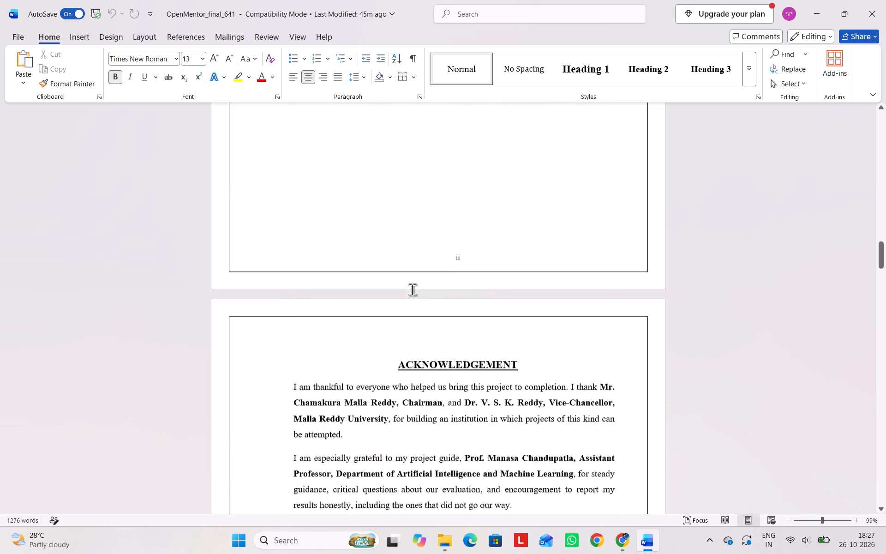
pyautogui.scroll(-2, 412, 289)
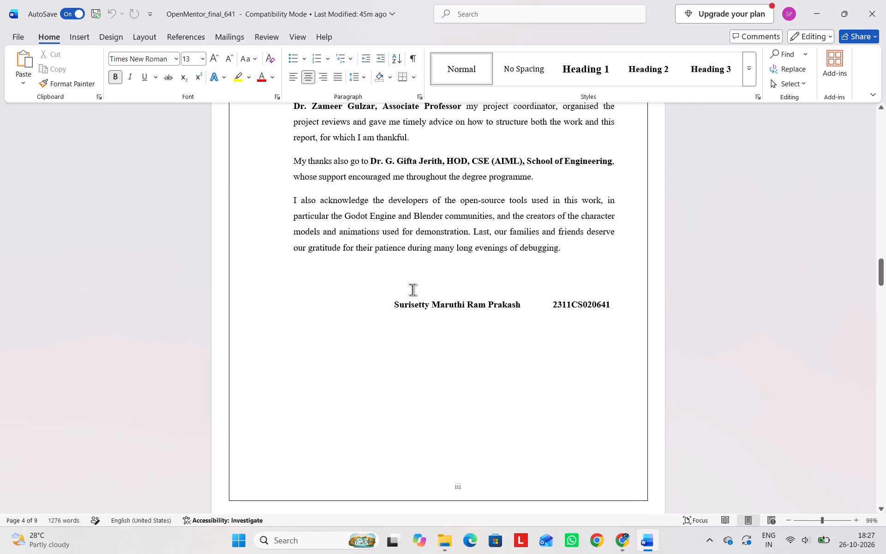
pyautogui.scroll(2, 412, 289)
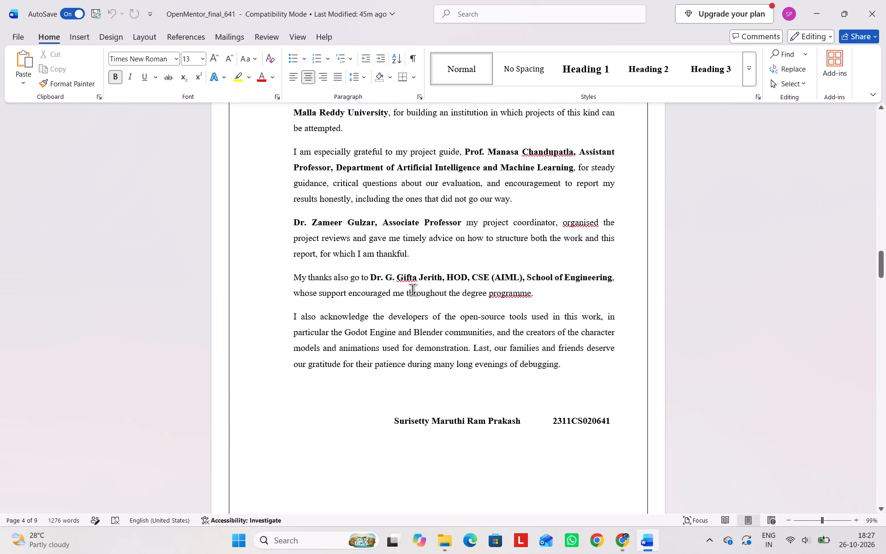
pyautogui.scroll(-7, 412, 289)
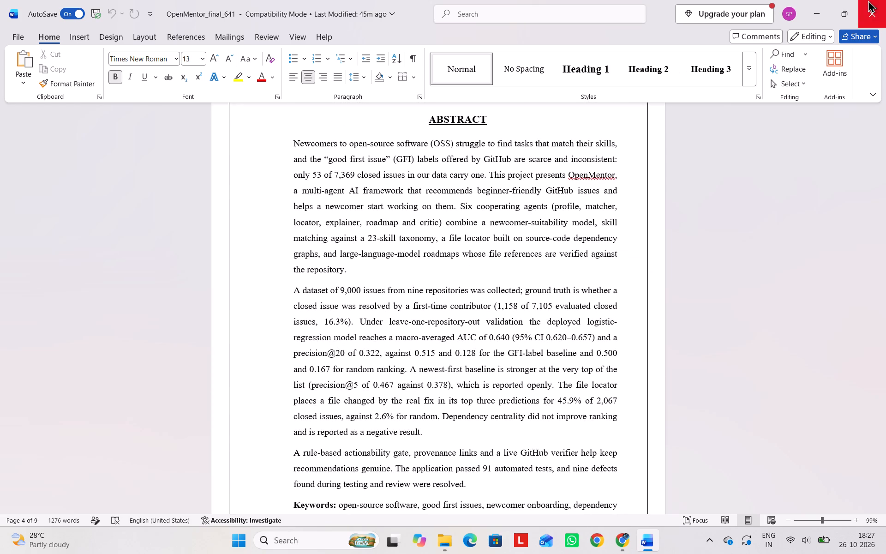
pyautogui.click(868, 0)
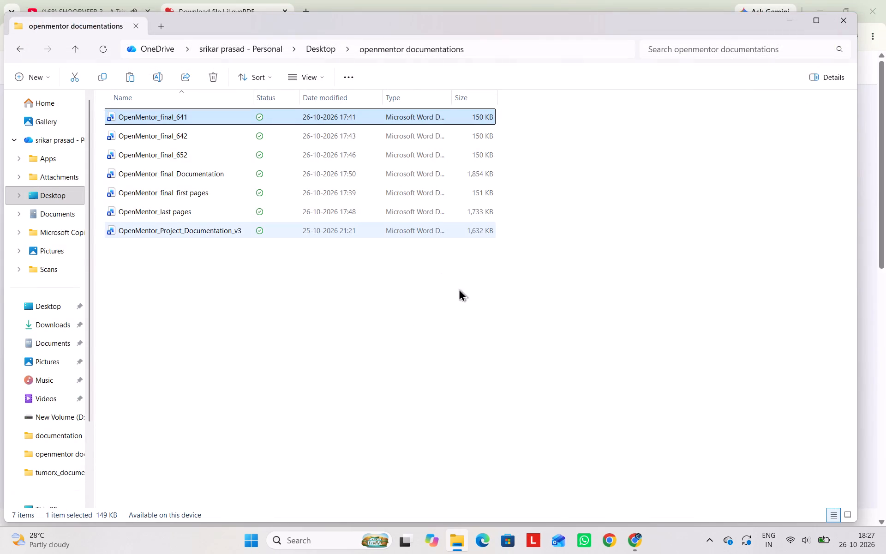
# Return to the Word to PDF converter in Chrome and convert OpenMentor_final_652 to PDF.
pyautogui.click(637, 536)
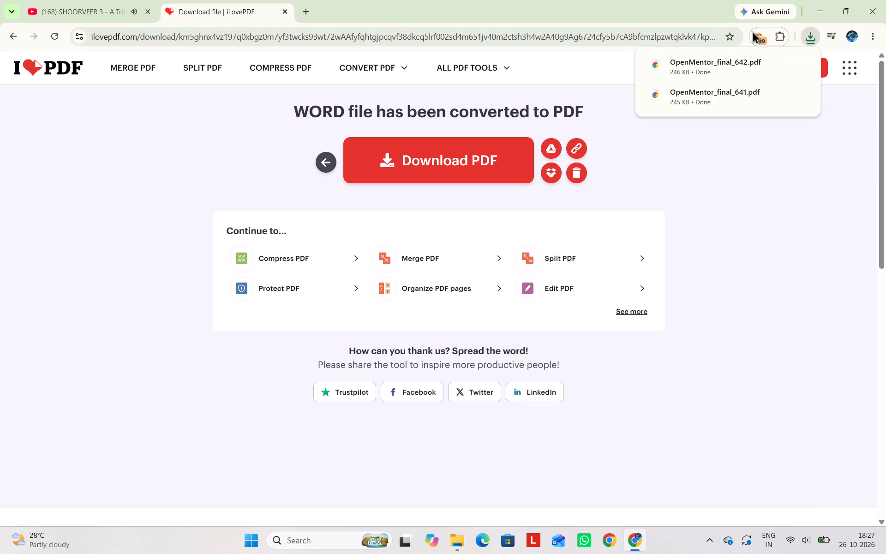
pyautogui.click(326, 164)
pyautogui.click(407, 189)
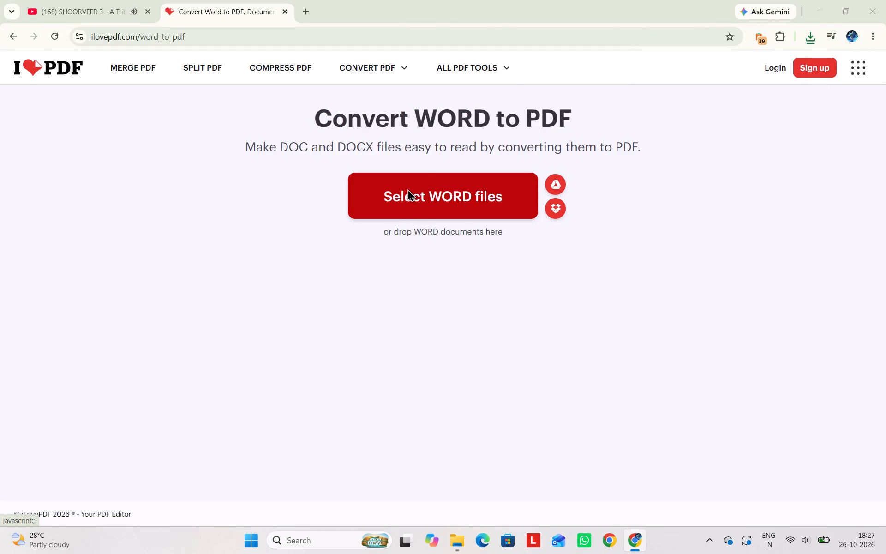
pyautogui.click(202, 132)
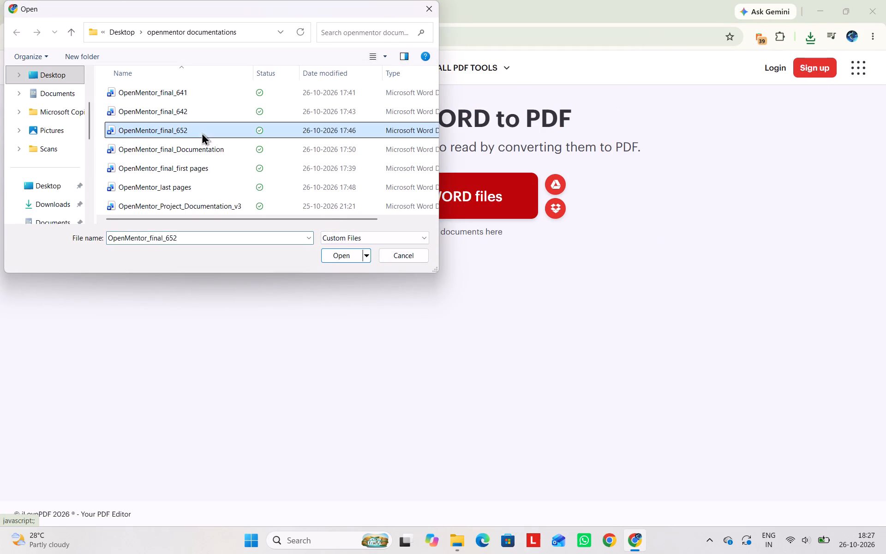
pyautogui.click(335, 252)
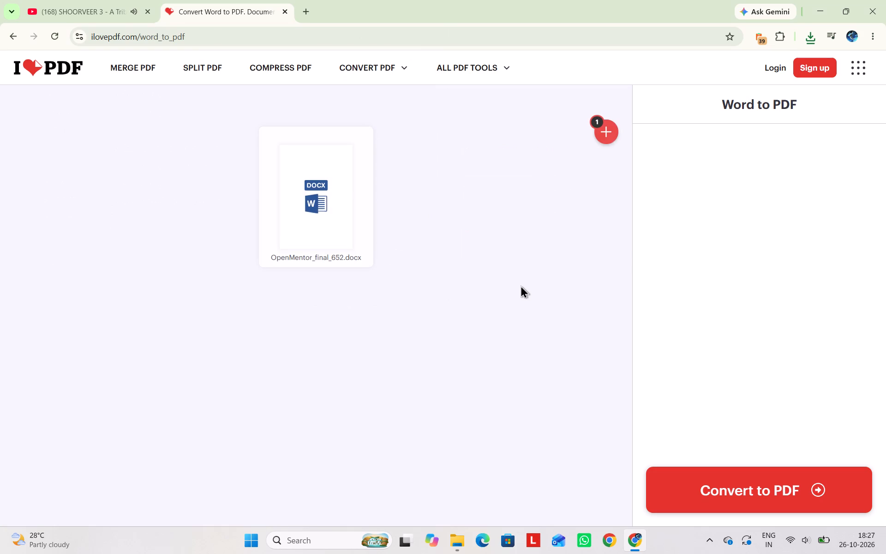
pyautogui.click(735, 488)
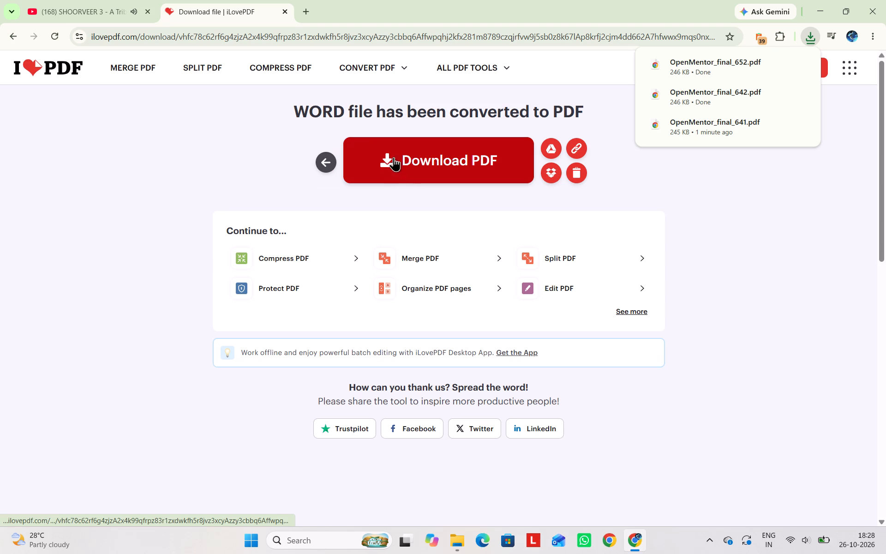
# Go back to the Word to PDF converter, convert OpenMentor_final_first pages to PDF and download the result.
pyautogui.click(325, 168)
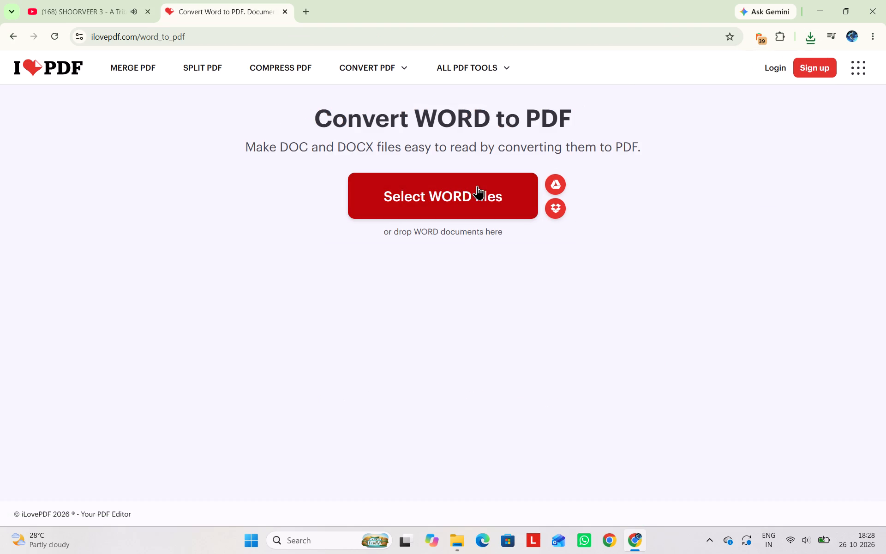
pyautogui.click(477, 186)
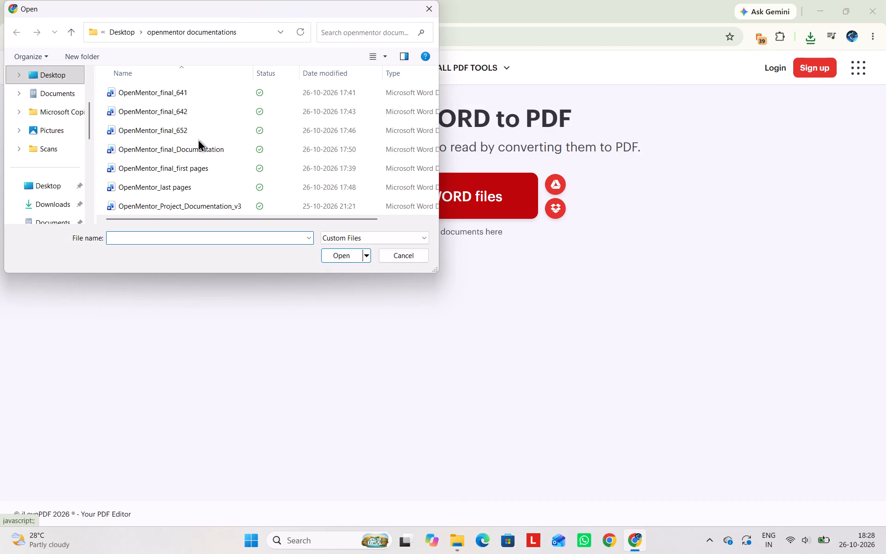
pyautogui.click(204, 171)
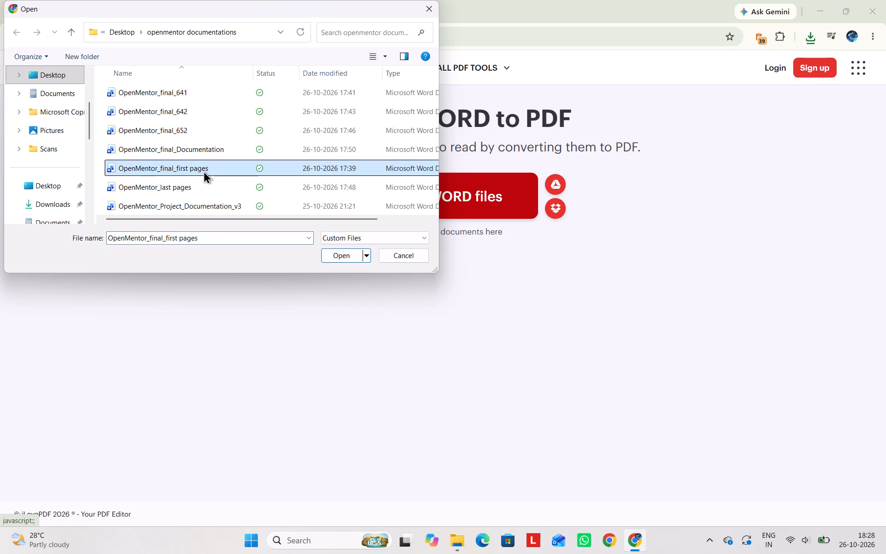
pyautogui.click(330, 254)
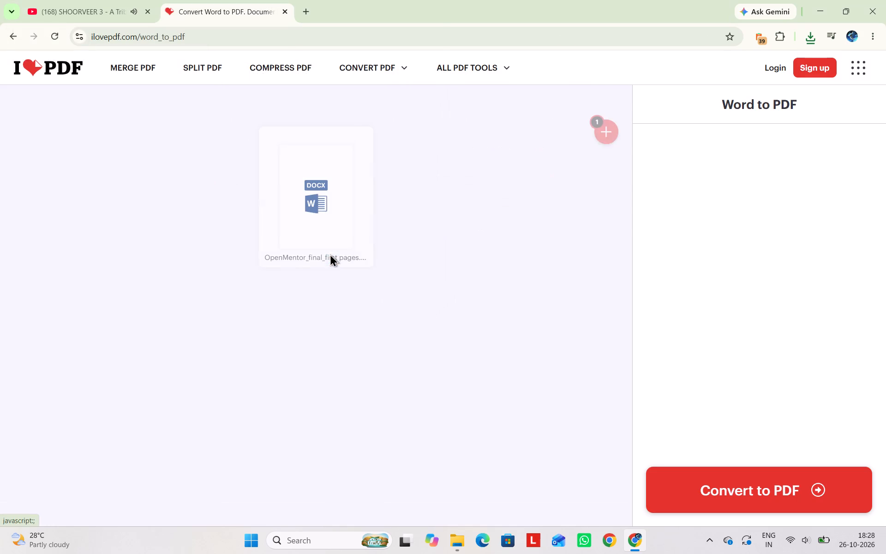
pyautogui.click(711, 486)
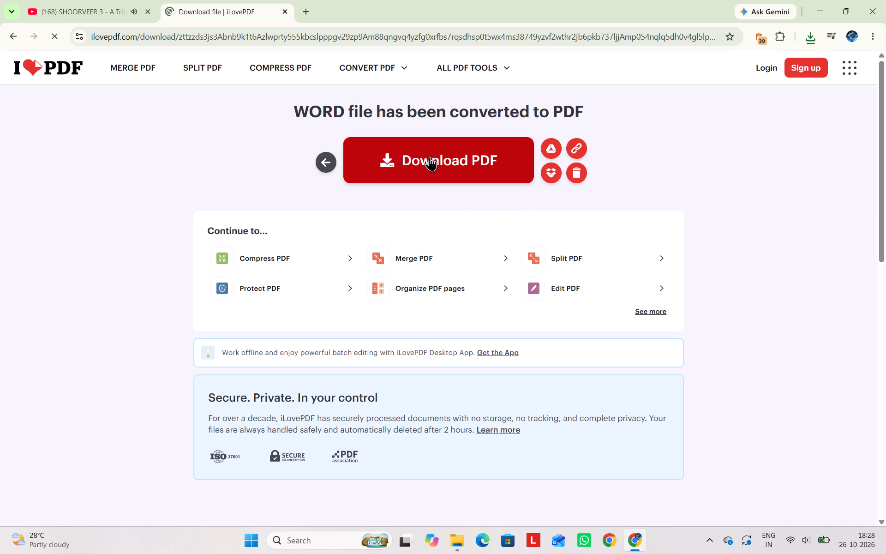
pyautogui.click(430, 156)
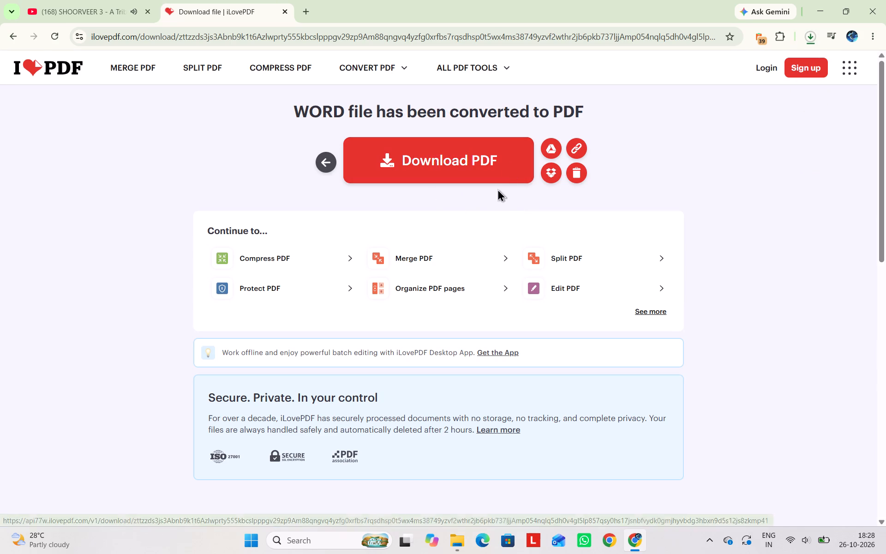
# Go back to the Word to PDF converter, convert OpenMentor_last pages to PDF and download the result.
pyautogui.click(330, 157)
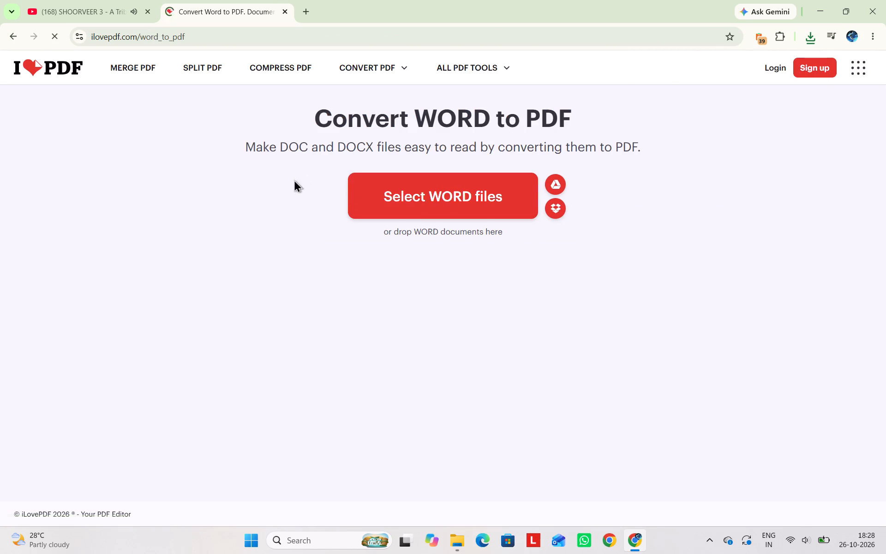
pyautogui.click(403, 194)
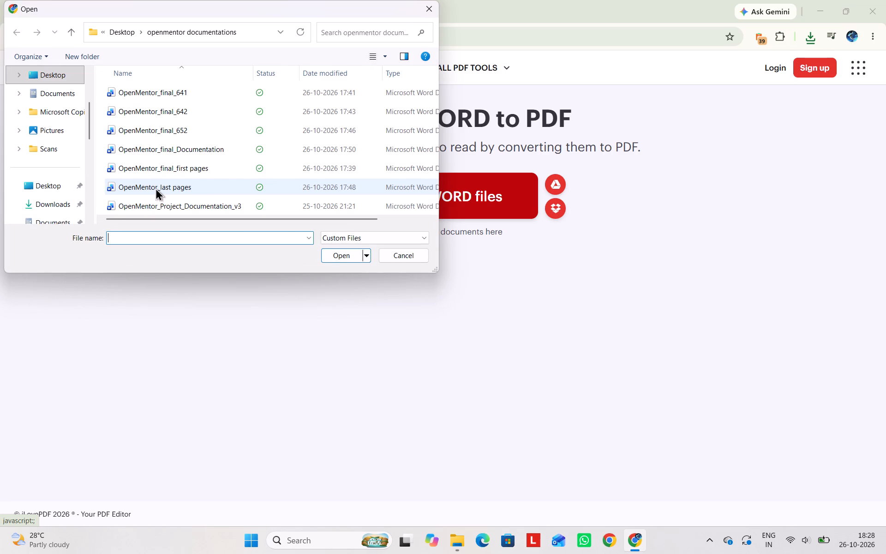
pyautogui.click(156, 190)
pyautogui.click(346, 257)
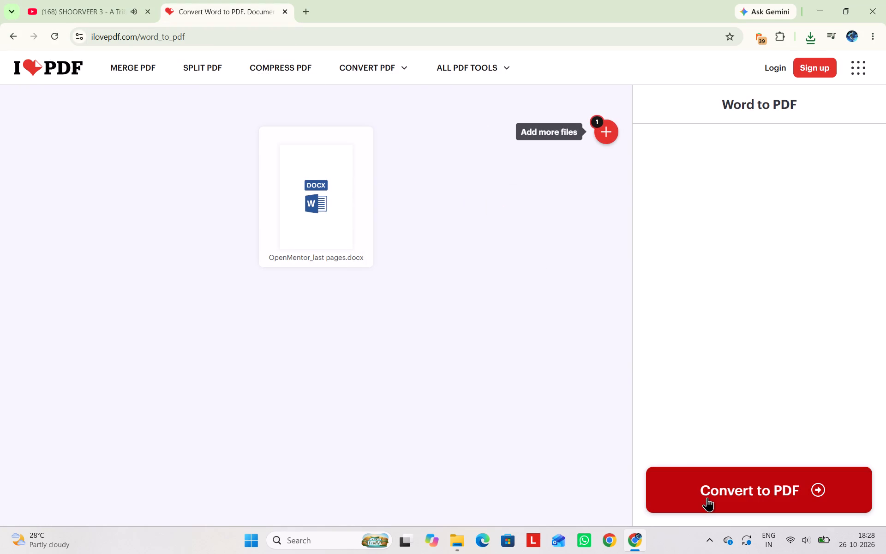
pyautogui.click(707, 497)
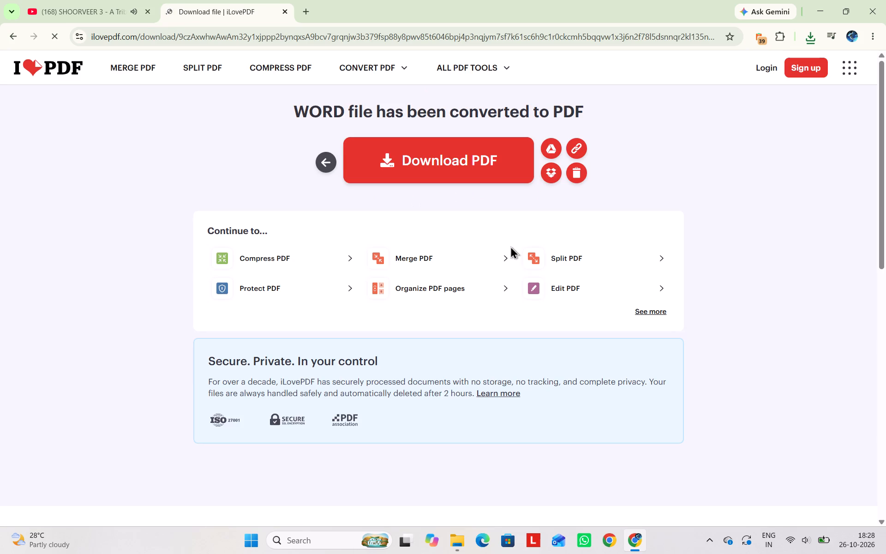
pyautogui.click(460, 169)
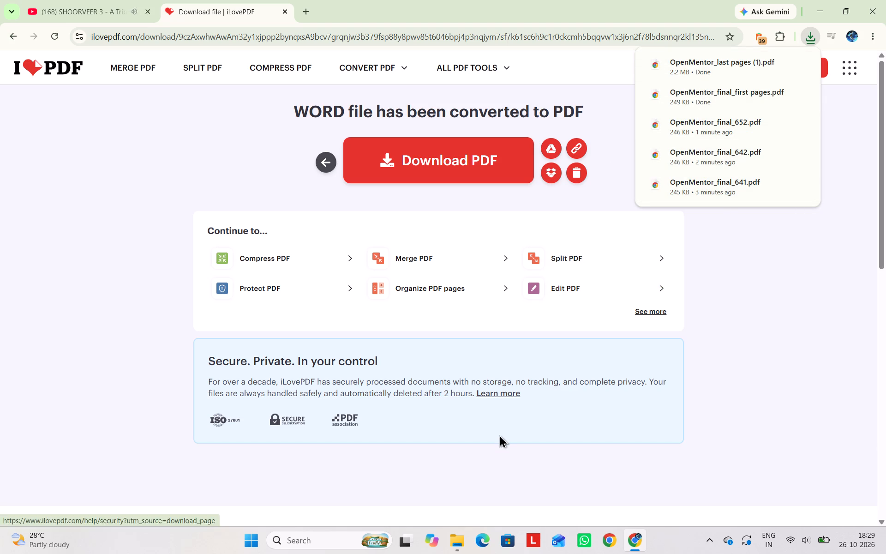
# In File Explorer's Downloads folder, copy the five new OpenMentor PDFs: last pages (1), final_first pages, final_652, final_642 and final_641.
pyautogui.click(450, 548)
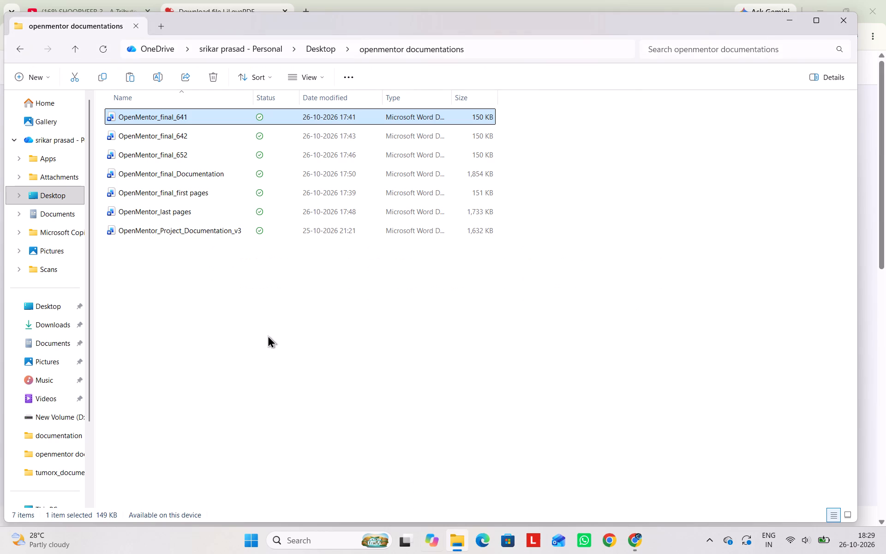
pyautogui.click(60, 324)
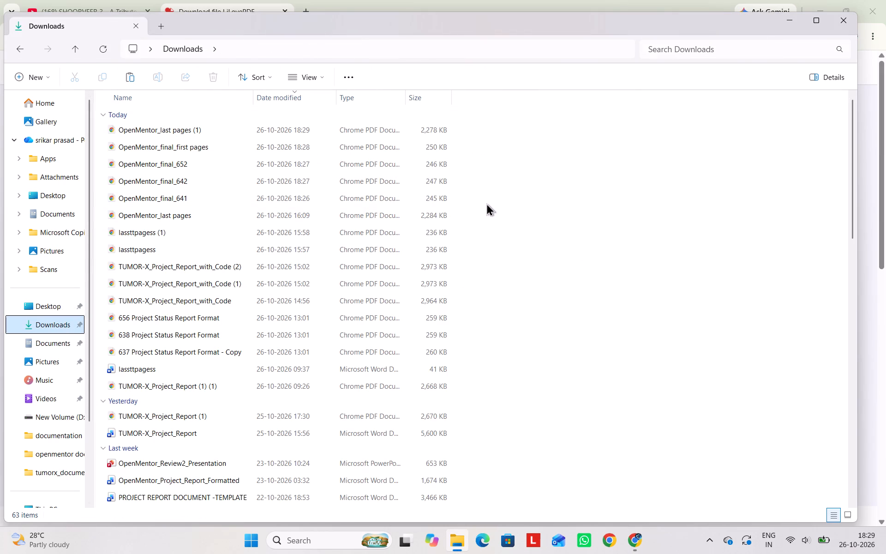
pyautogui.moveTo(486, 202); pyautogui.dragTo(474, 199)
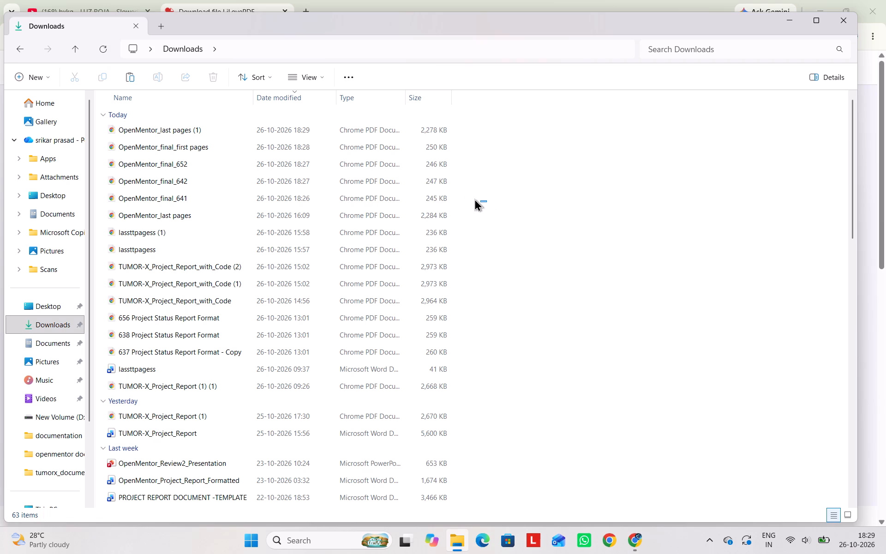
pyautogui.moveTo(474, 199); pyautogui.dragTo(349, 128)
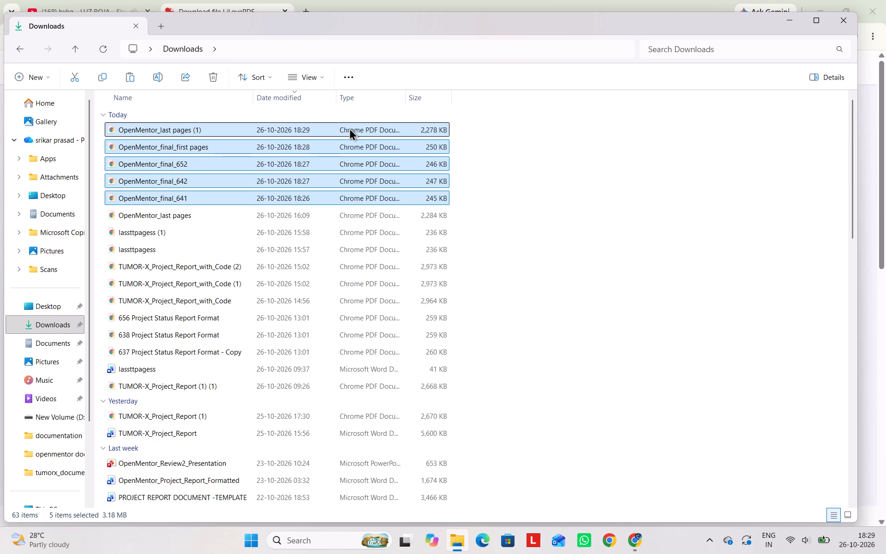
pyautogui.hotkey('ctrl', 'c')
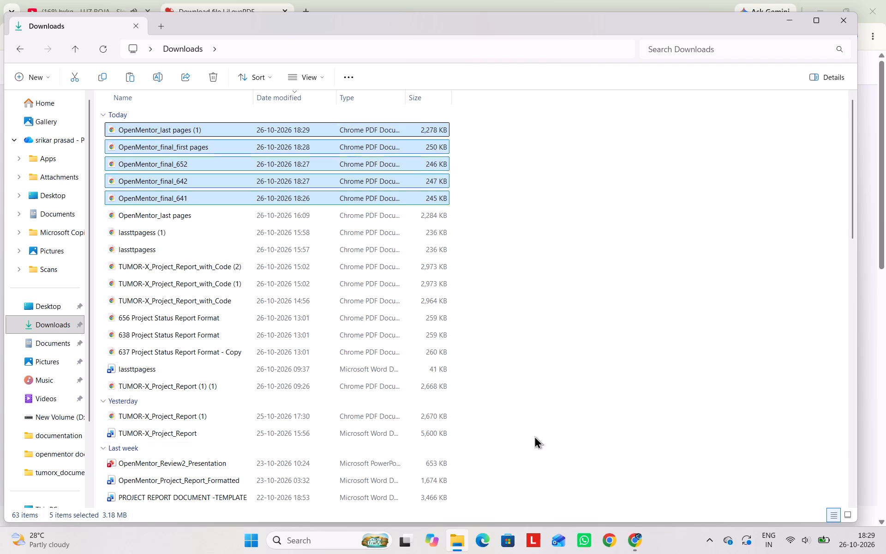
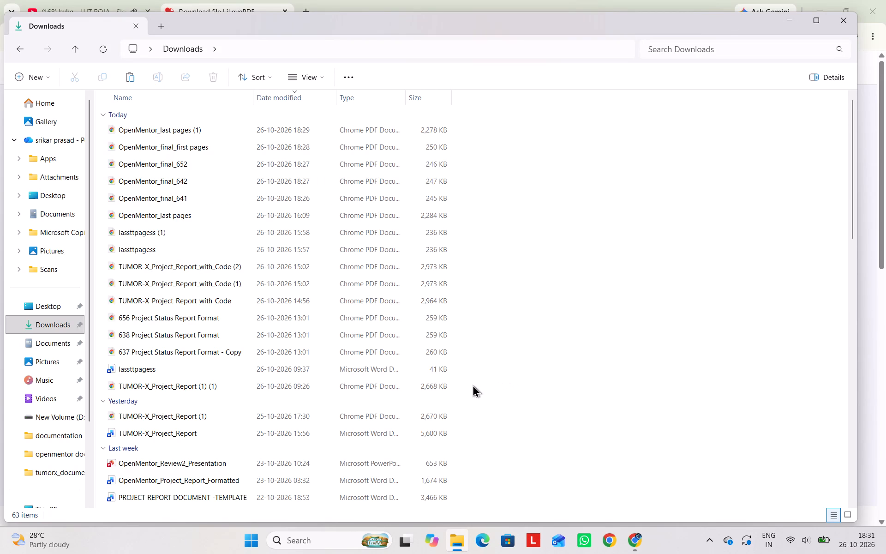
# Delete all of today's files from the Downloads folder, from OpenMentor_last pages (1) to TUMOR-X_Project_Report (1) (1), and close the folder window.
pyautogui.moveTo(458, 385); pyautogui.dragTo(359, 316)
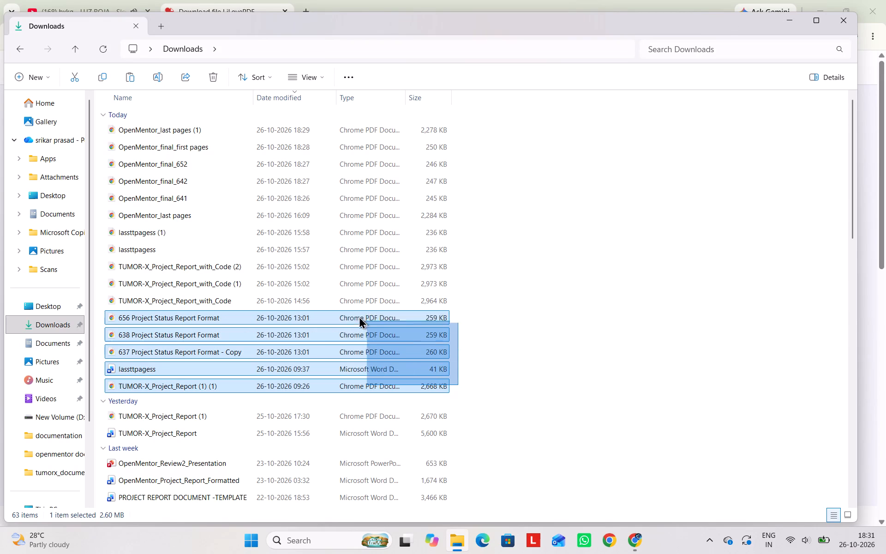
pyautogui.moveTo(359, 316); pyautogui.dragTo(231, 130)
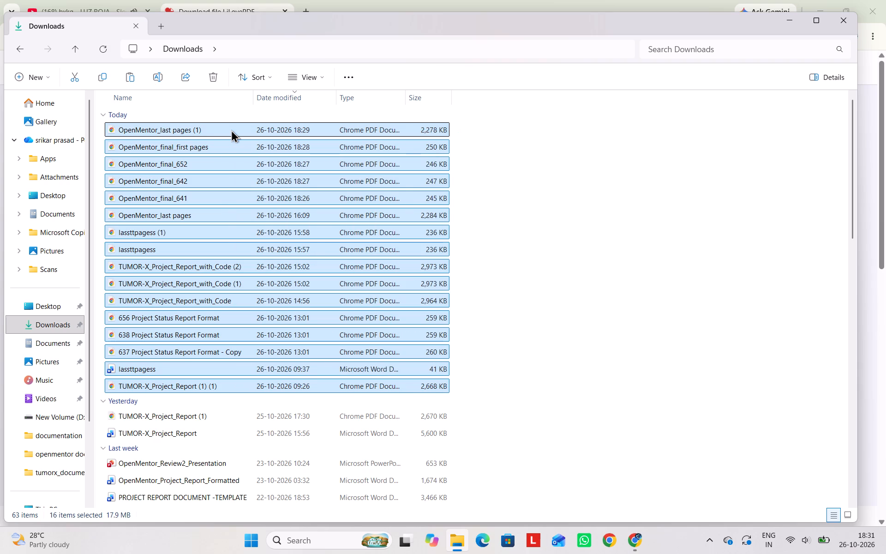
pyautogui.press('Delete')
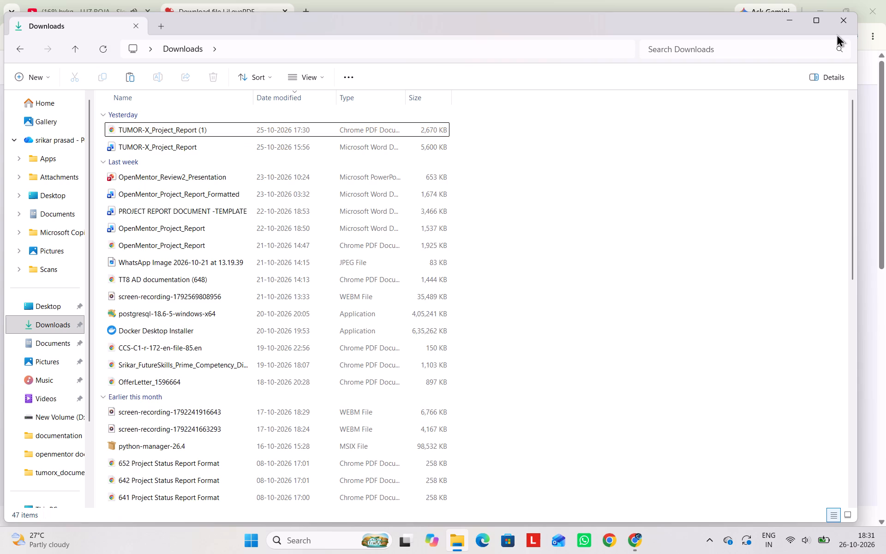
pyautogui.click(837, 21)
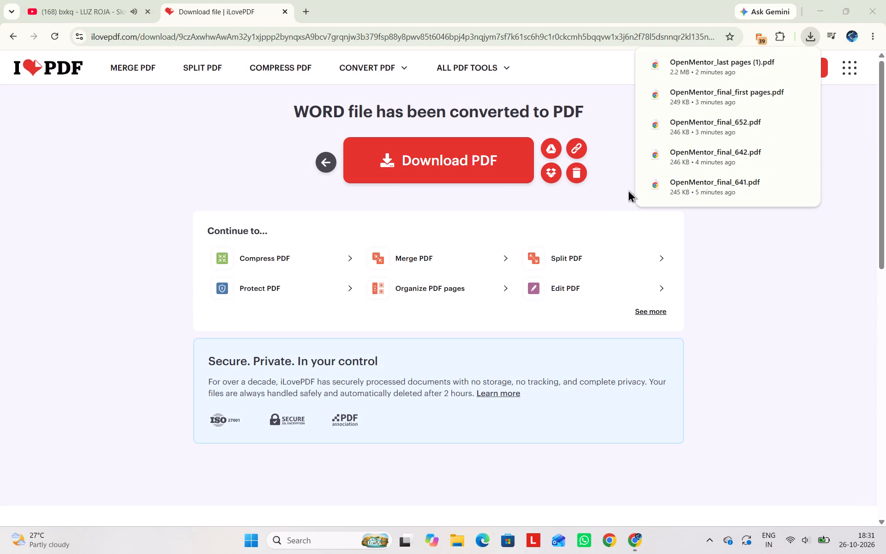
pyautogui.click(760, 295)
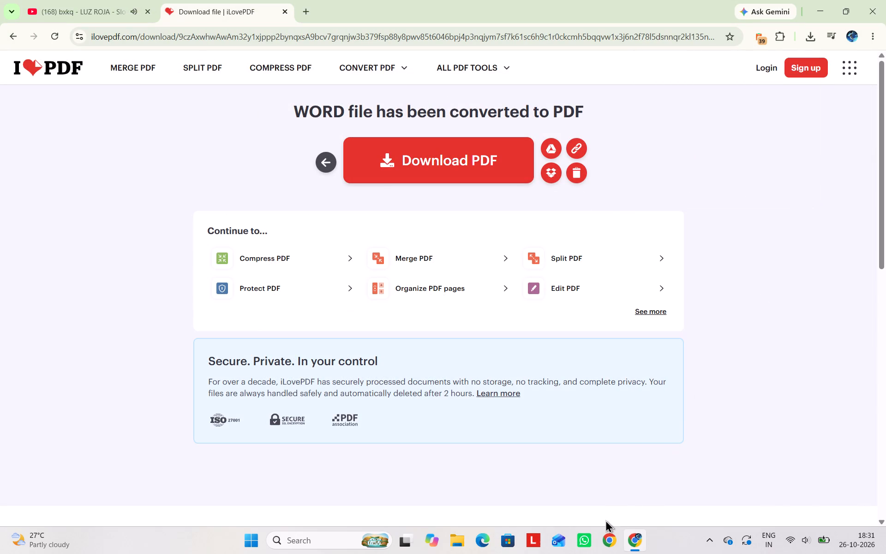
pyautogui.click(328, 164)
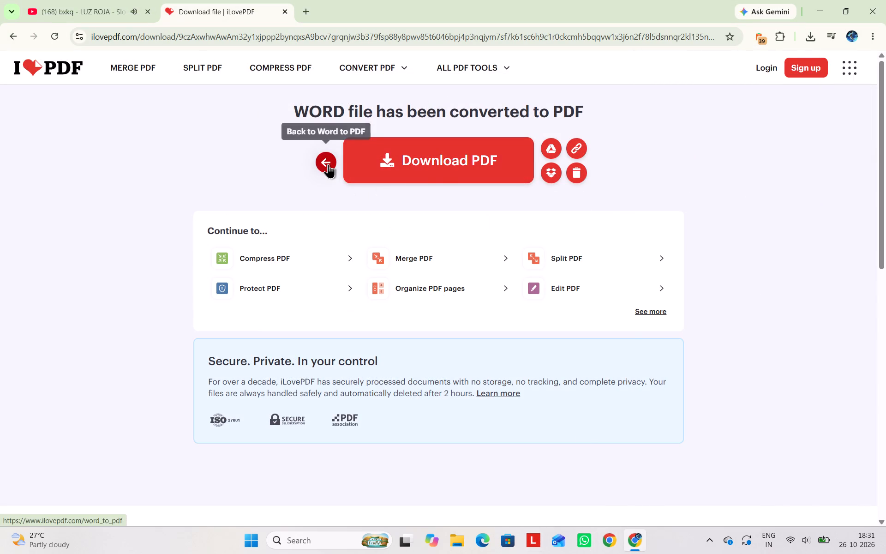
pyautogui.click(414, 207)
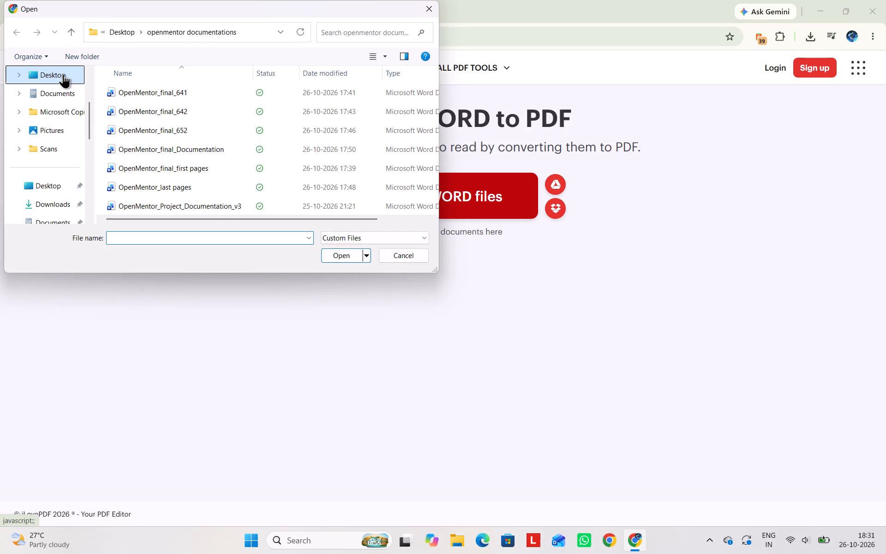
pyautogui.click(63, 74)
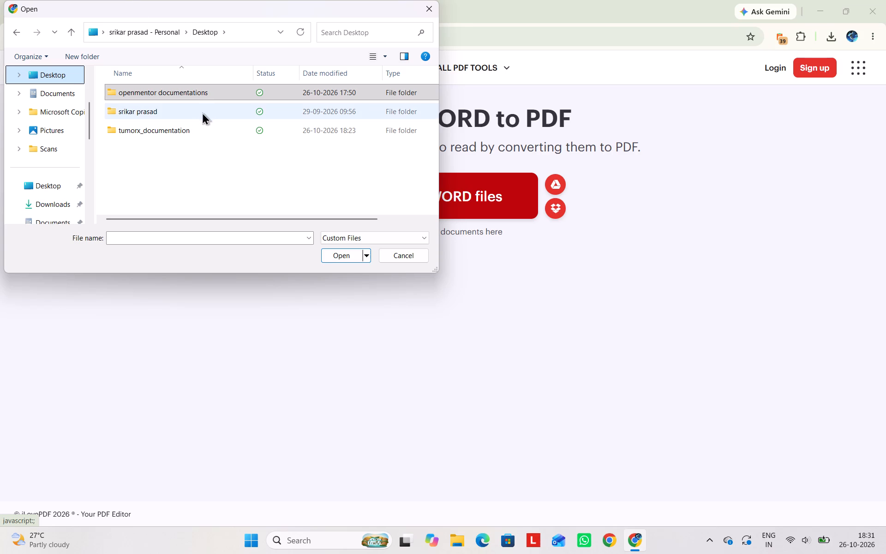
pyautogui.click(192, 129)
pyautogui.click(345, 257)
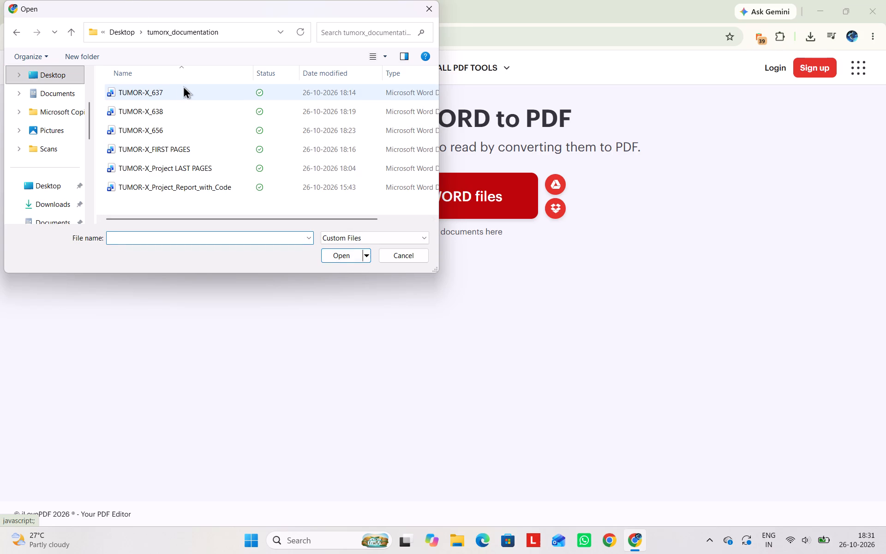
pyautogui.click(183, 86)
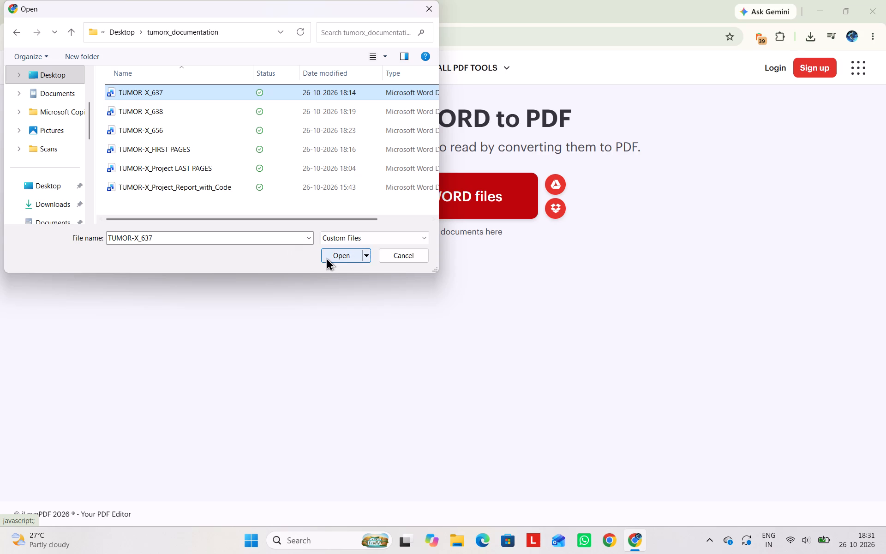
pyautogui.click(326, 258)
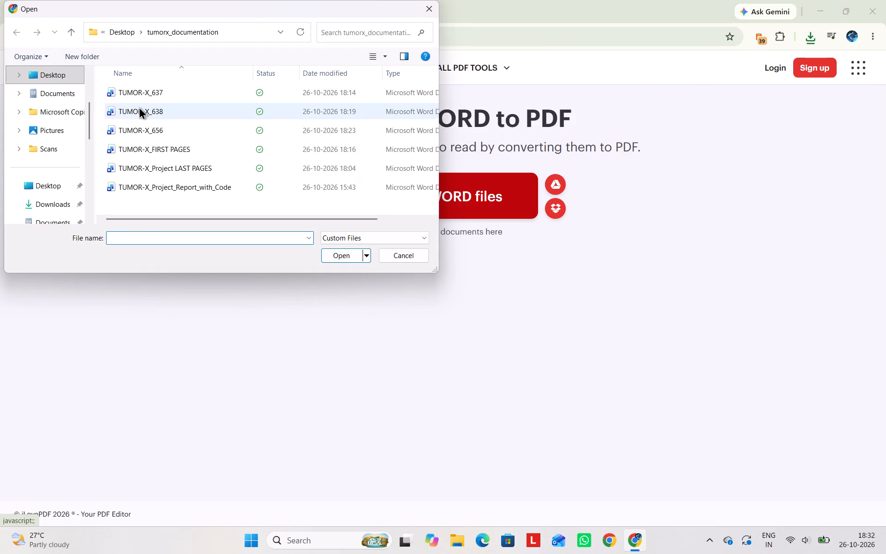
pyautogui.click(139, 107)
pyautogui.click(337, 255)
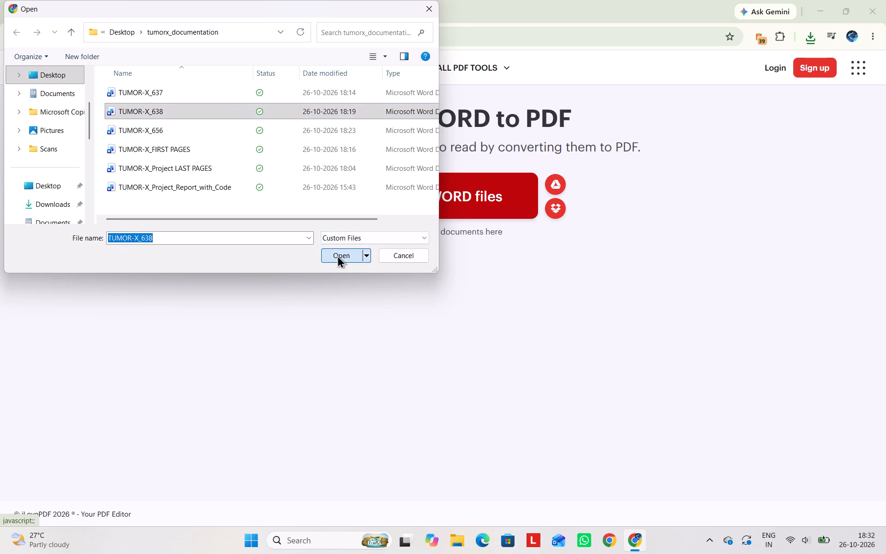
pyautogui.click(733, 501)
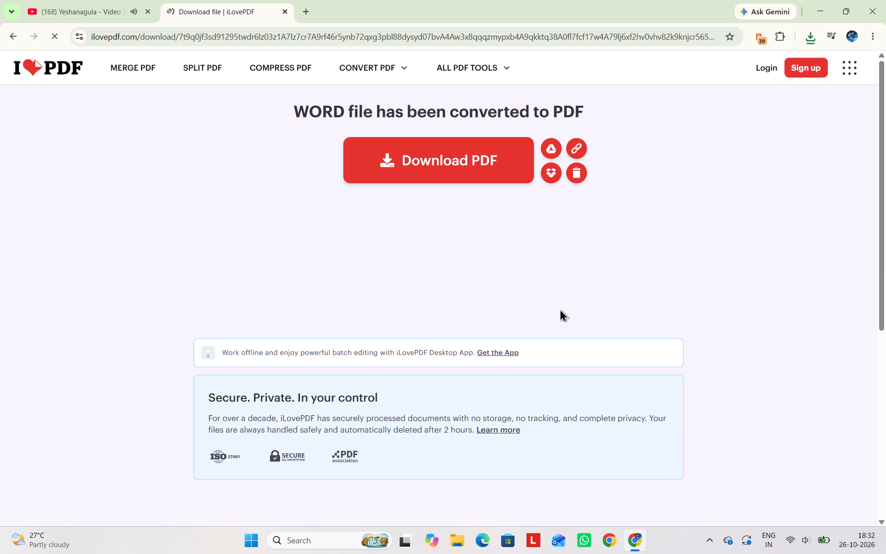
pyautogui.click(439, 171)
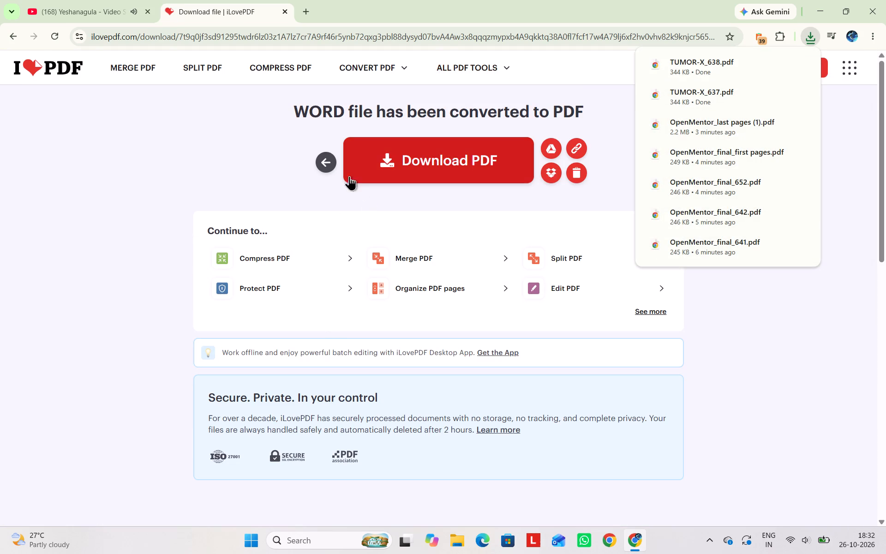
# Go back to the Word to PDF converter, convert TUMOR-X_656 to PDF and download the result.
pyautogui.click(329, 155)
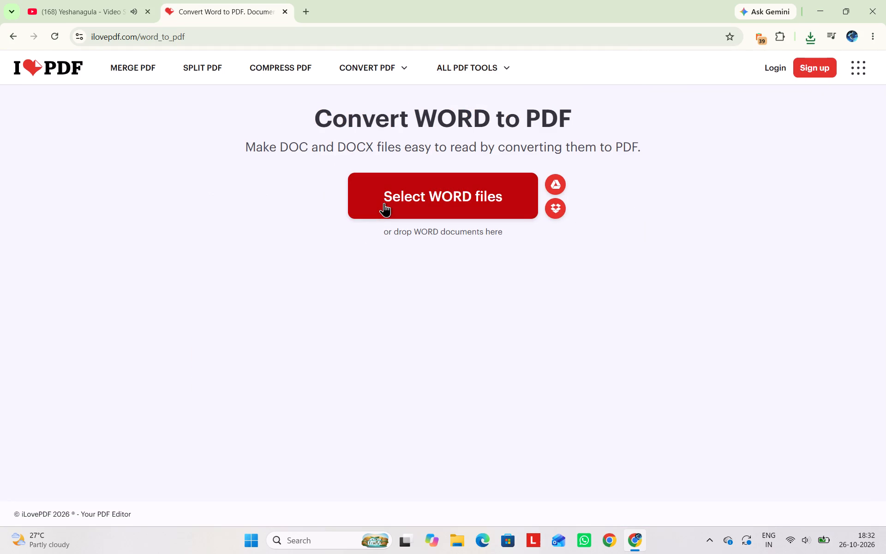
pyautogui.click(384, 203)
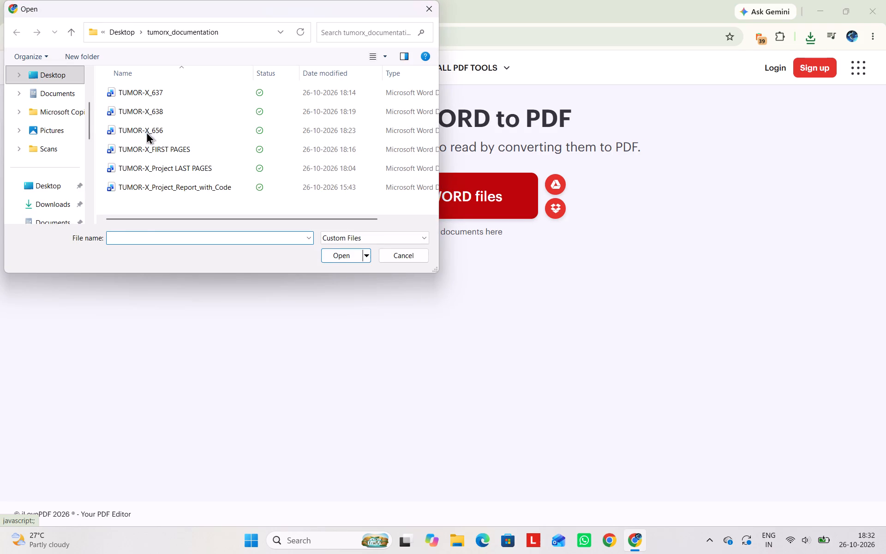
pyautogui.click(146, 132)
pyautogui.click(340, 257)
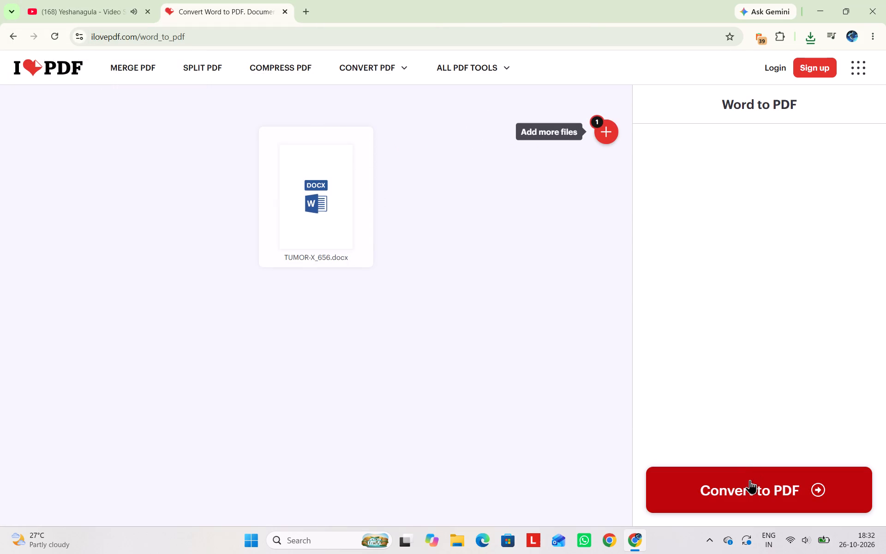
pyautogui.click(750, 480)
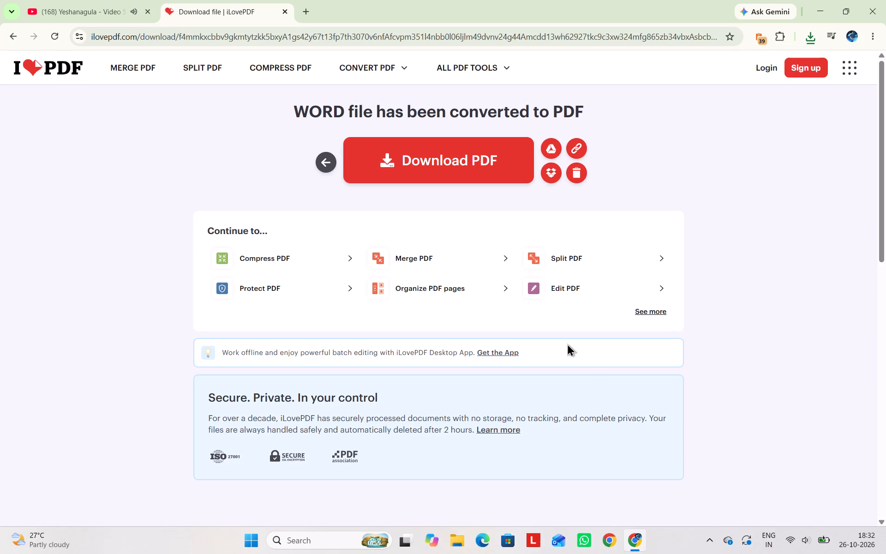
pyautogui.click(419, 166)
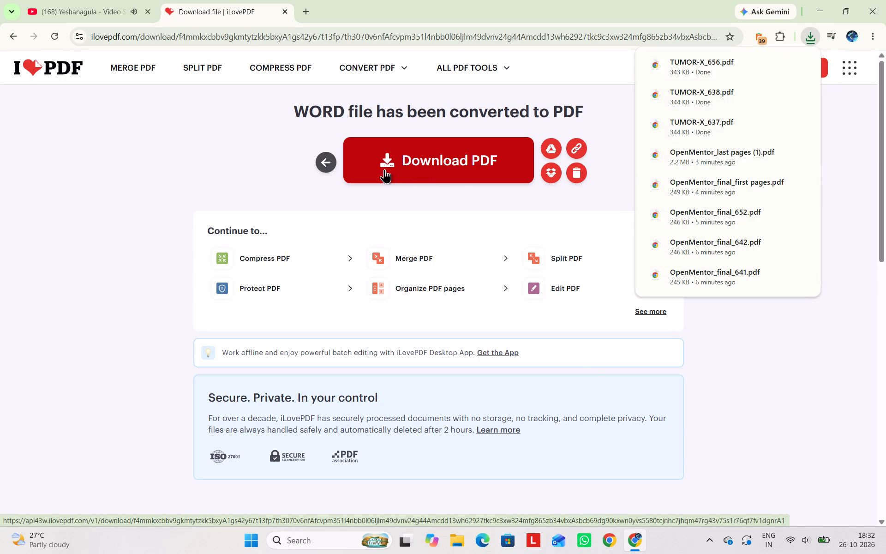
# Go back to the Word to PDF converter, convert TUMOR-X_FIRST PAGES to PDF and download the result.
pyautogui.click(324, 163)
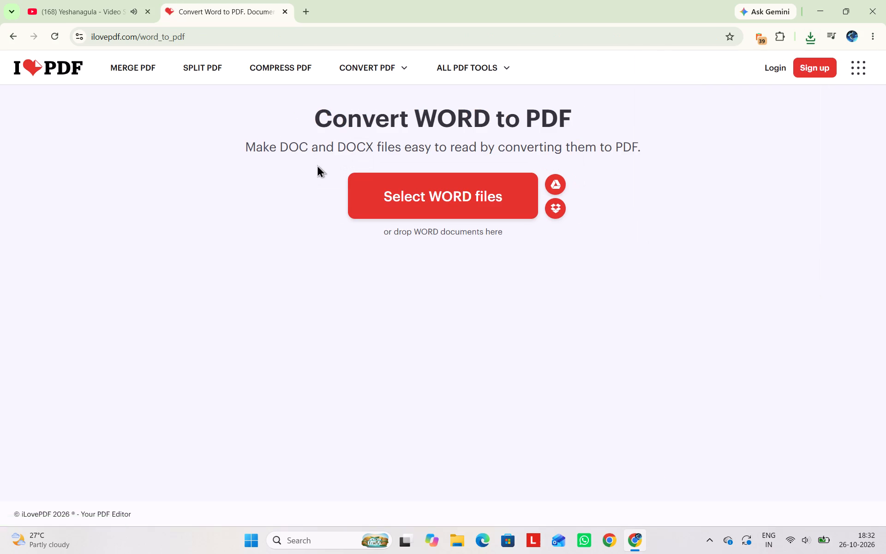
pyautogui.click(409, 183)
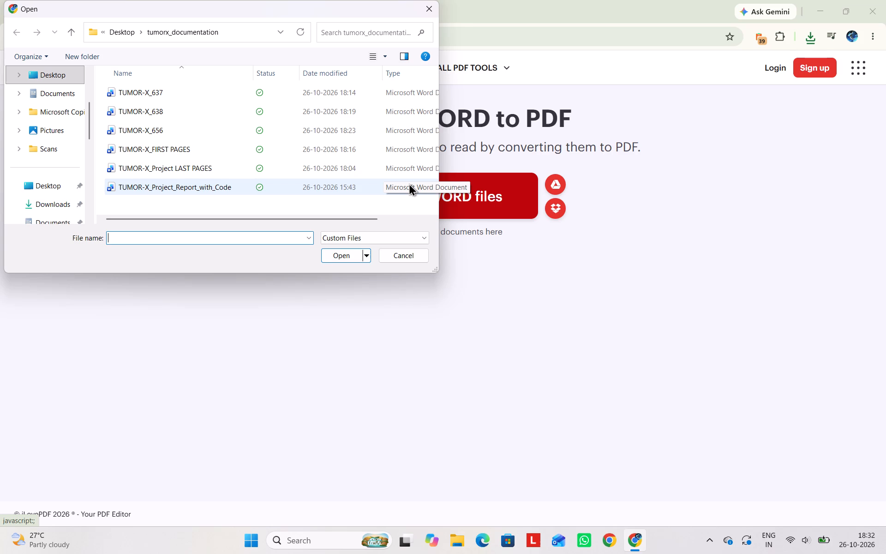
pyautogui.click(275, 142)
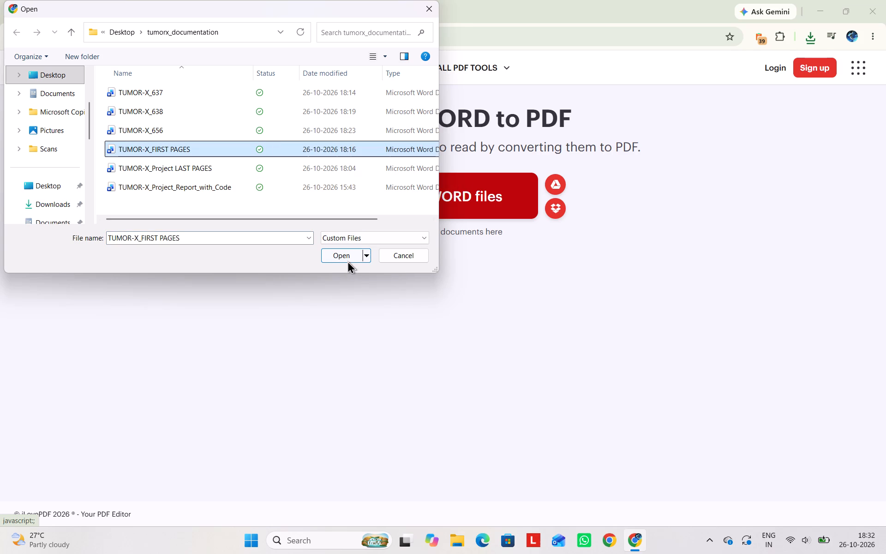
pyautogui.click(347, 259)
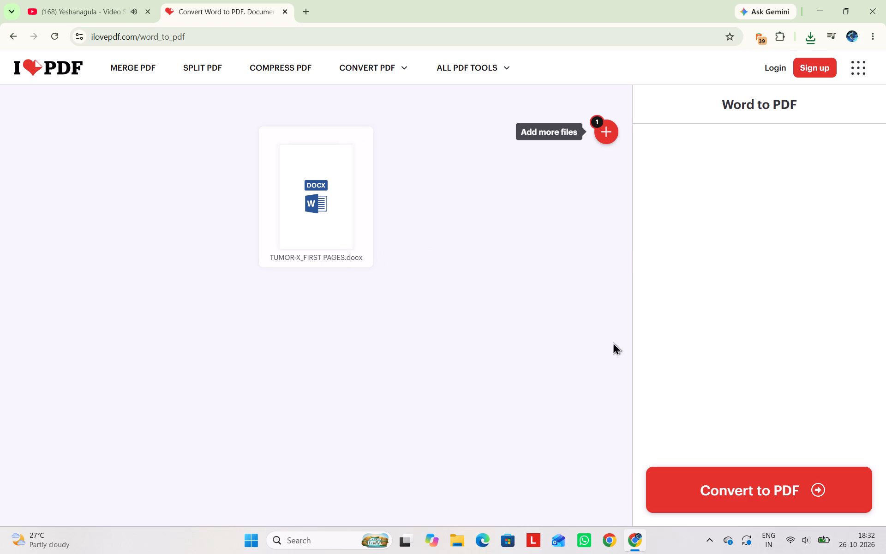
pyautogui.click(715, 473)
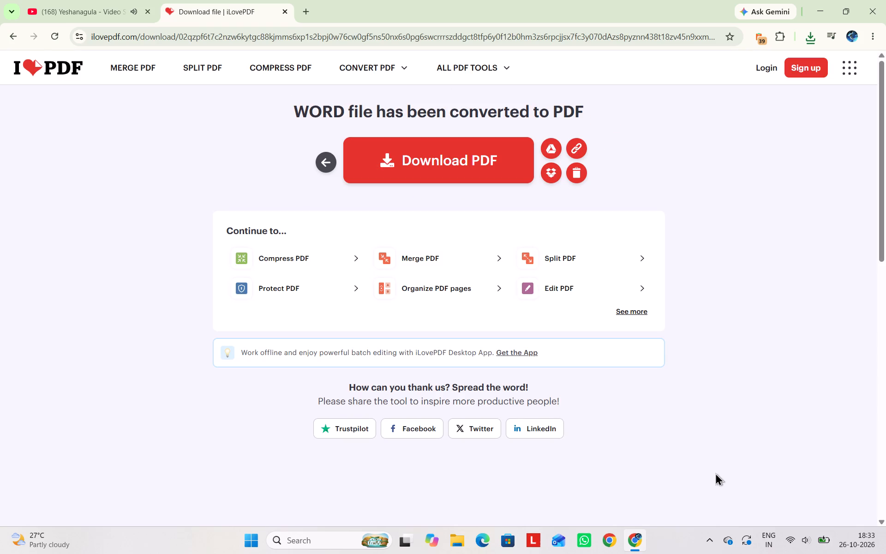
pyautogui.click(468, 171)
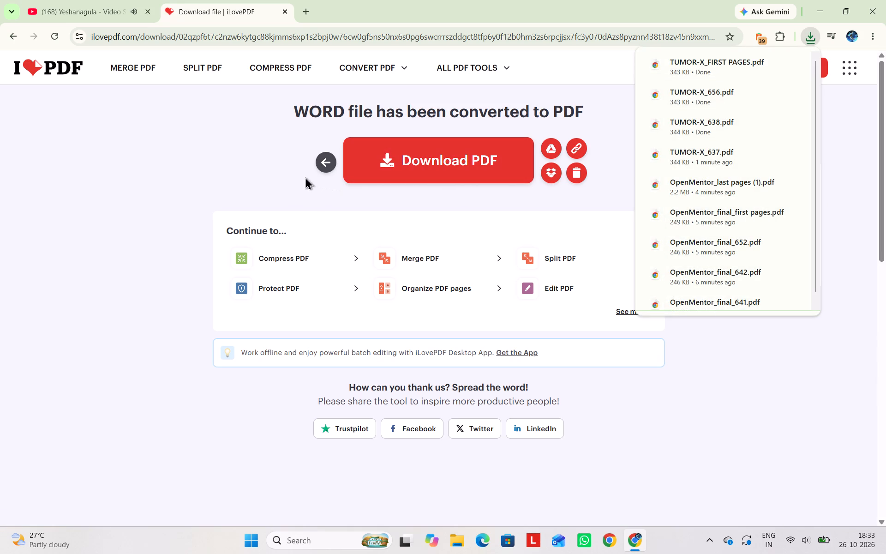
# Go back to the Word to PDF converter and convert TUMOR-X_Project LAST PAGES to PDF.
pyautogui.click(328, 159)
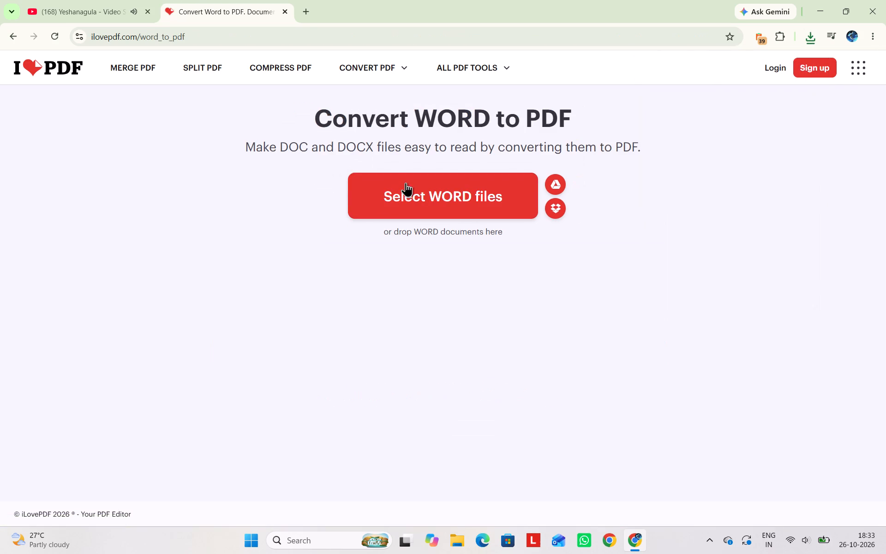
pyautogui.click(419, 214)
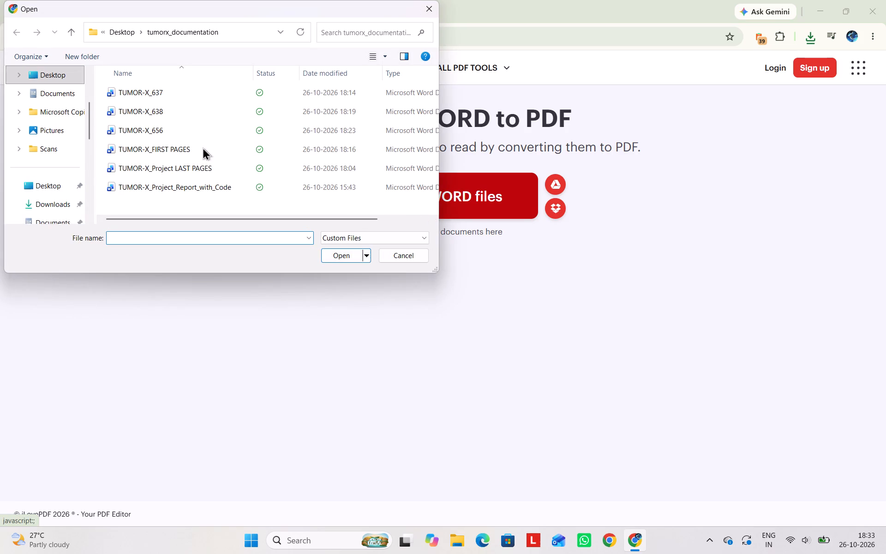
pyautogui.click(203, 165)
pyautogui.click(326, 255)
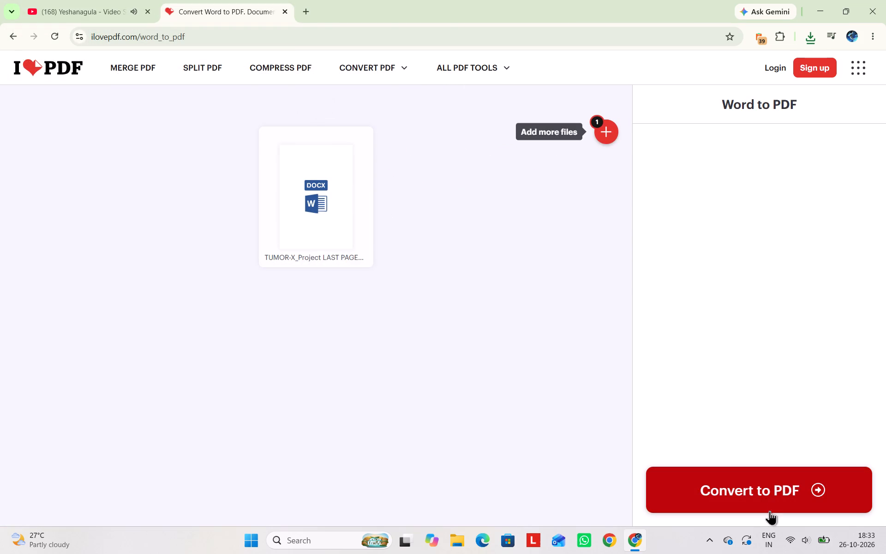
pyautogui.click(766, 493)
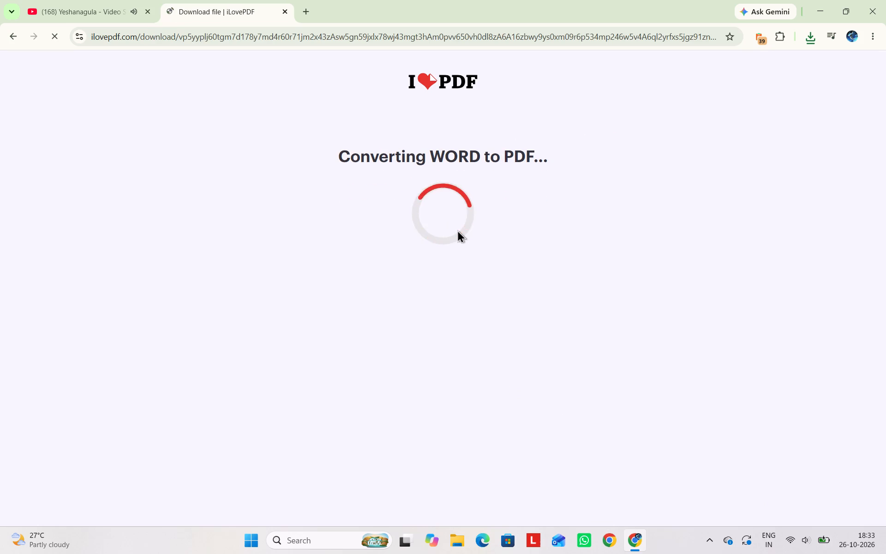
# Download the converted TUMOR-X_Project LAST PAGES PDF.
pyautogui.click(441, 168)
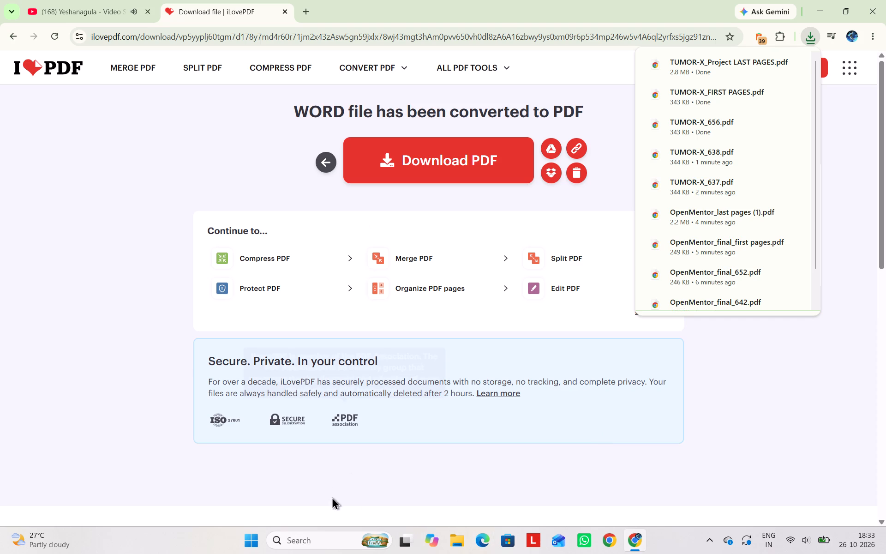